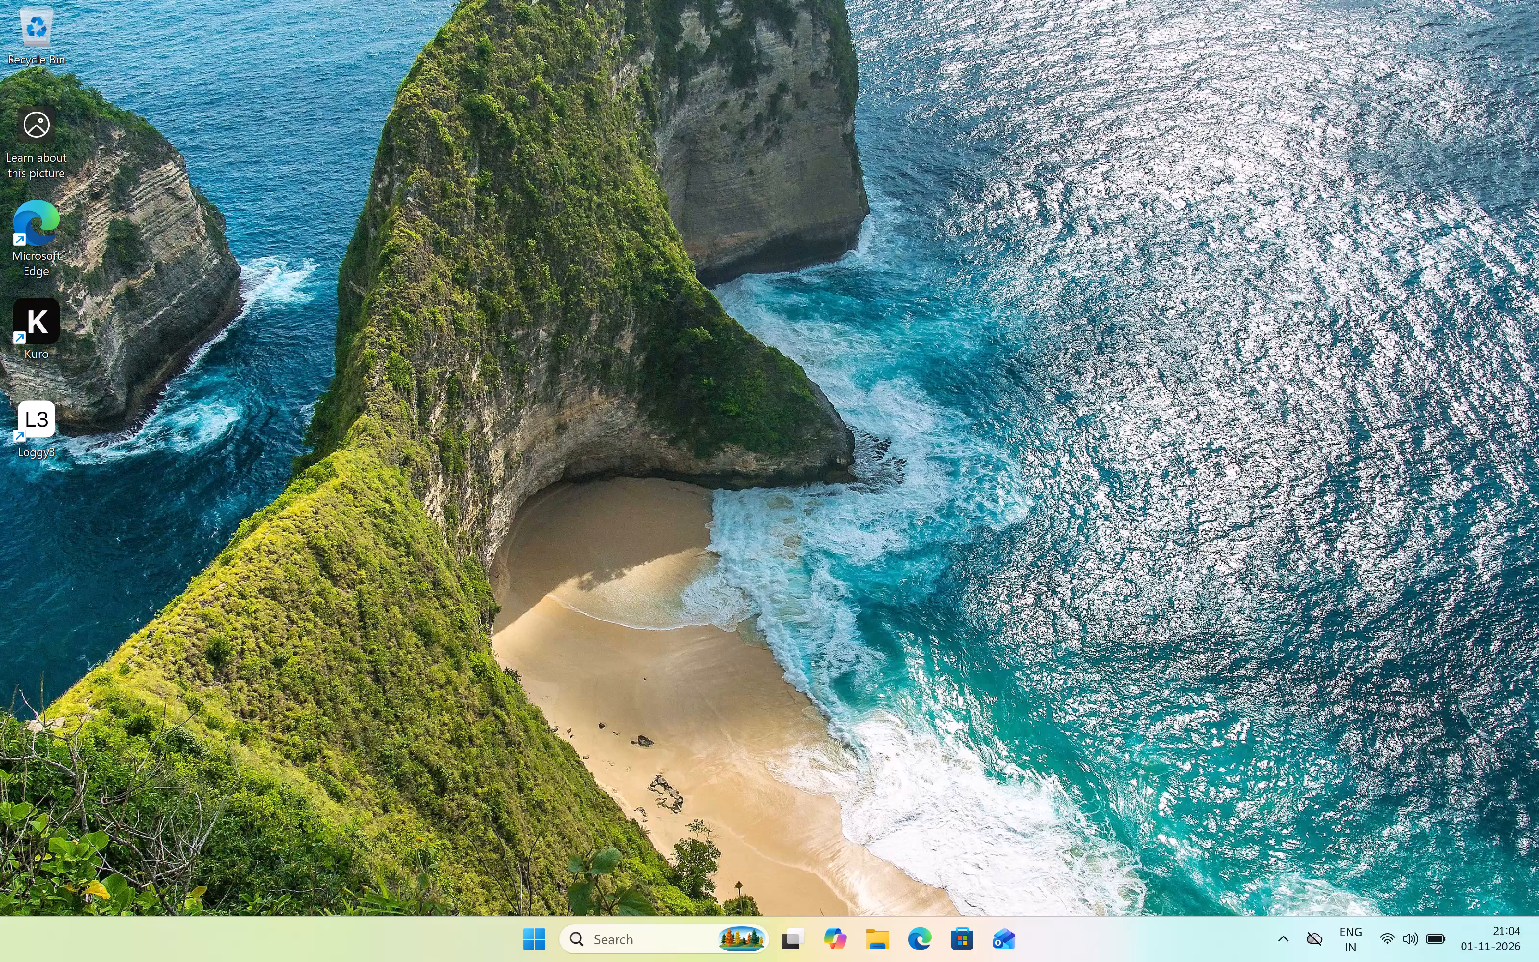
# Open Microsoft Edge and restore the pages from the previous session.
pyautogui.click(917, 939)
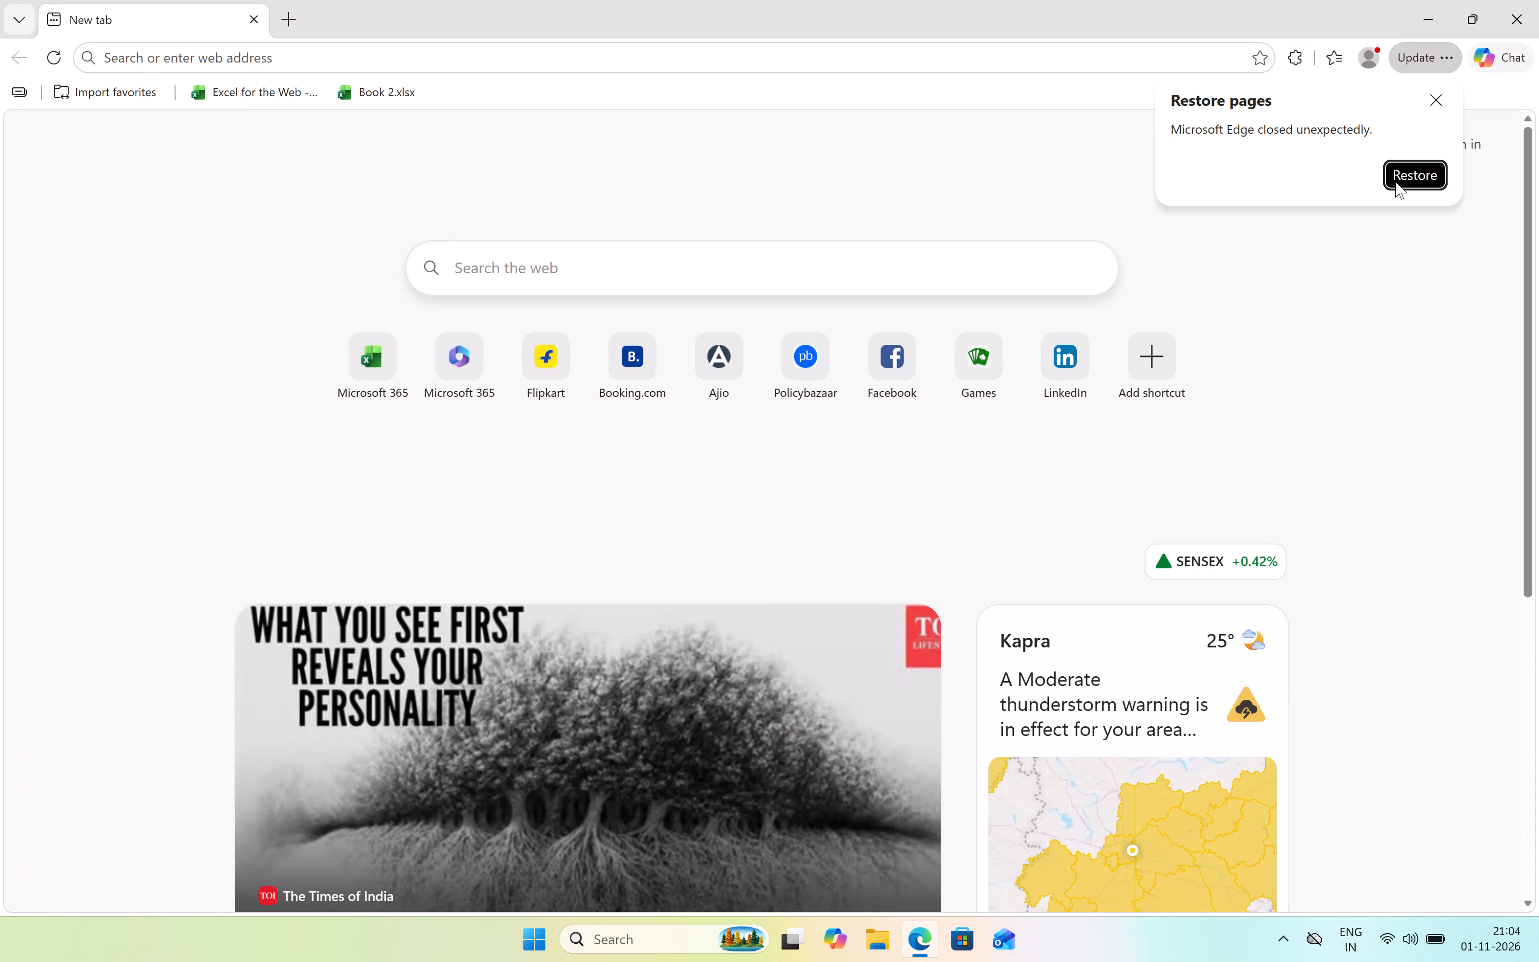
pyautogui.click(1395, 180)
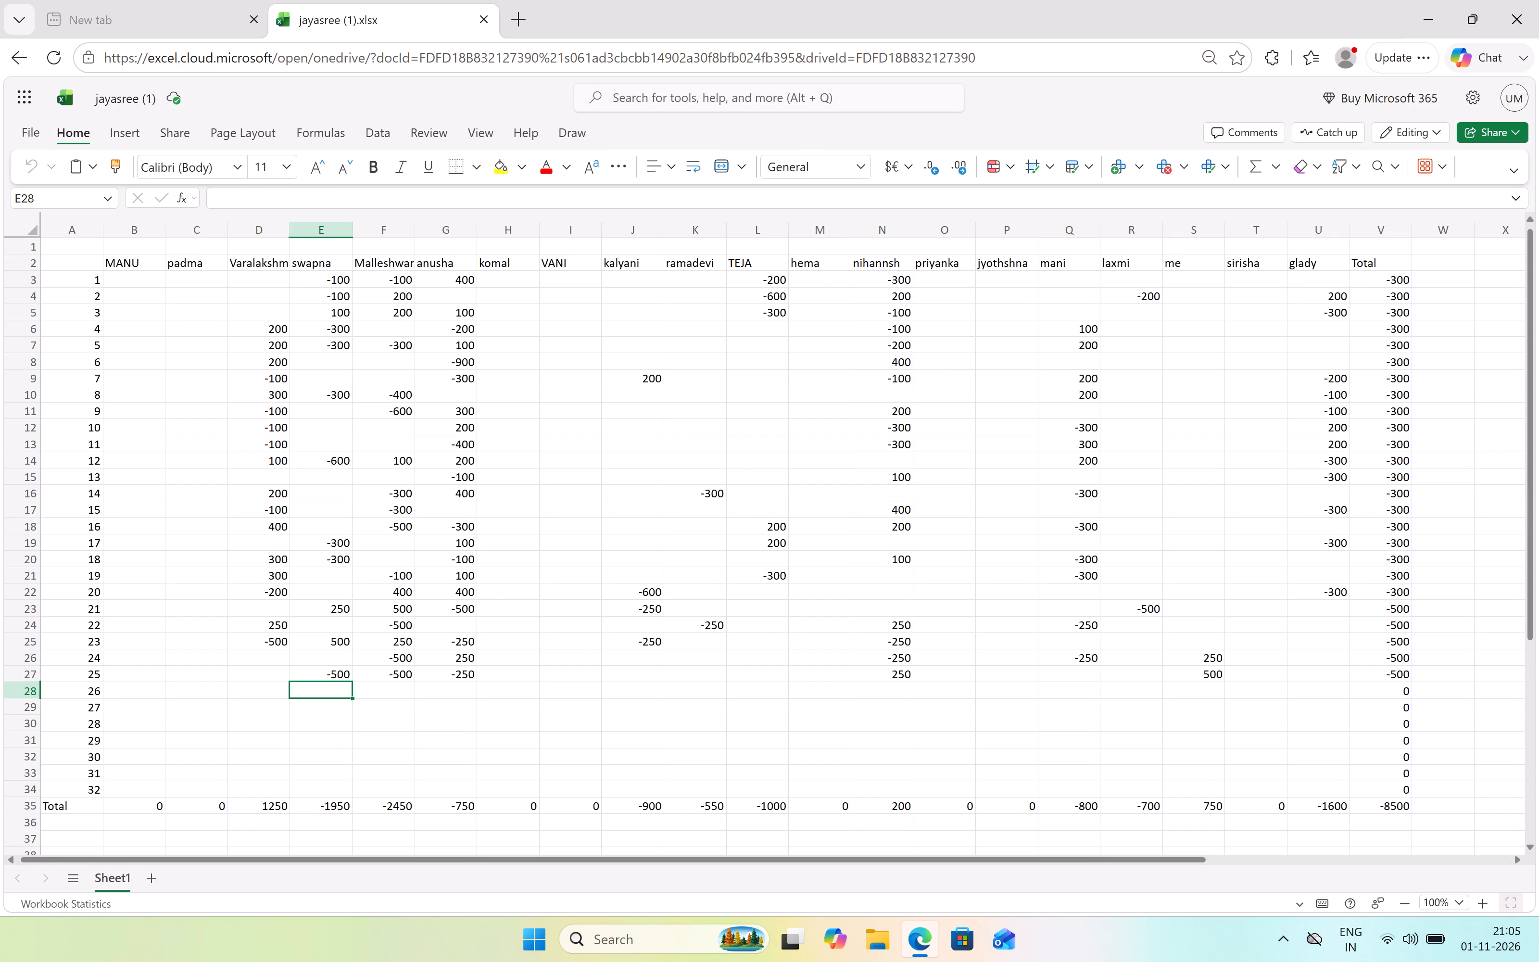
# Clear the contents of the old entries in cells D3 to U29, keeping the names and totals.
pyautogui.click(153, 276)
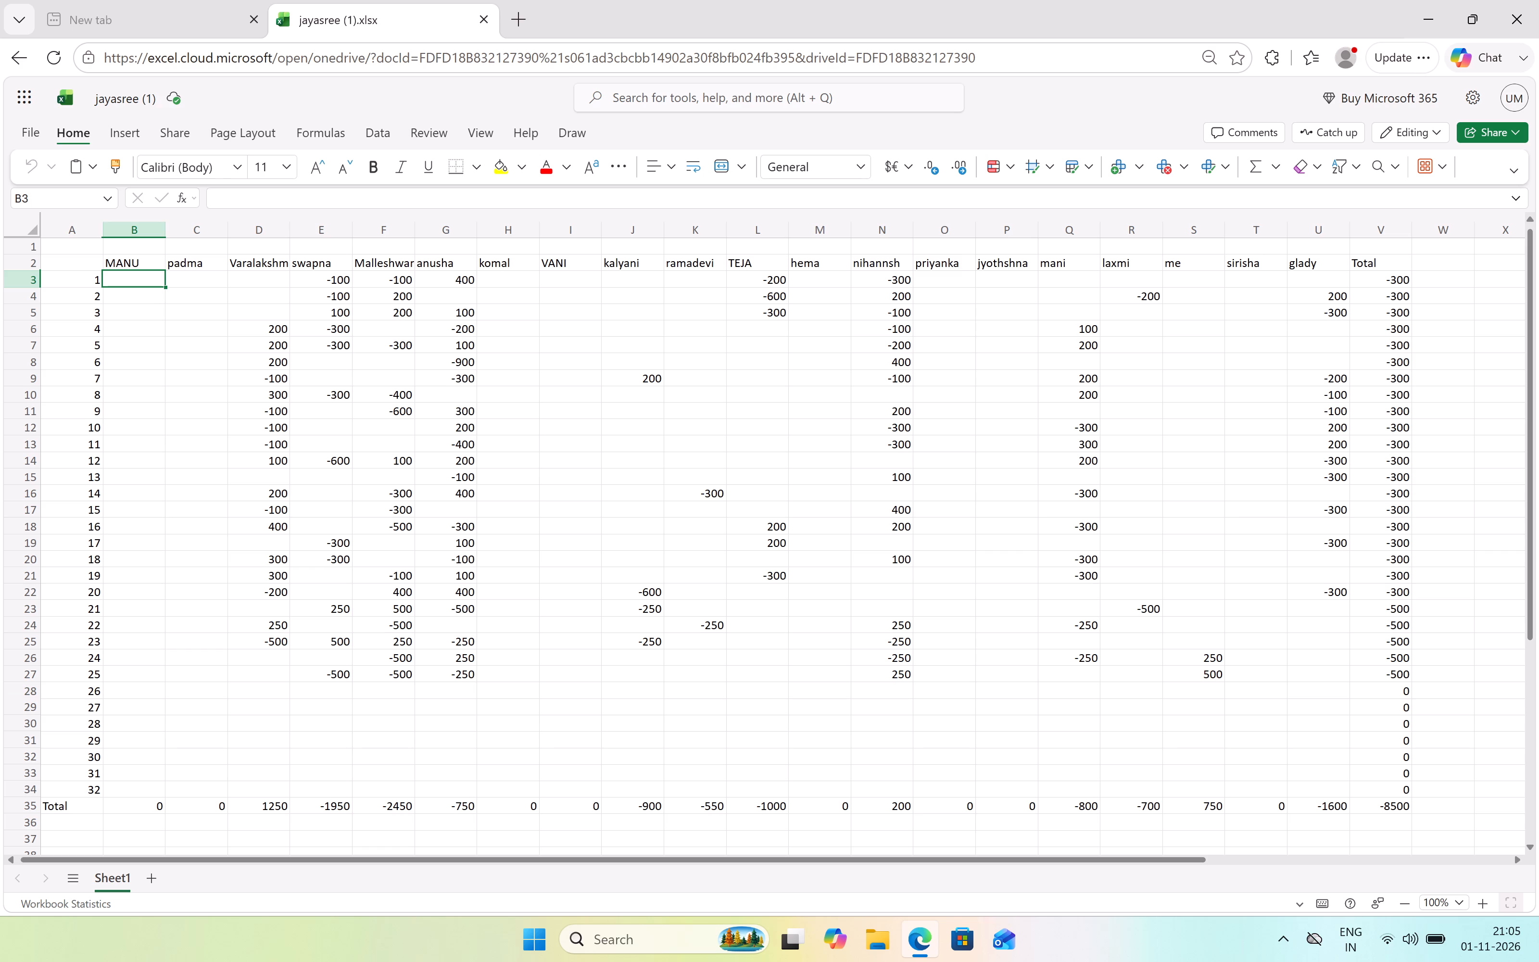
pyautogui.moveTo(153, 276); pyautogui.dragTo(831, 509)
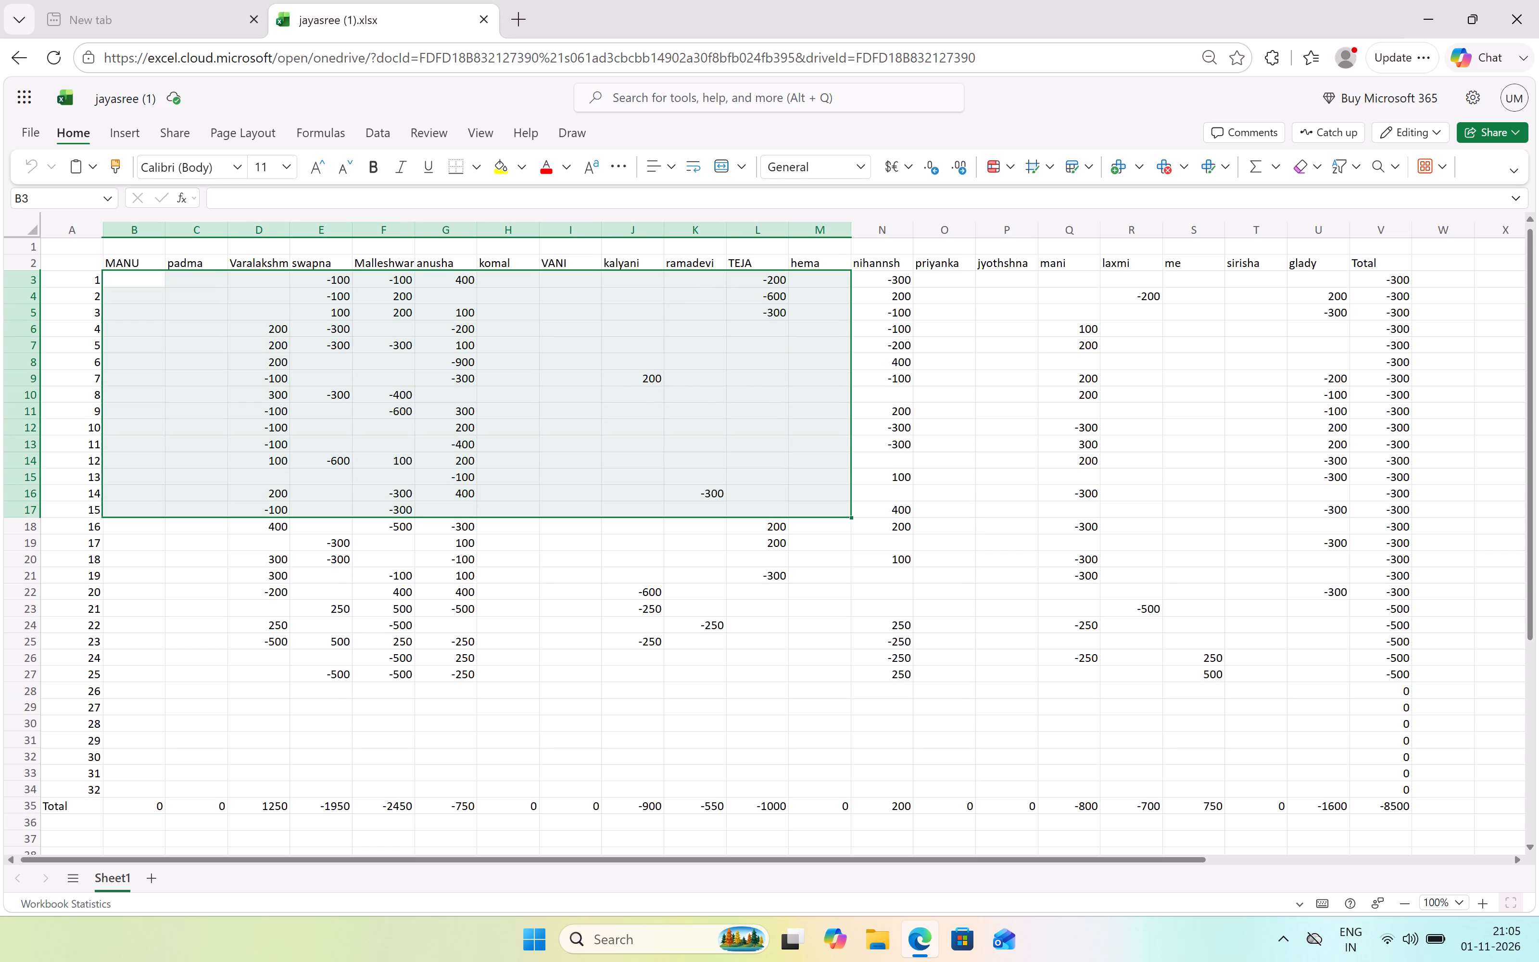
pyautogui.click(1061, 641)
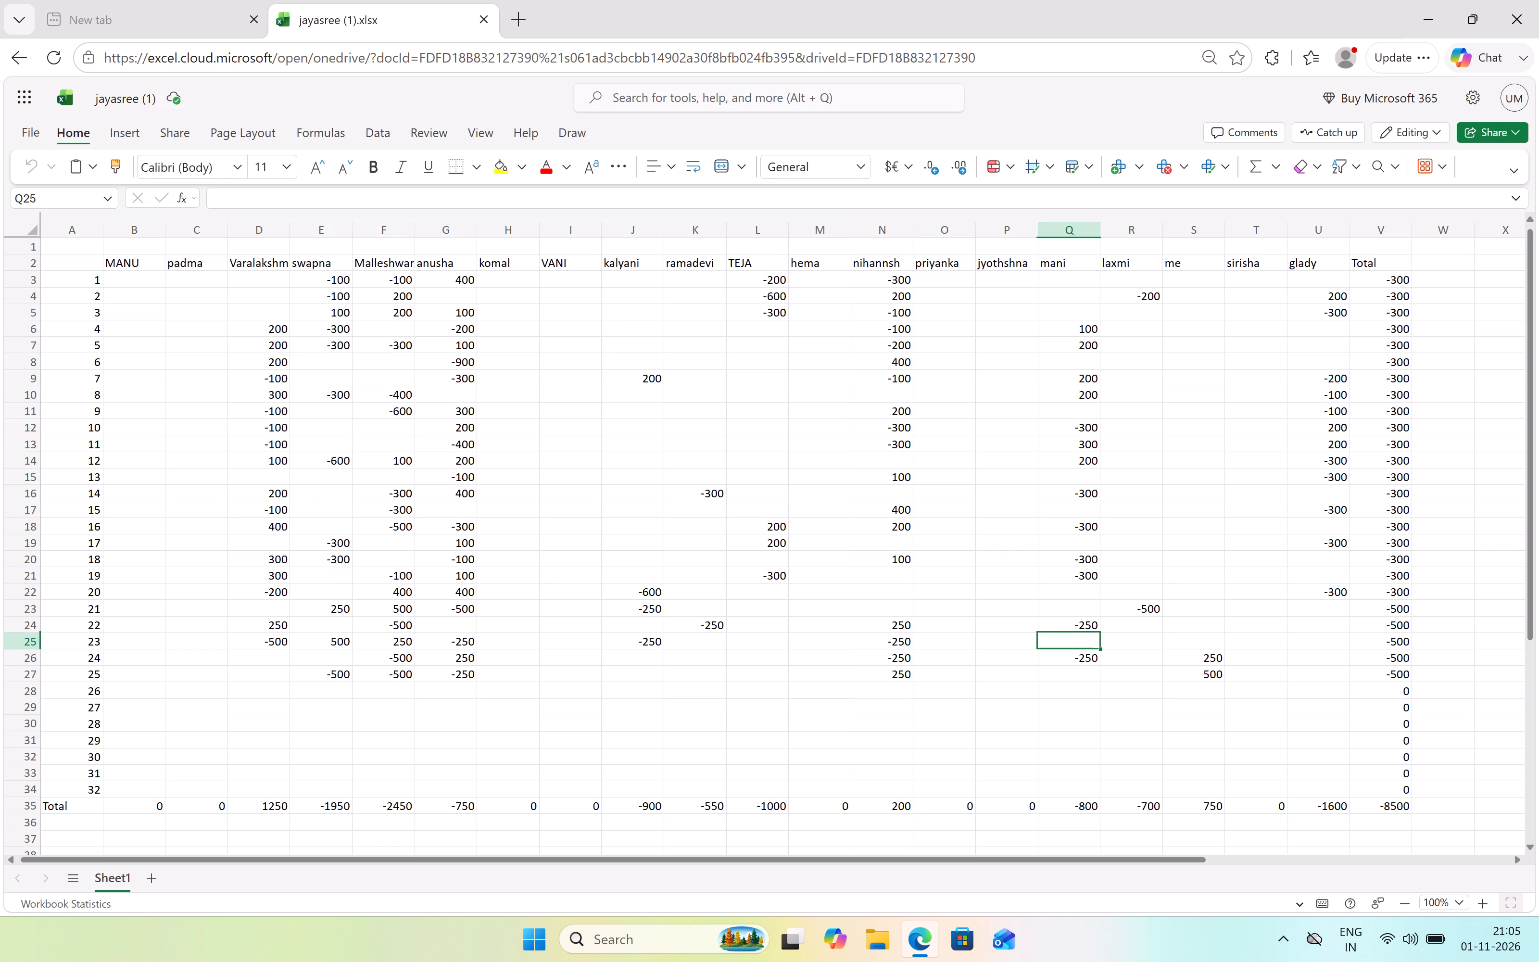
pyautogui.moveTo(264, 280); pyautogui.dragTo(1346, 685)
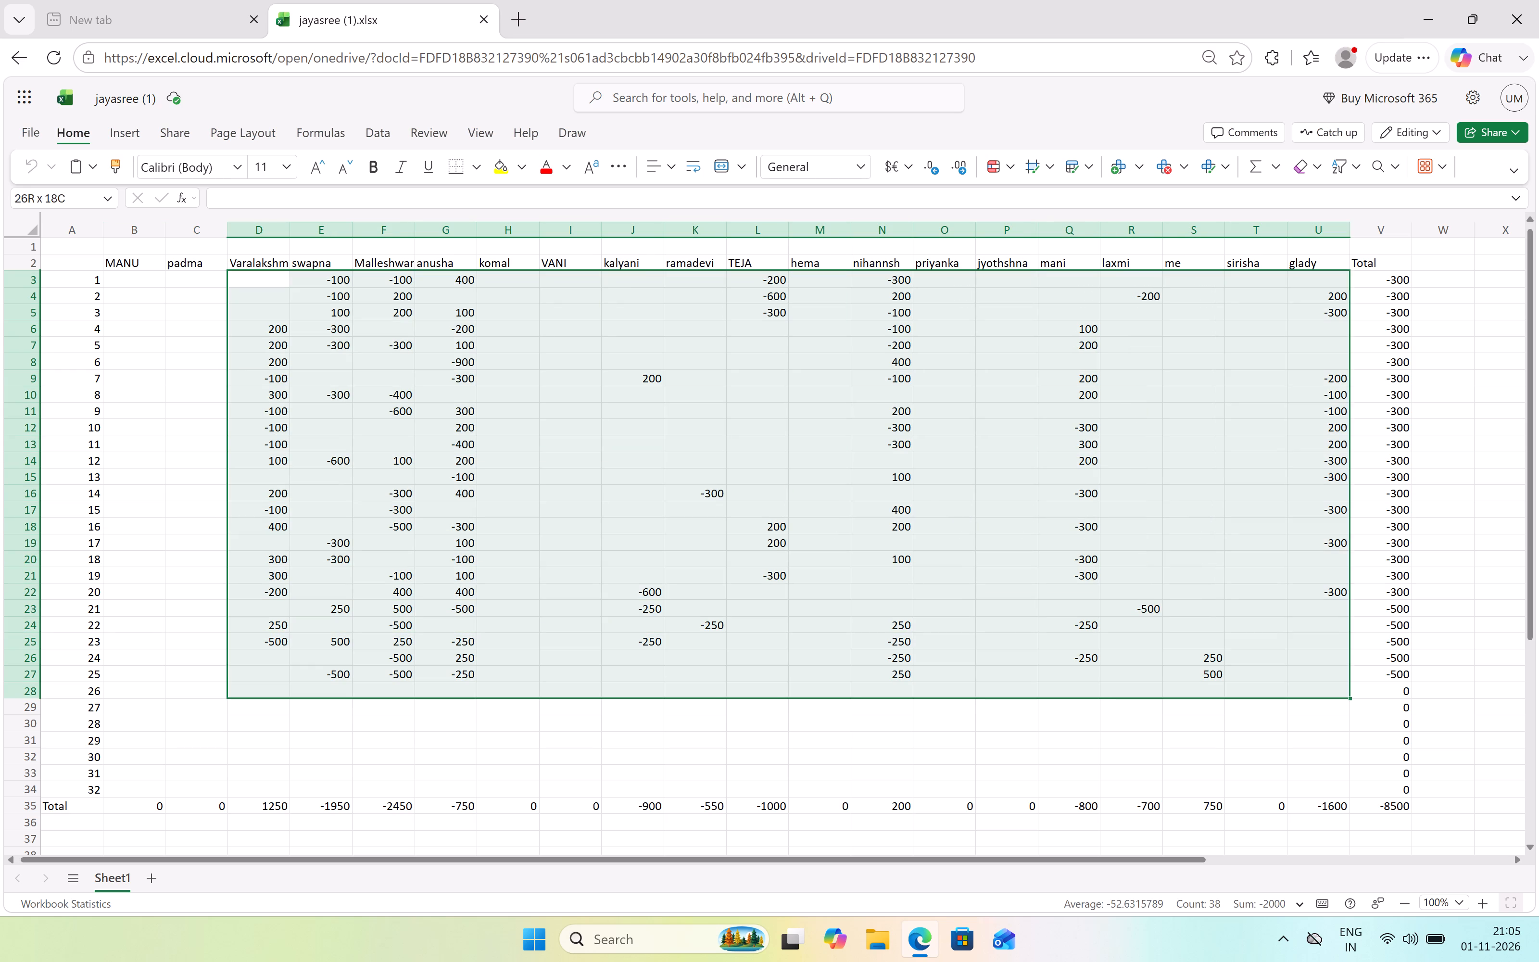
pyautogui.moveTo(1346, 685); pyautogui.dragTo(1360, 685)
pyautogui.click(852, 497)
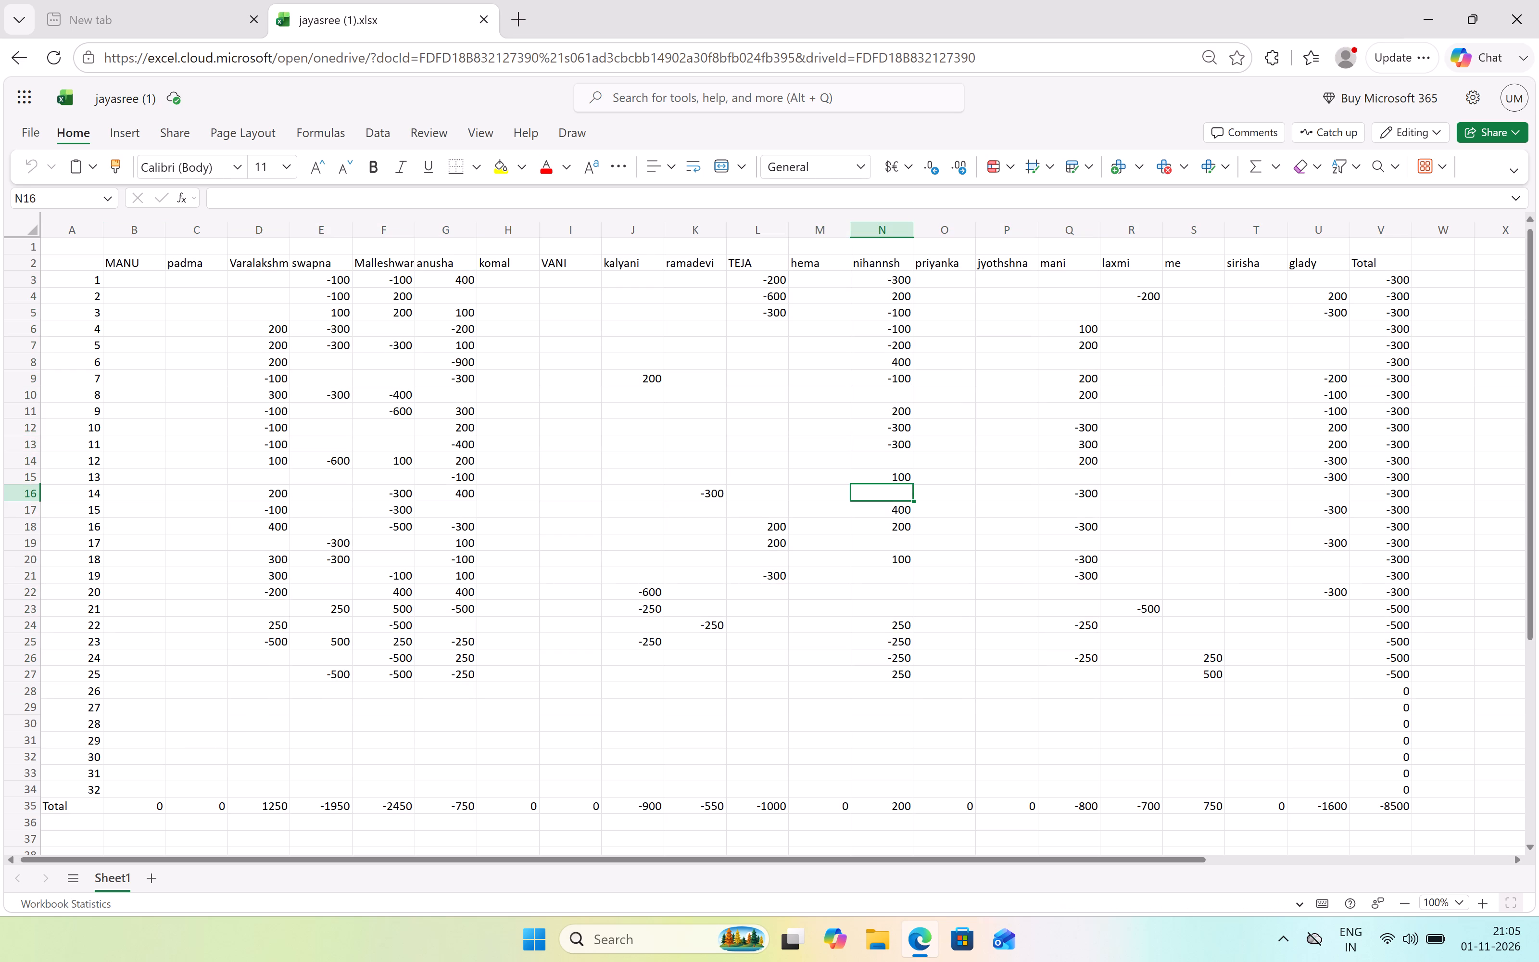
pyautogui.moveTo(253, 286); pyautogui.dragTo(1186, 694)
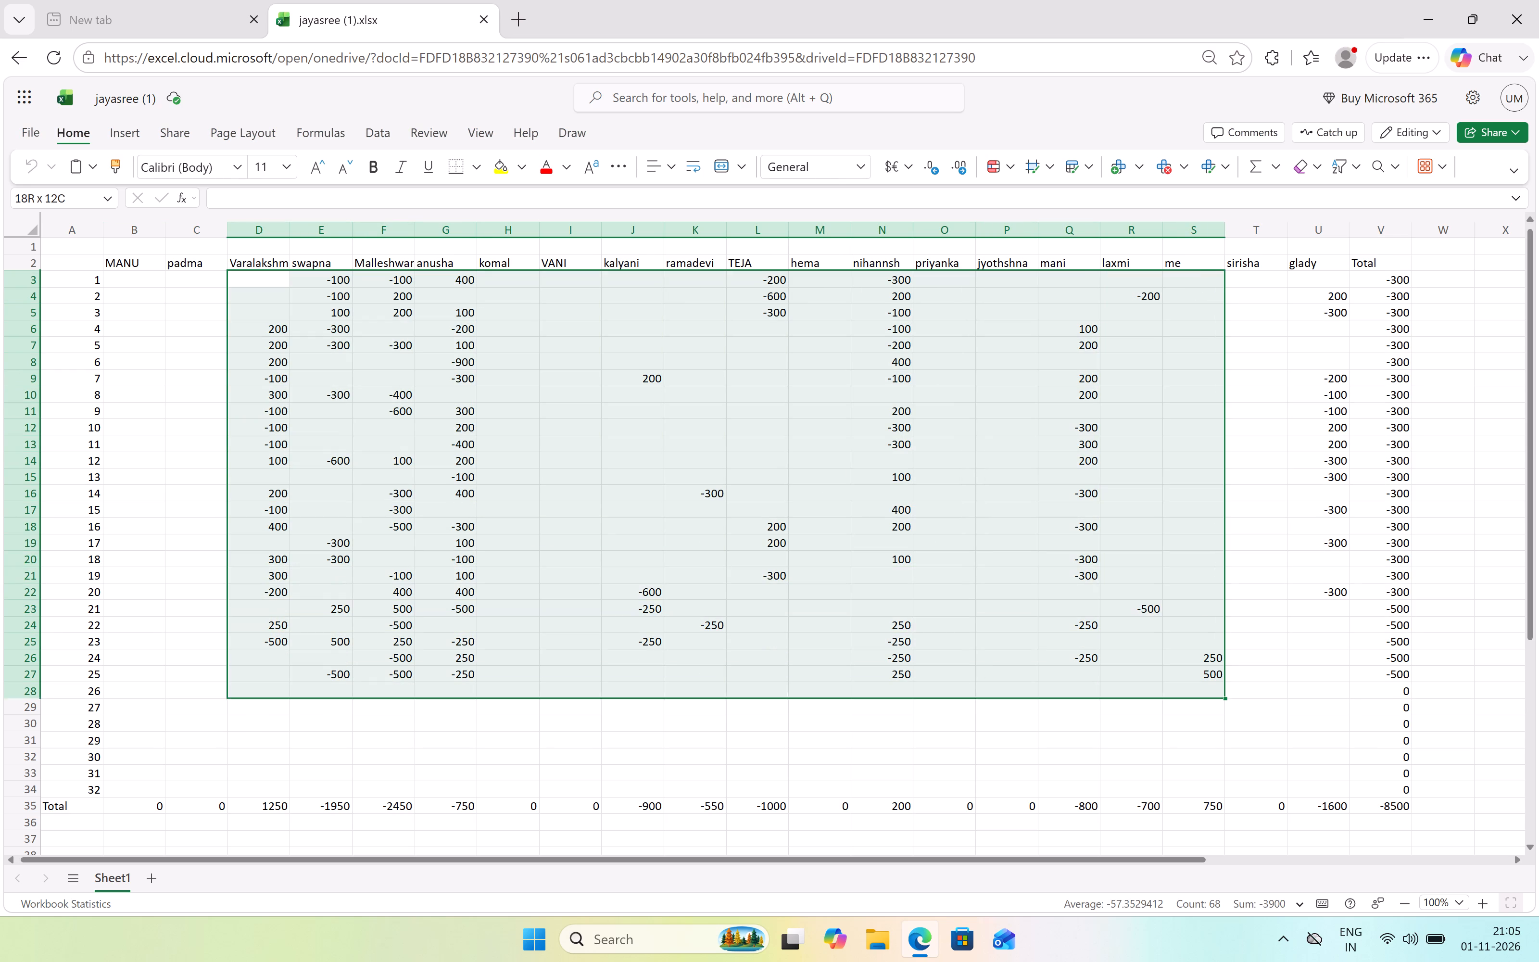
pyautogui.moveTo(1186, 694); pyautogui.dragTo(1291, 704)
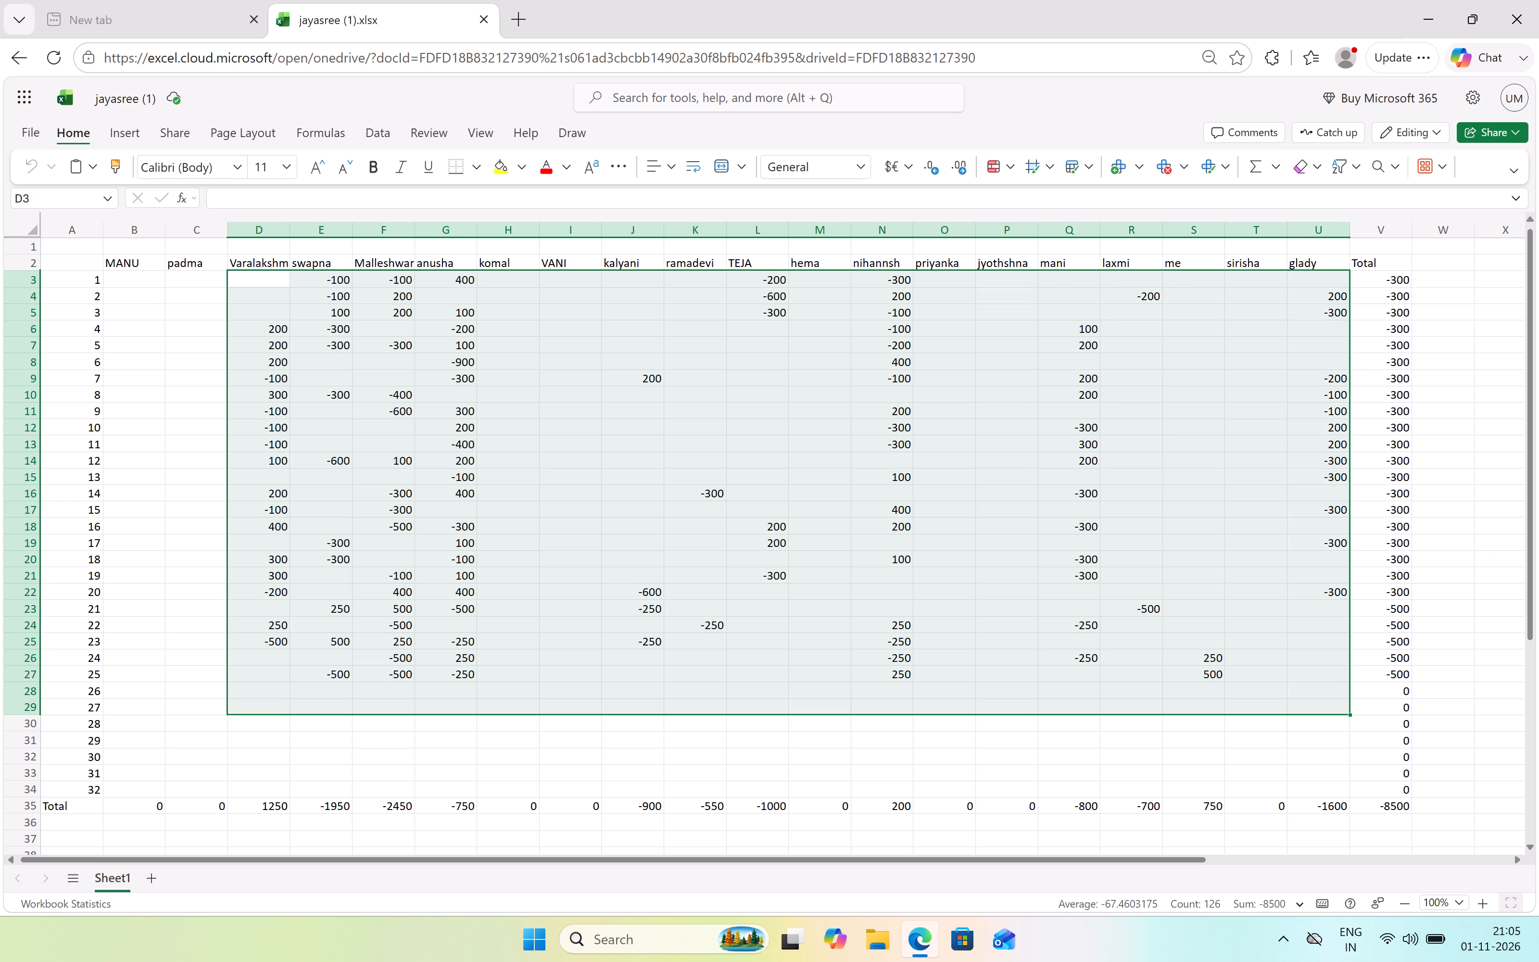
pyautogui.rightClick(889, 506)
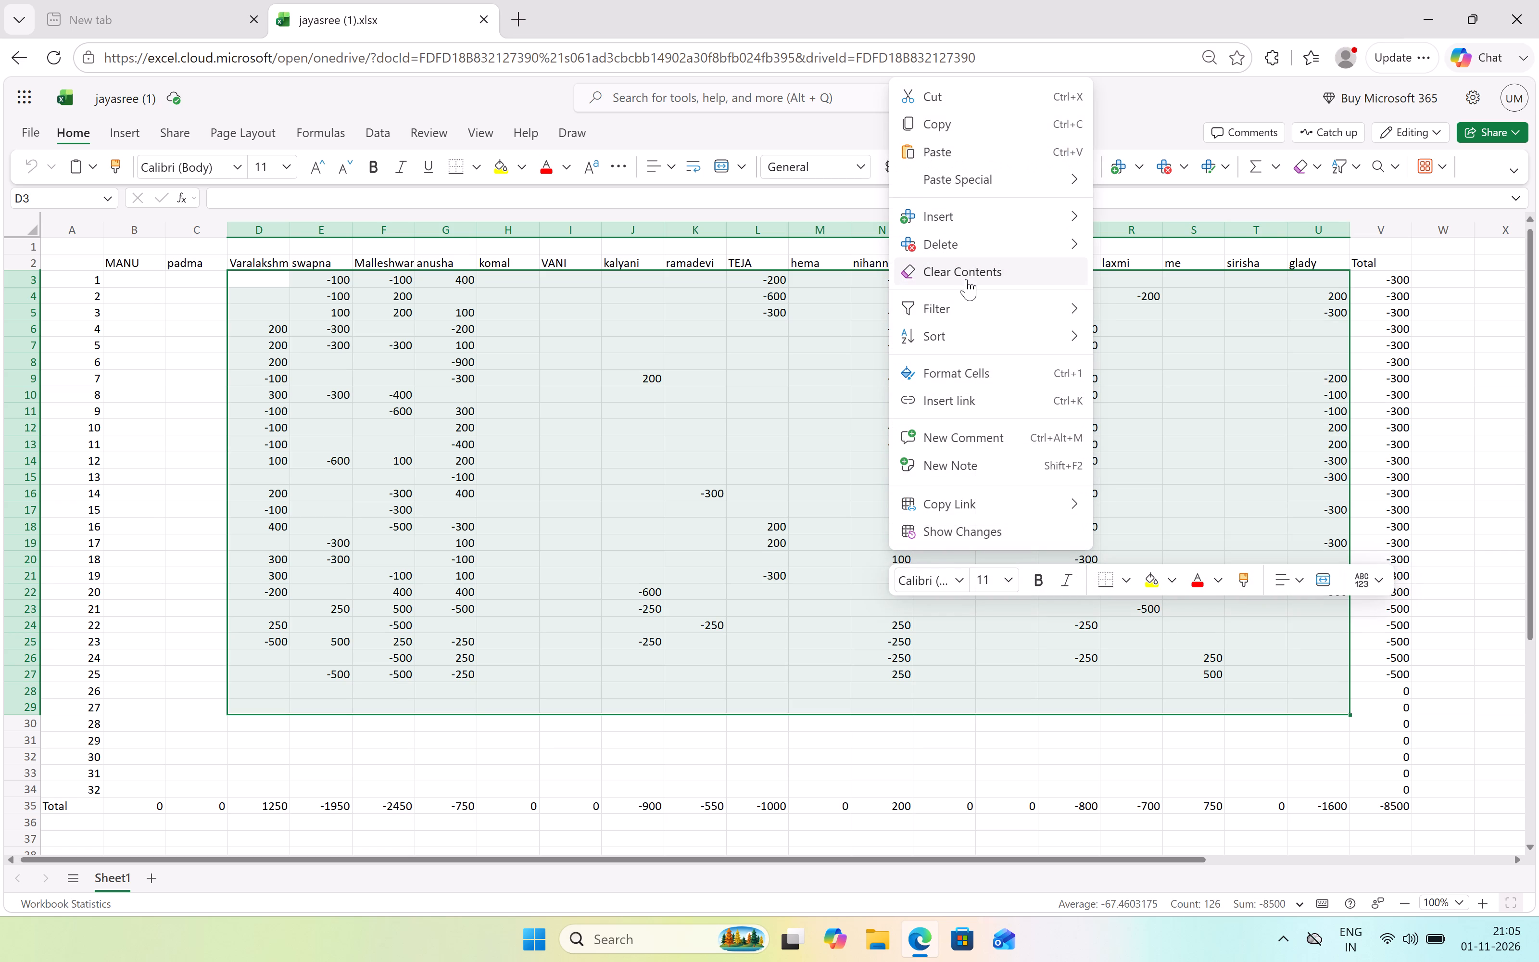
pyautogui.click(966, 279)
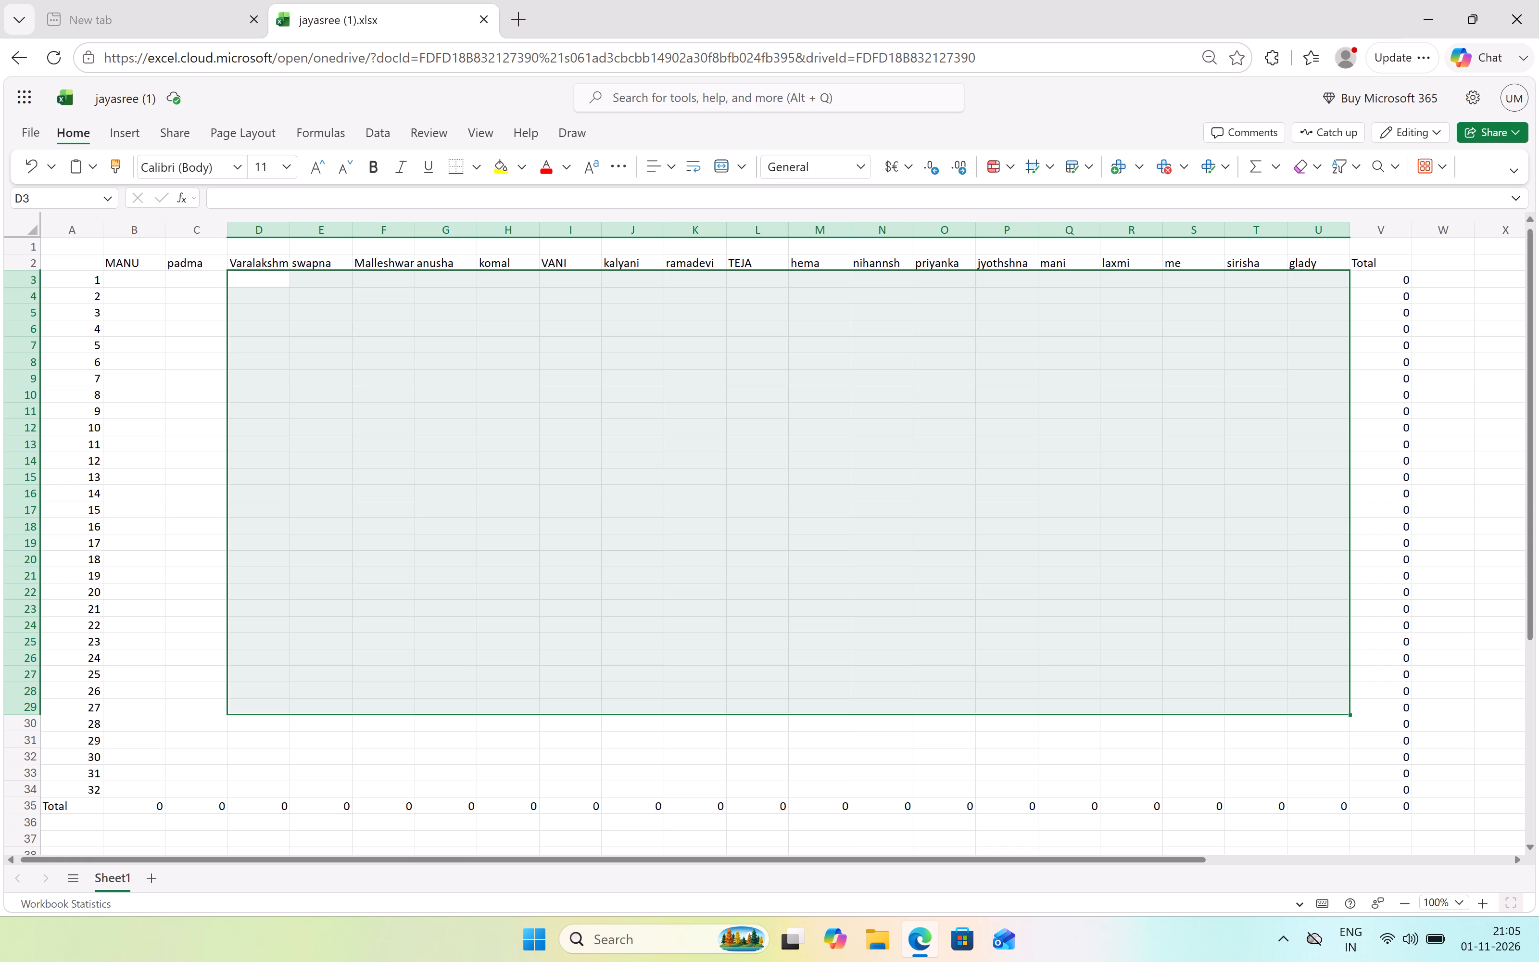
# In the row numbered 1, enter 400 under Malleshwar (F3) and -300 under swapna (E3).
pyautogui.click(966, 279)
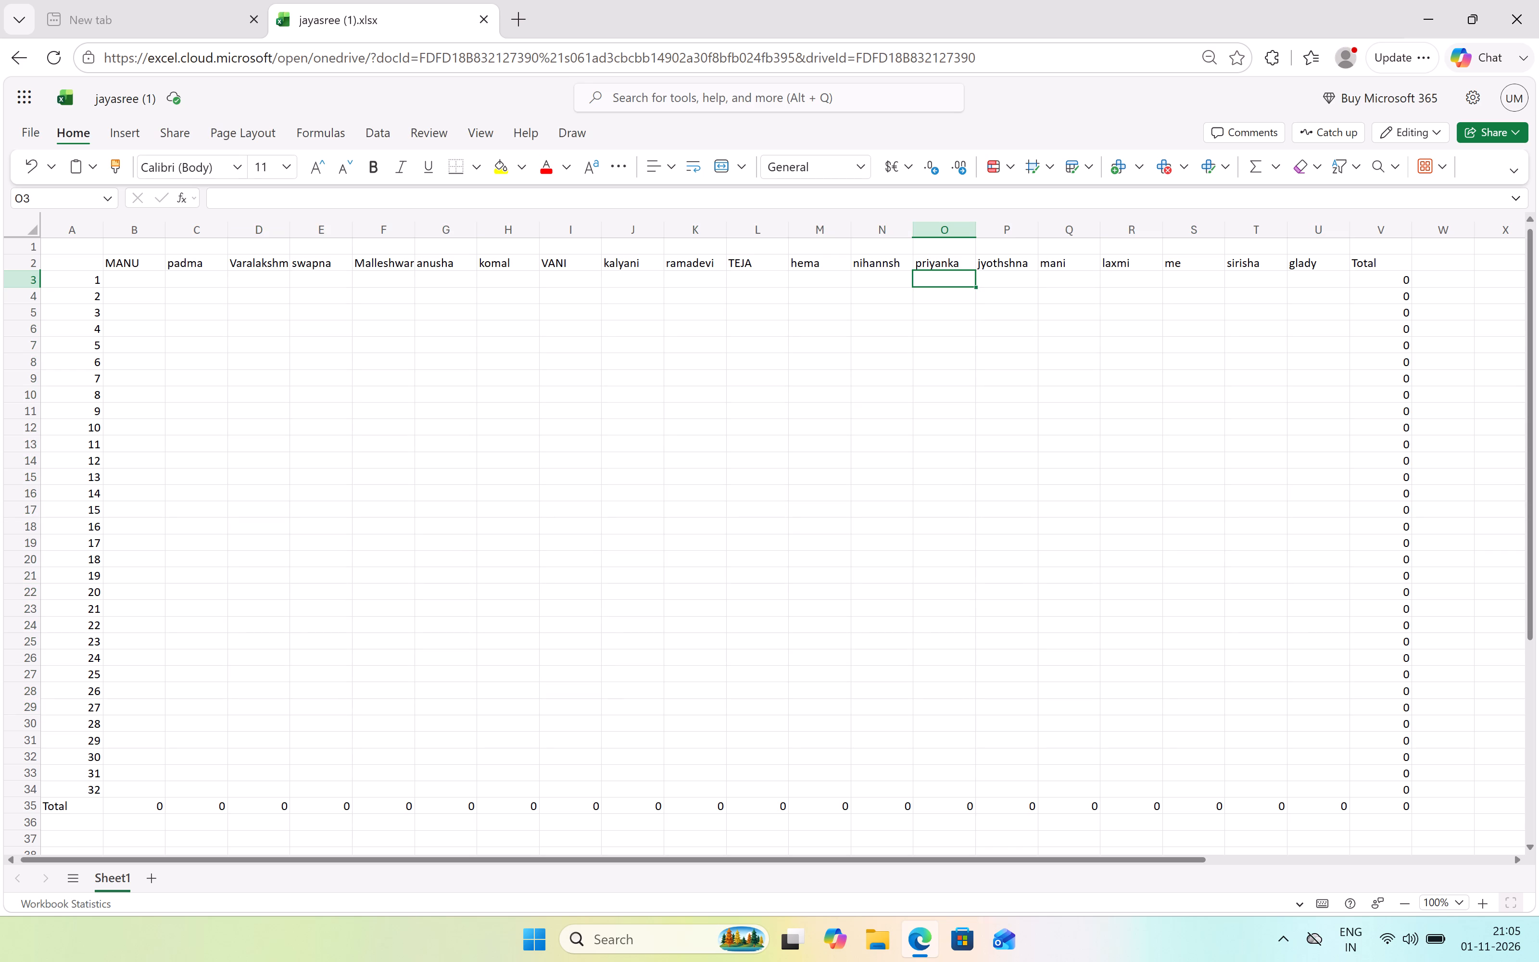
pyautogui.press('Up')
pyautogui.press('Down')
pyautogui.press('Left')
pyautogui.press('Left')
pyautogui.press('Left')
pyautogui.press('Left')
pyautogui.press('Left')
pyautogui.press('Left')
pyautogui.press('Left')
pyautogui.press('Left')
pyautogui.press('Left')
pyautogui.press('Left')
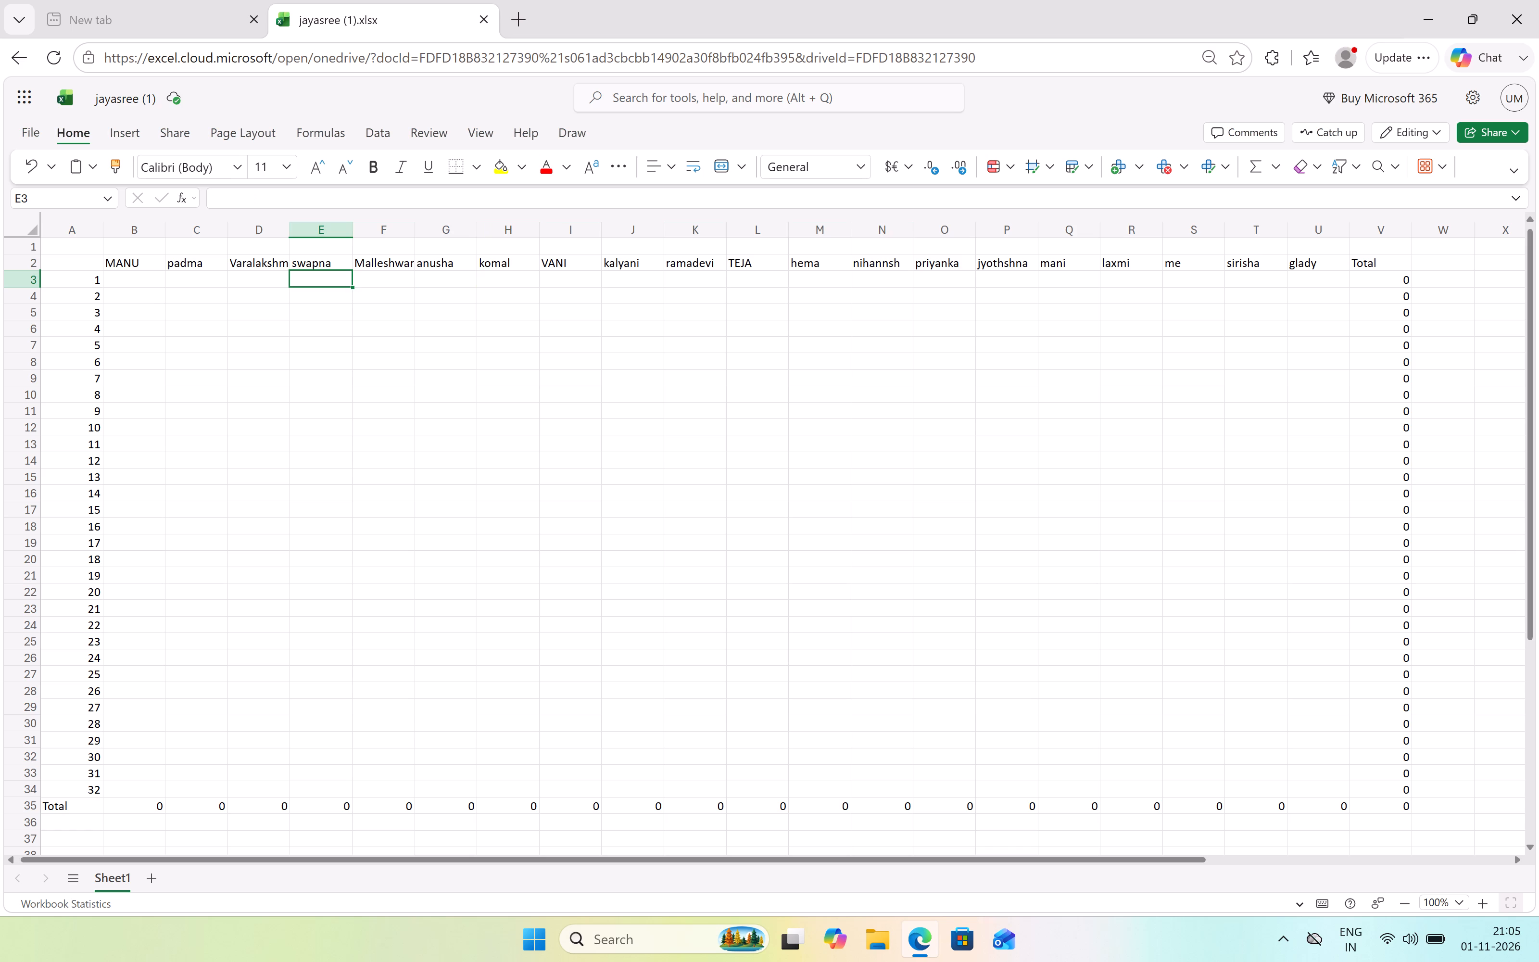
pyautogui.press('Right')
pyautogui.write('400')
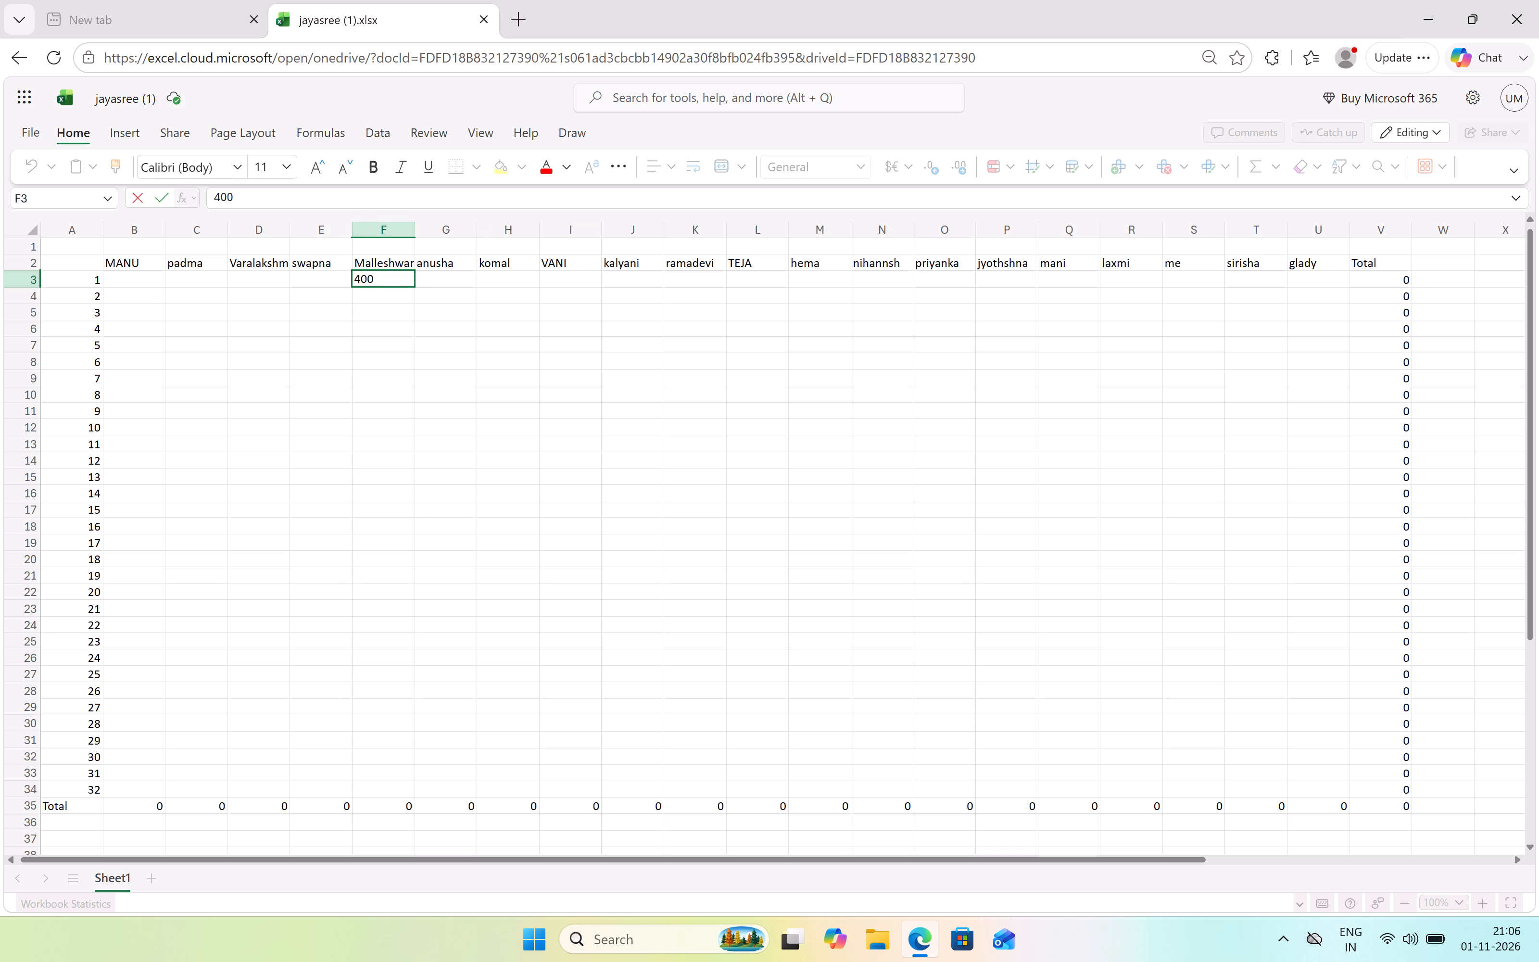
pyautogui.press('Left')
pyautogui.write('-300')
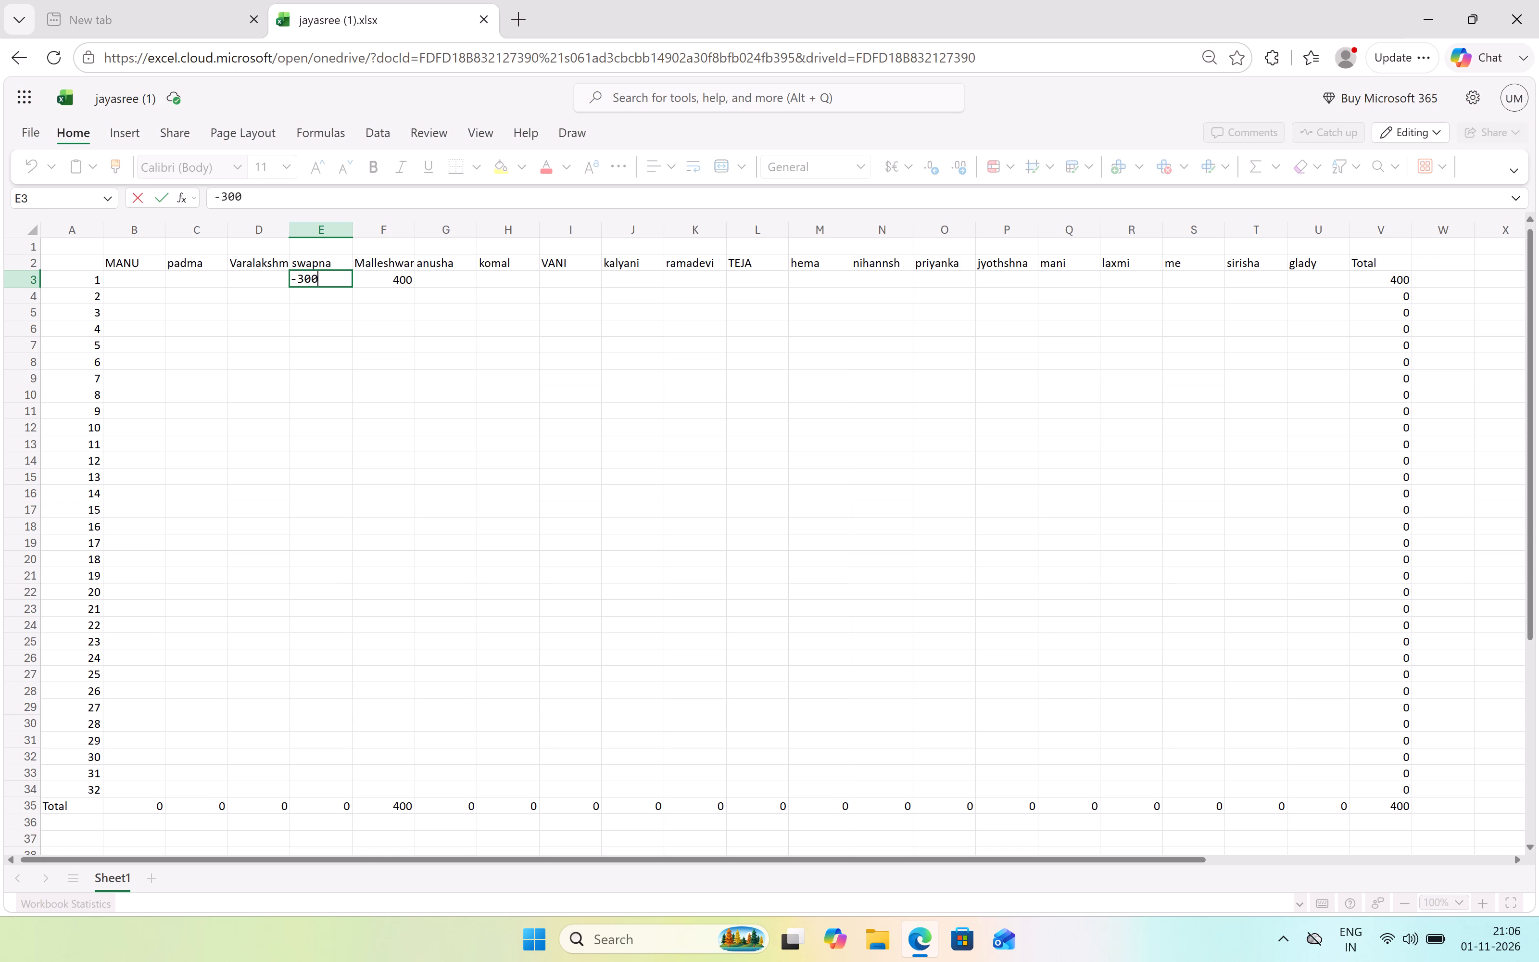
# Enter -300 under Varalakshm in the row numbered 1 (D3).
pyautogui.press('Right')
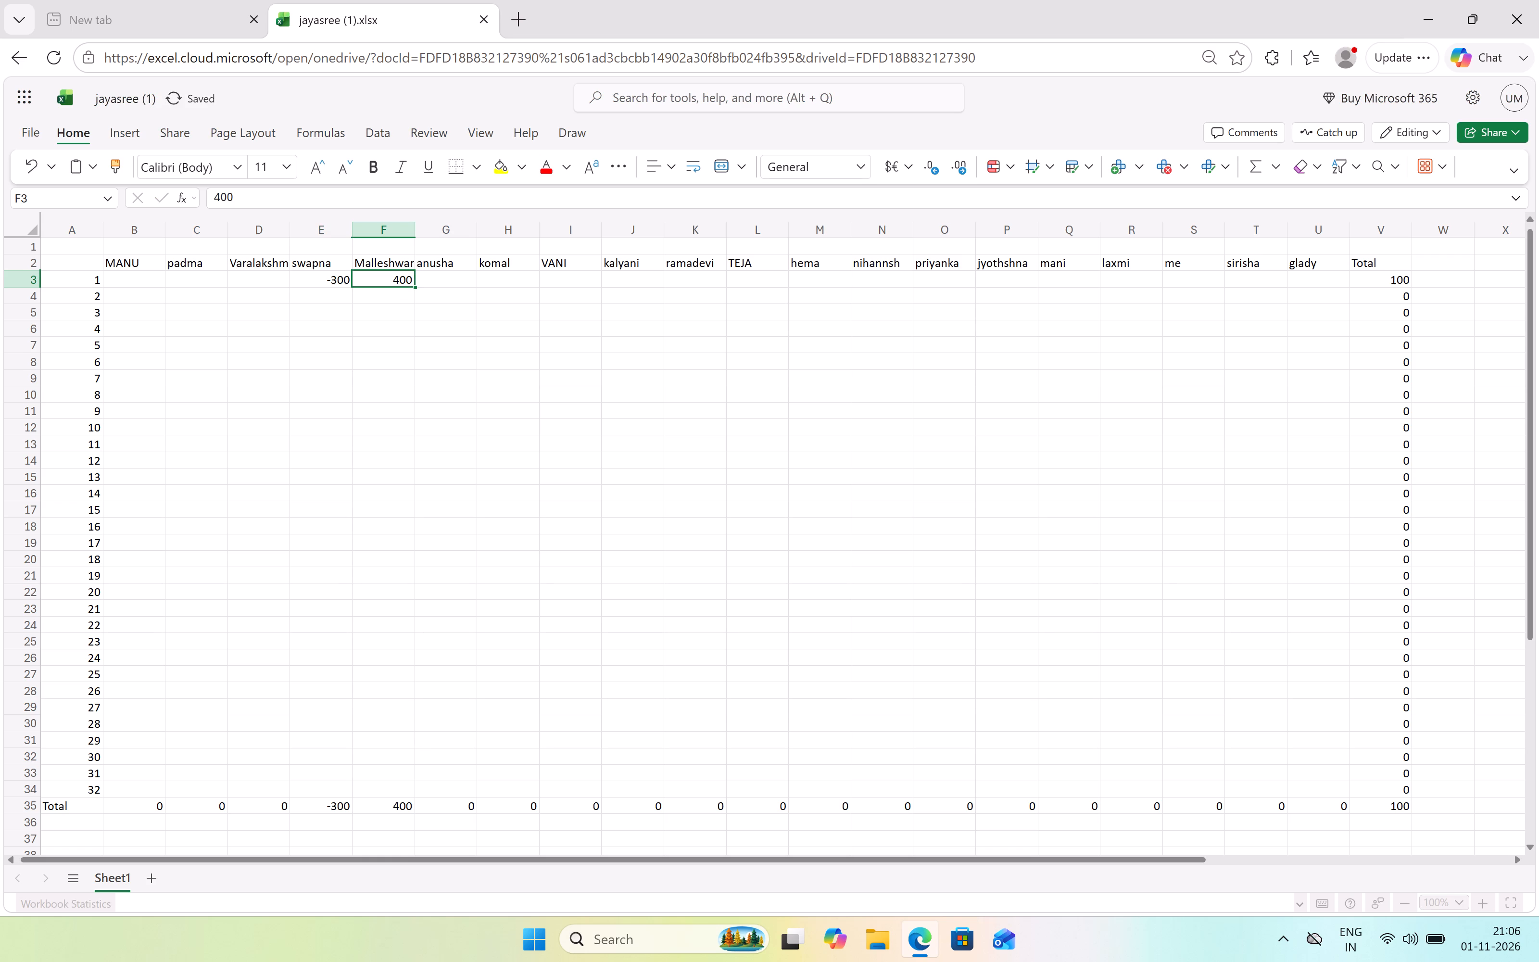
pyautogui.press('Down')
pyautogui.press('Down')
pyautogui.press('Up')
pyautogui.press('Up')
pyautogui.press('Left')
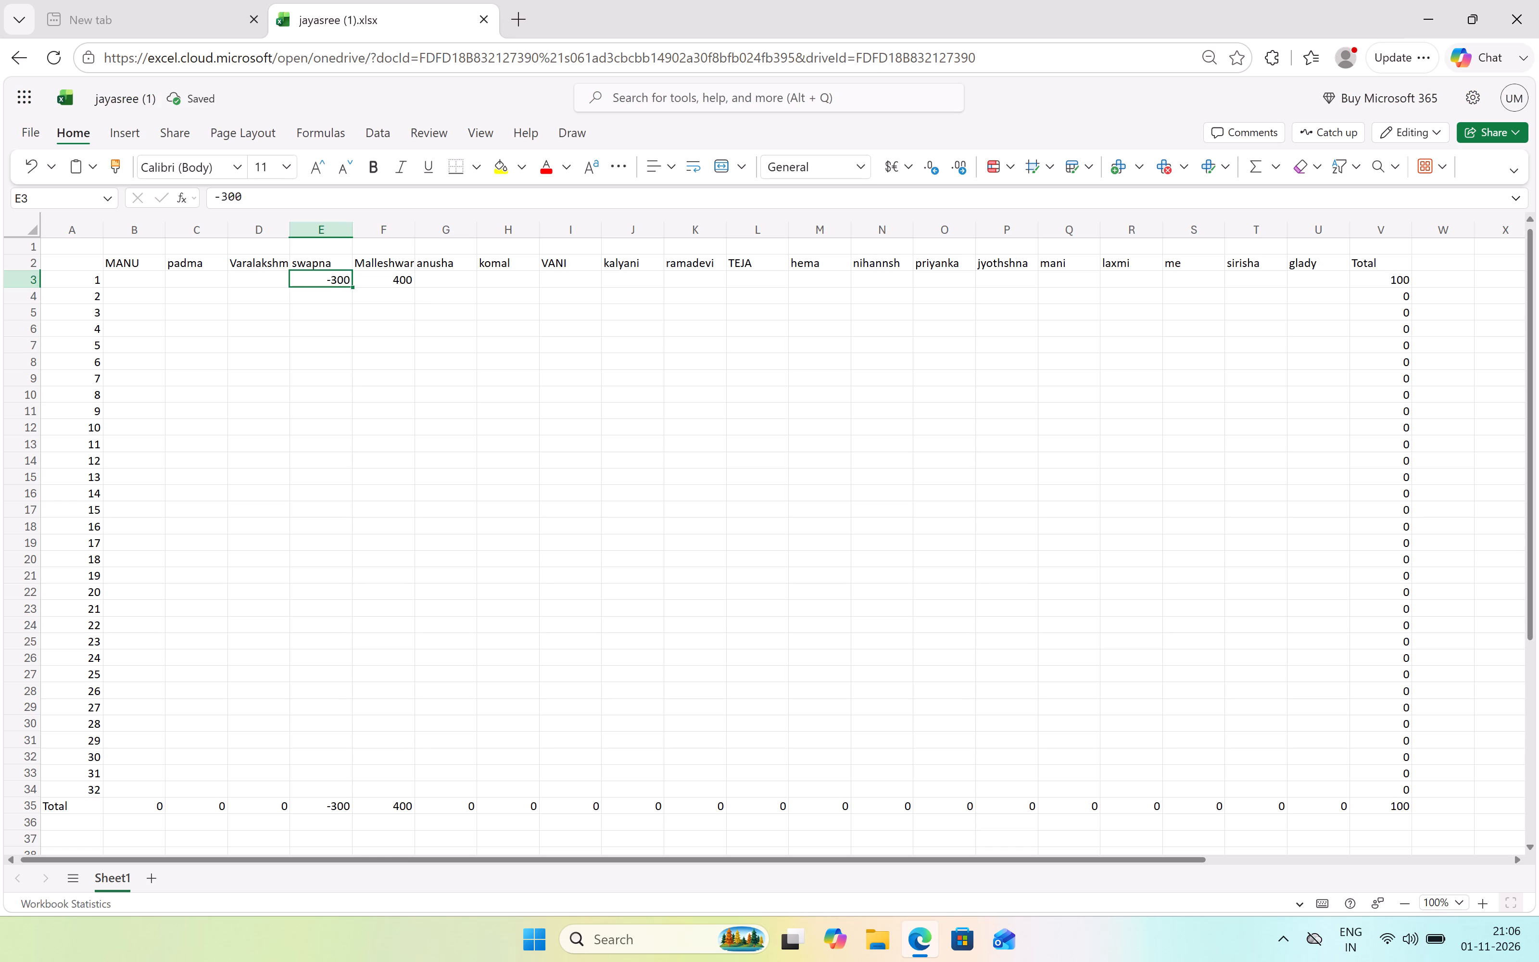
pyautogui.press('Left')
pyautogui.press('-')
pyautogui.press('3')
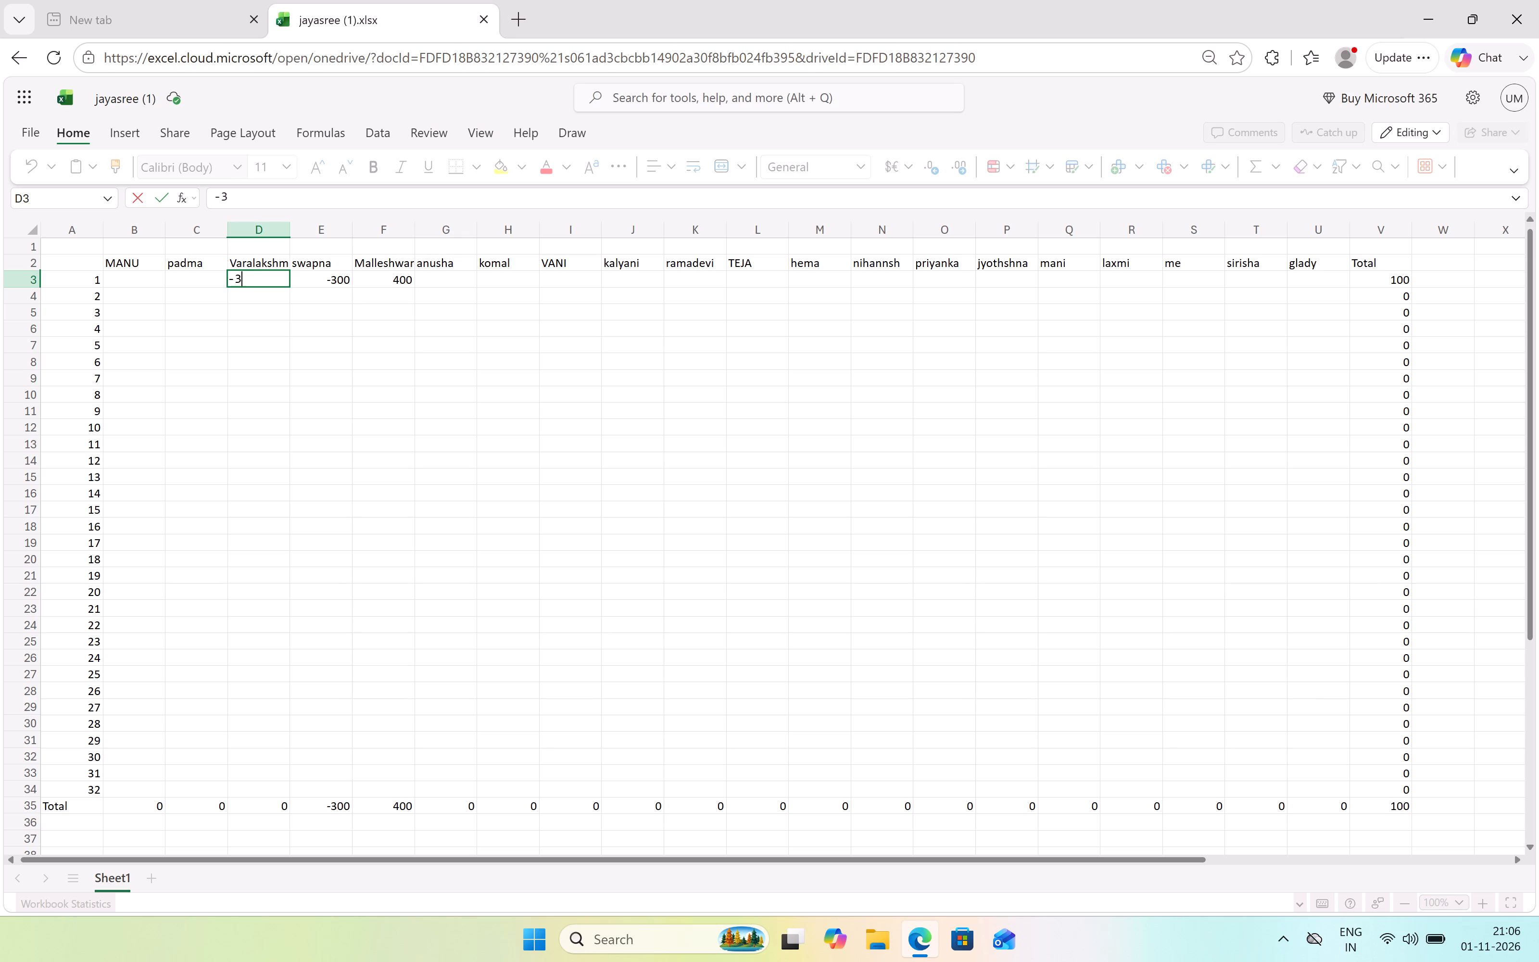
pyautogui.write('00')
# Enter 300 under glady in the row numbered 1 (U3).
pyautogui.press('Right')
pyautogui.press('Right')
pyautogui.press('Right')
pyautogui.press('Right')
pyautogui.press('Right')
pyautogui.press('Right')
pyautogui.press('Right')
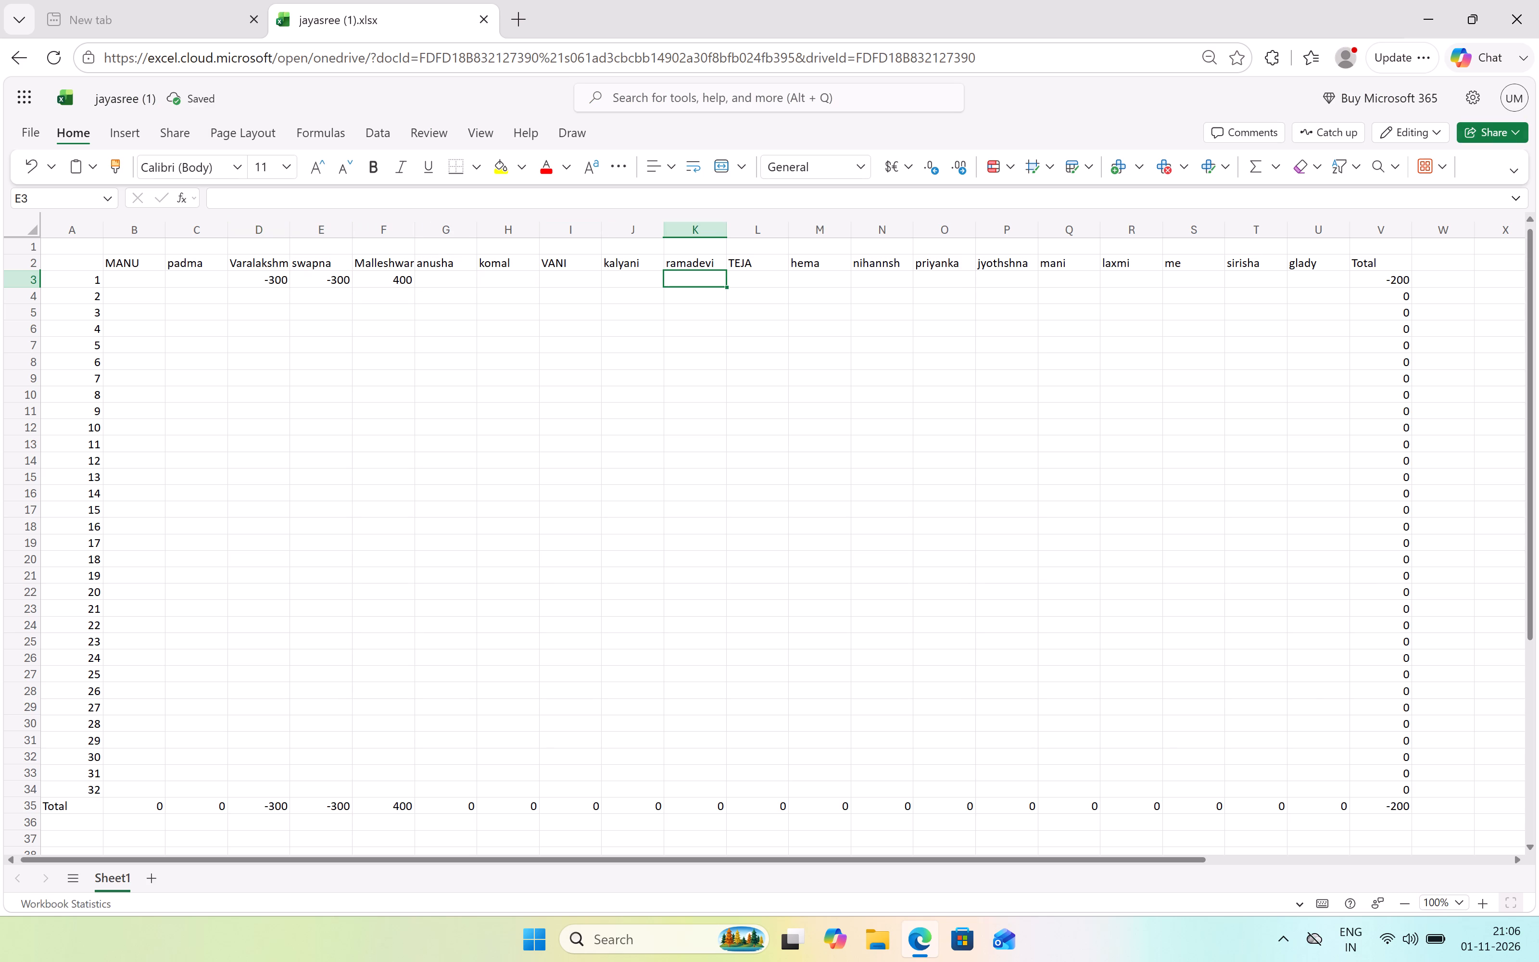
pyautogui.press('Right')
pyautogui.press('Right')
pyautogui.press('Right')
pyautogui.press('Right')
pyautogui.press('Right')
pyautogui.press('Right')
pyautogui.press('Right')
pyautogui.press('Right')
pyautogui.press('Right')
pyautogui.press('Right')
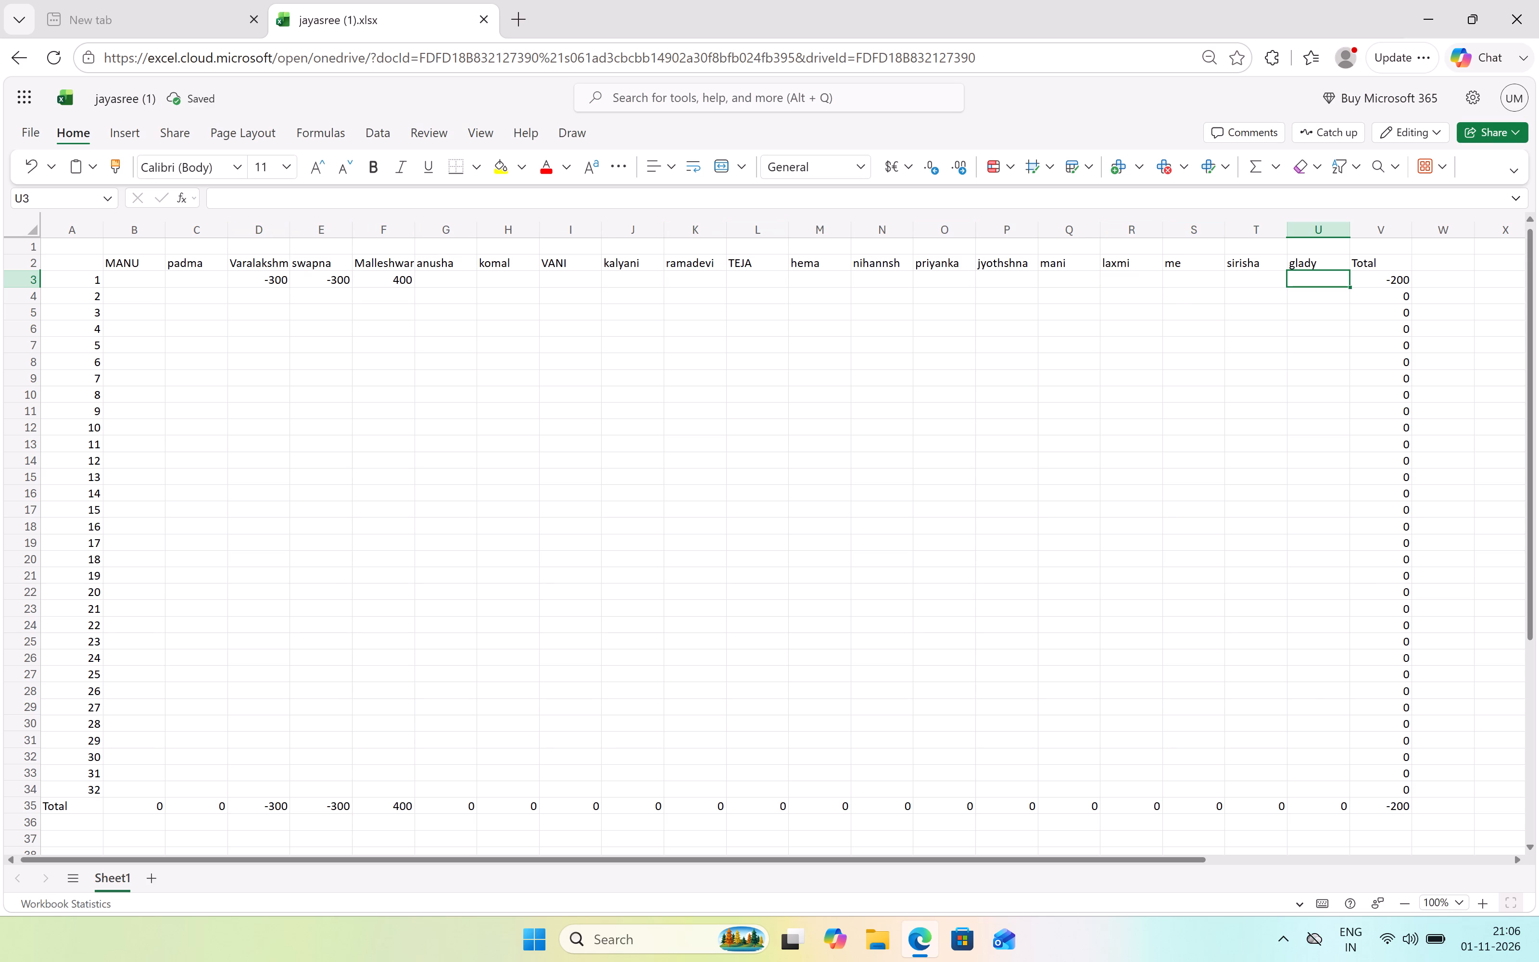
pyautogui.write('300')
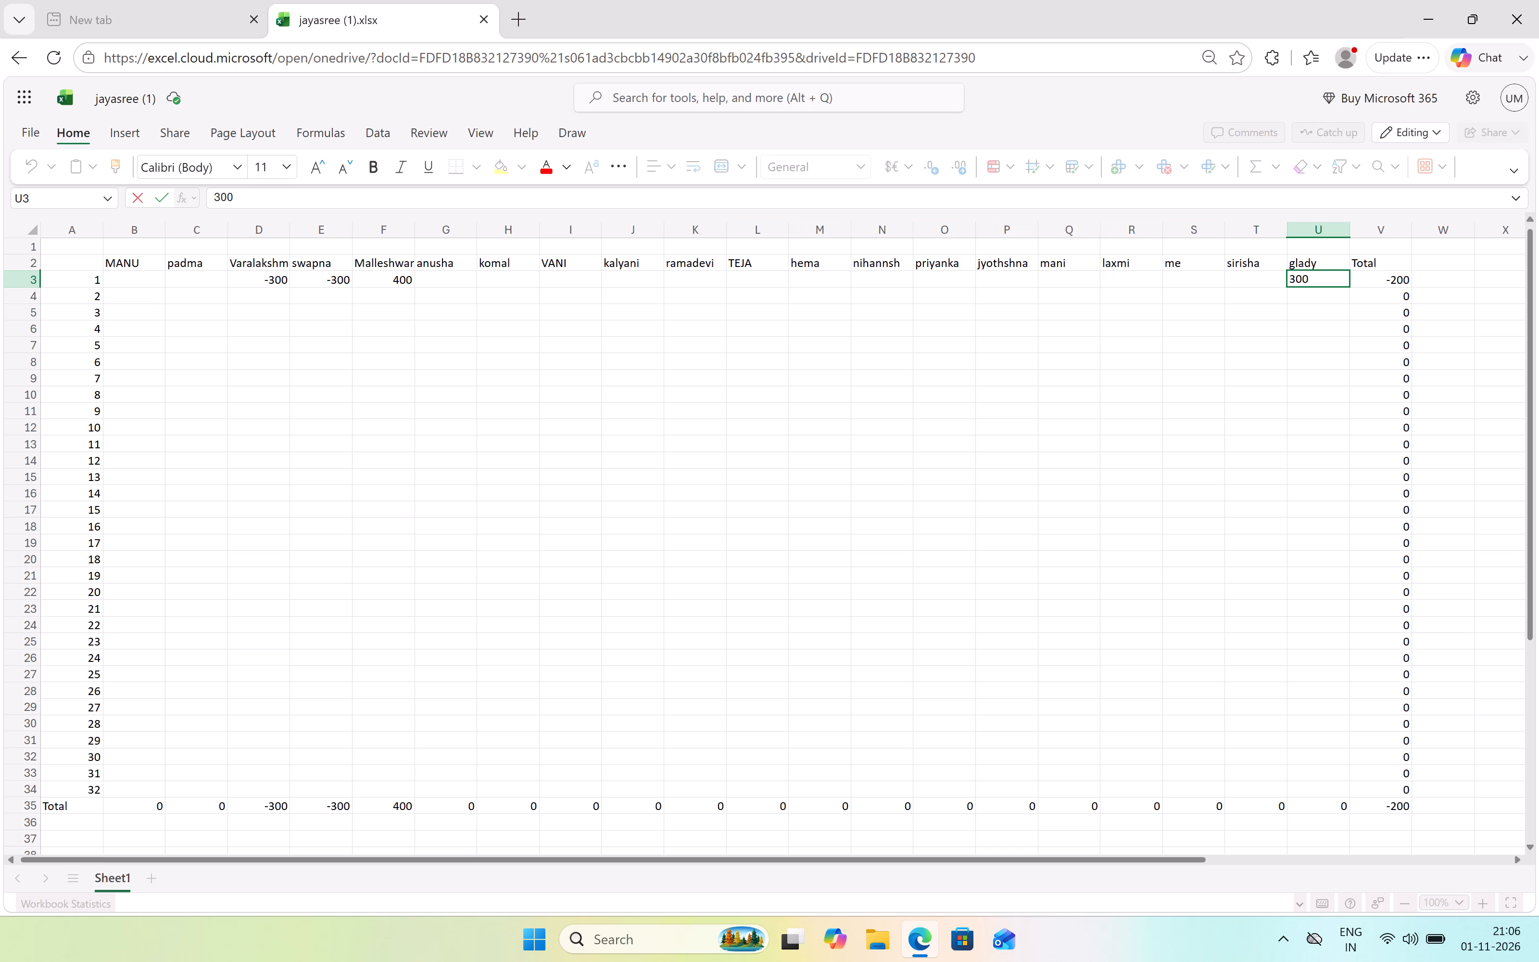
# Enter -600 under anusha in the row numbered 1 (G3).
pyautogui.press('Left')
pyautogui.press('Left')
pyautogui.press('Left')
pyautogui.press('Left')
pyautogui.press('Left')
pyautogui.press('Left')
pyautogui.press('Left')
pyautogui.press('Left')
pyautogui.press('Left')
pyautogui.press('Left')
pyautogui.press('Left')
pyautogui.press('Left')
pyautogui.press('Left')
pyautogui.press('Left')
pyautogui.press('Left')
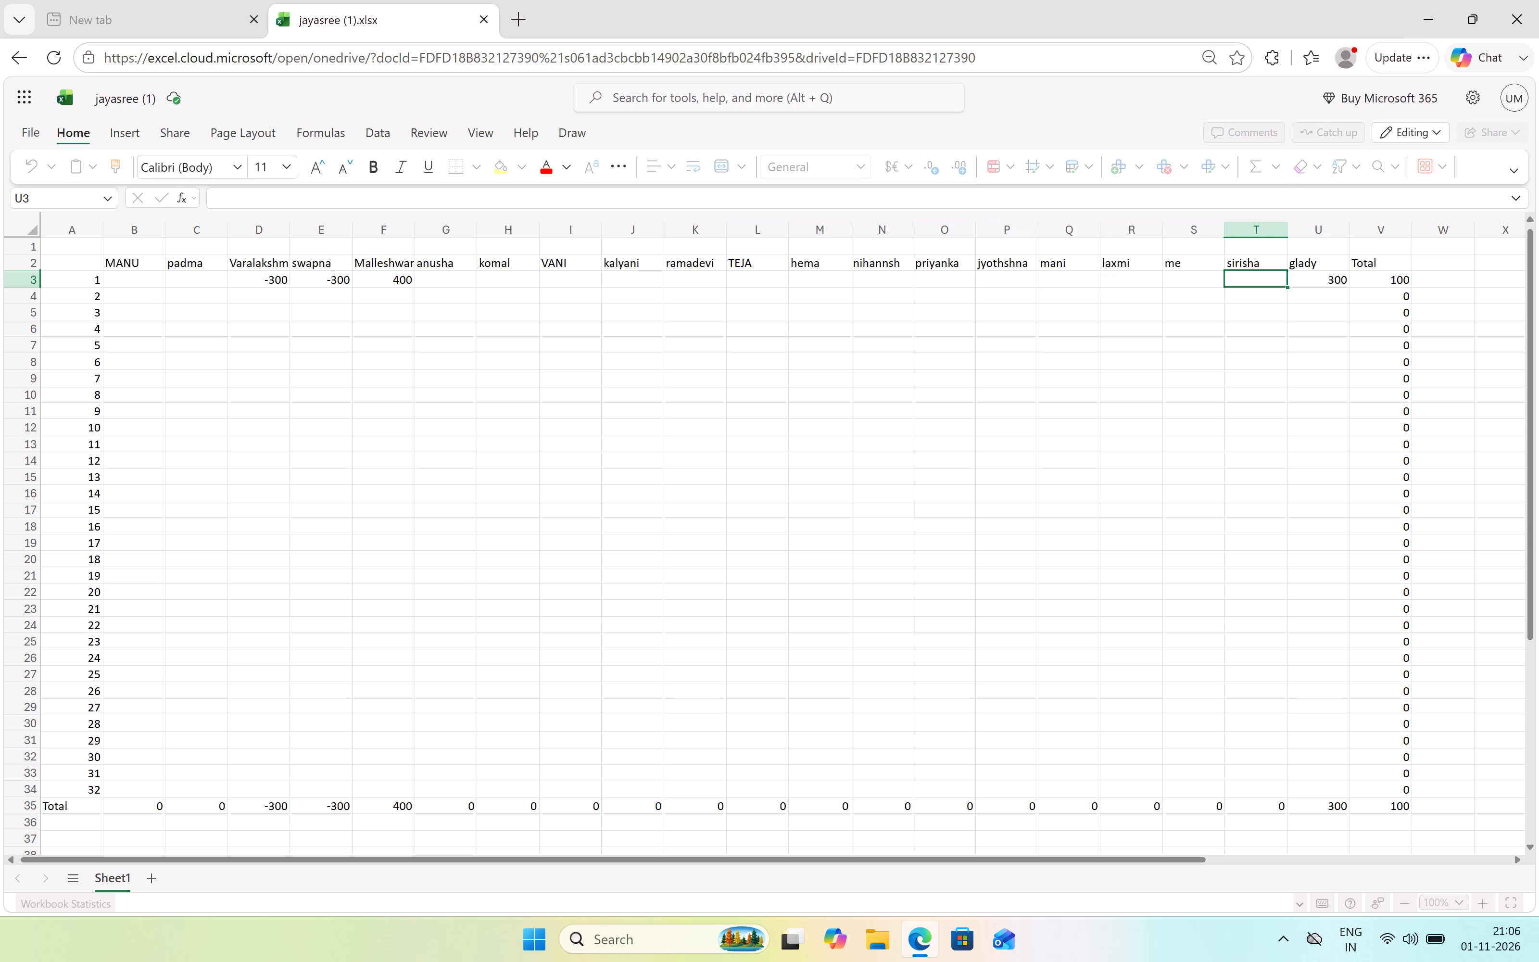
pyautogui.press('Right')
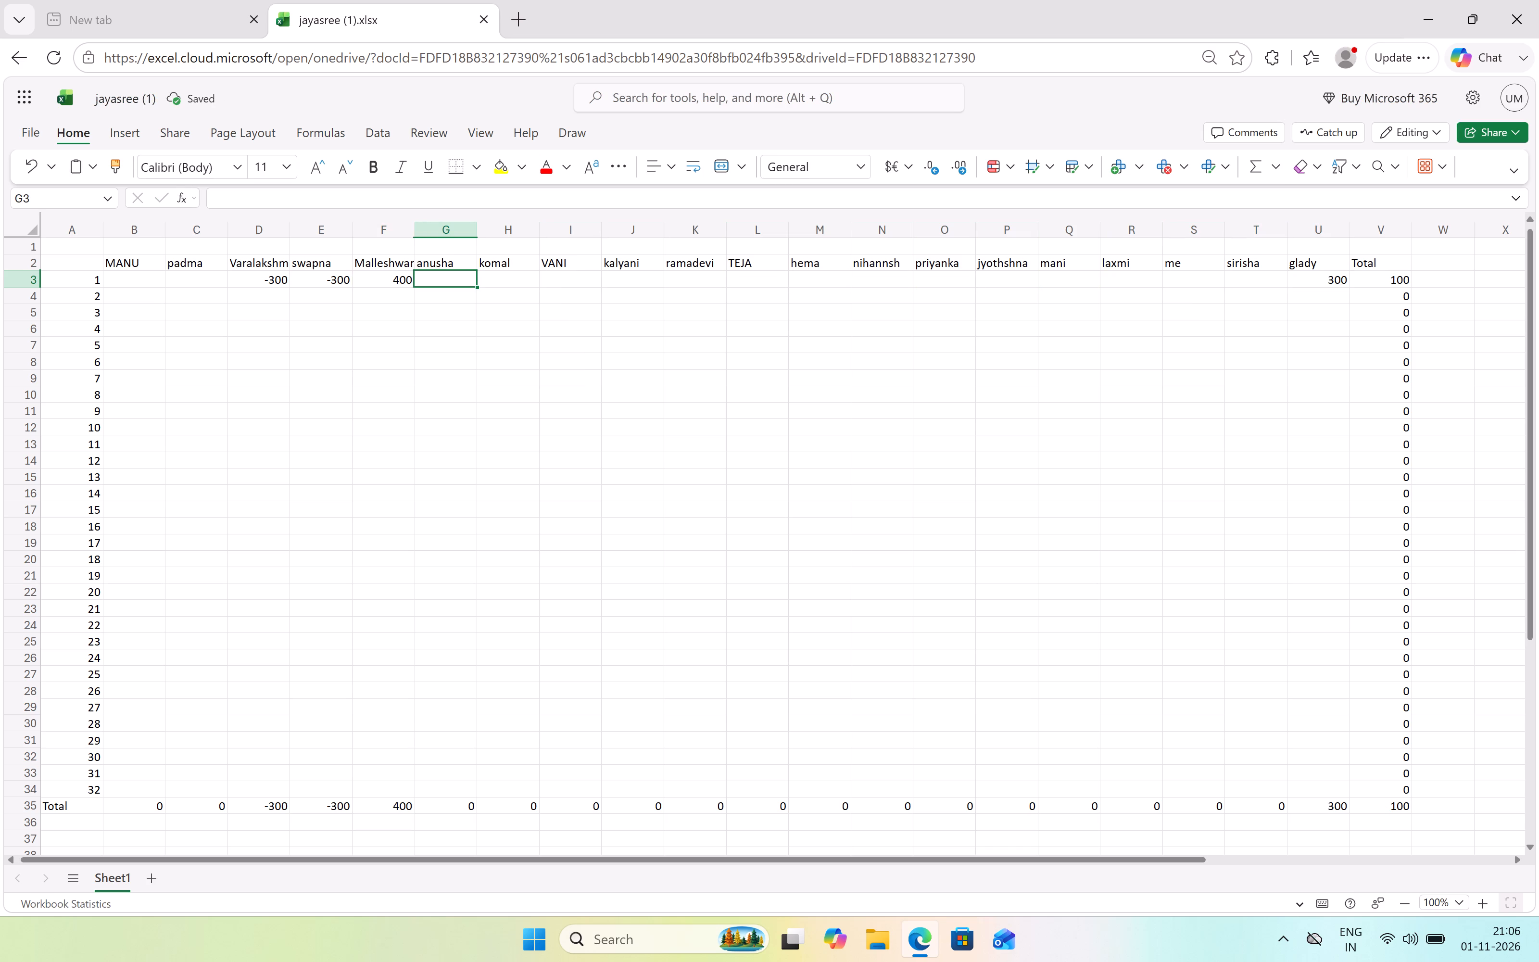
pyautogui.write('-600')
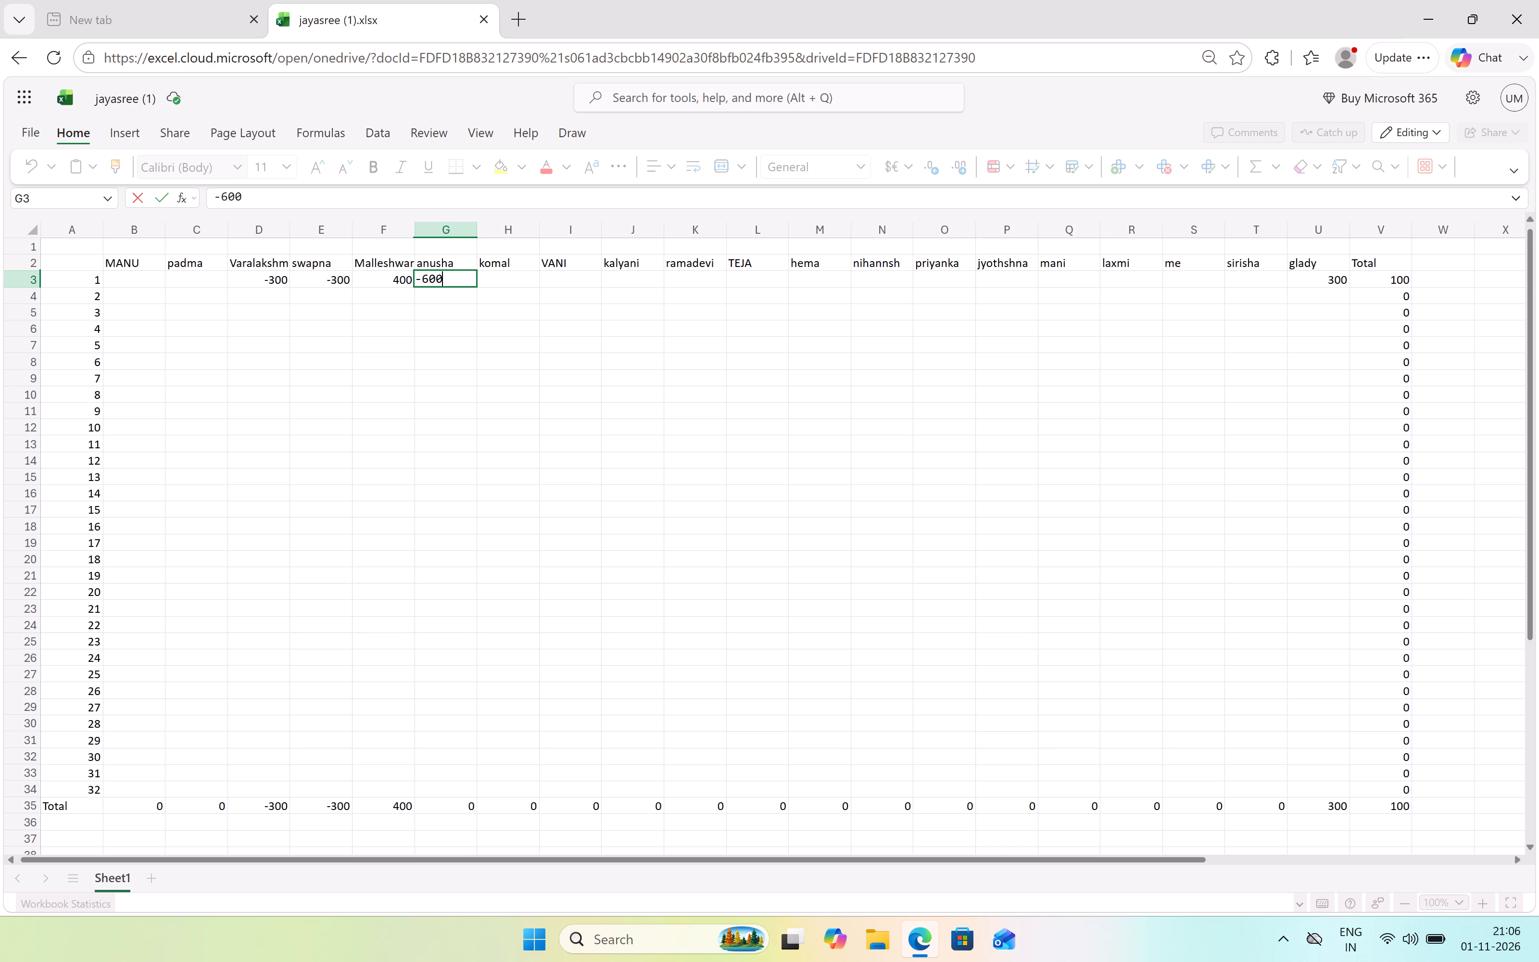
# Enter 200 under kalyani in the row numbered 1 (J3).
pyautogui.press('Right')
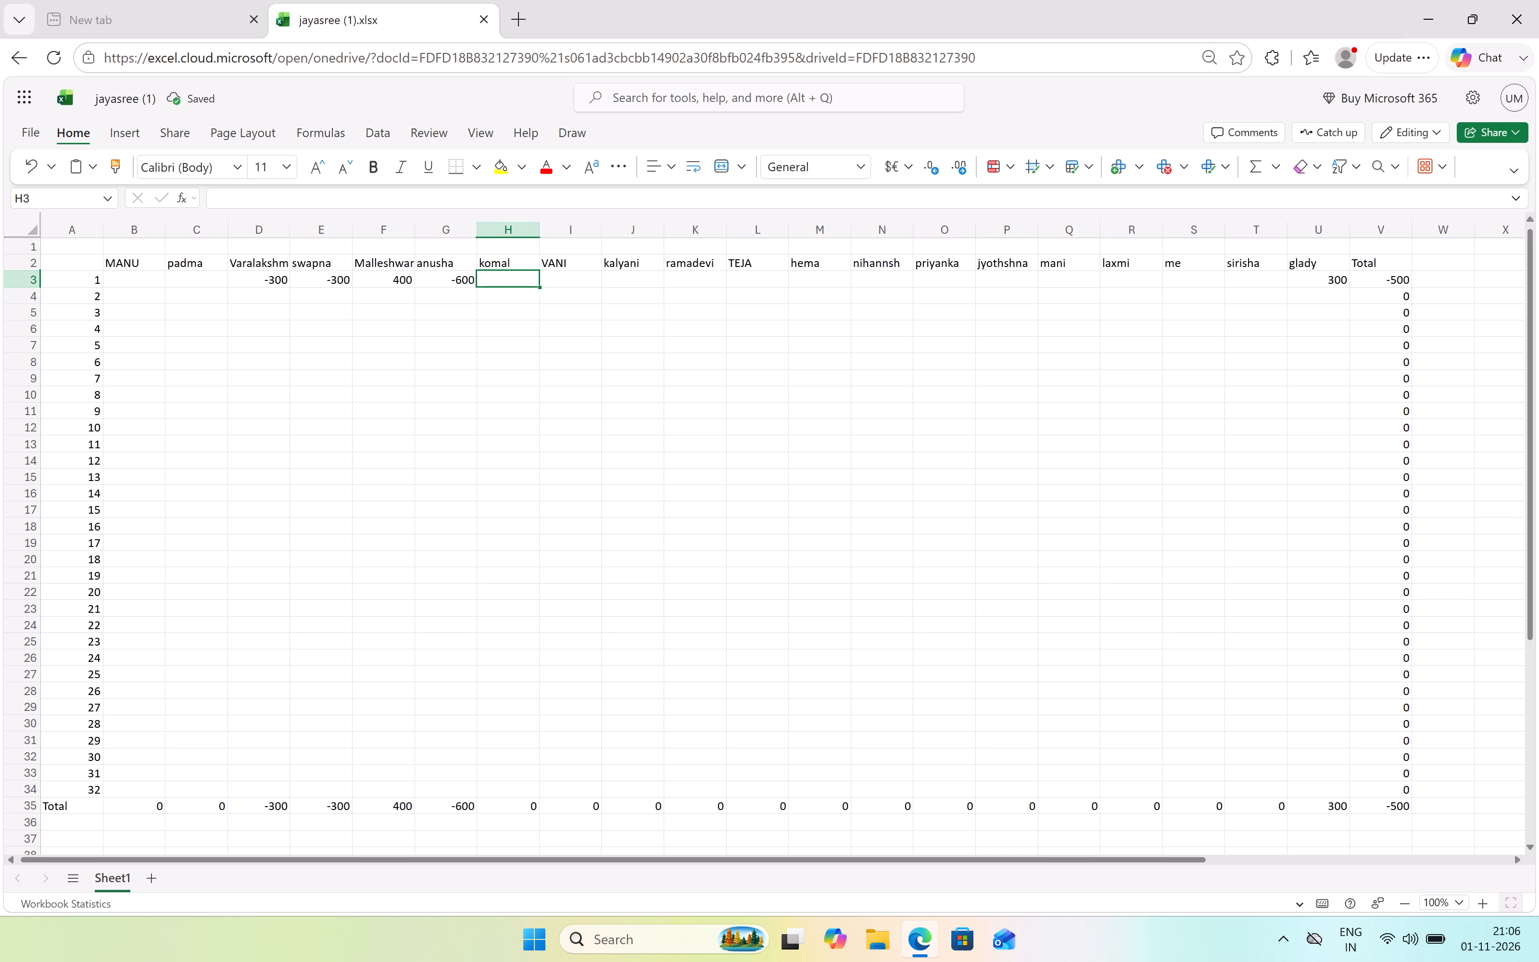
pyautogui.press('Right')
pyautogui.press('Right')
pyautogui.write('200')
pyautogui.press('Down')
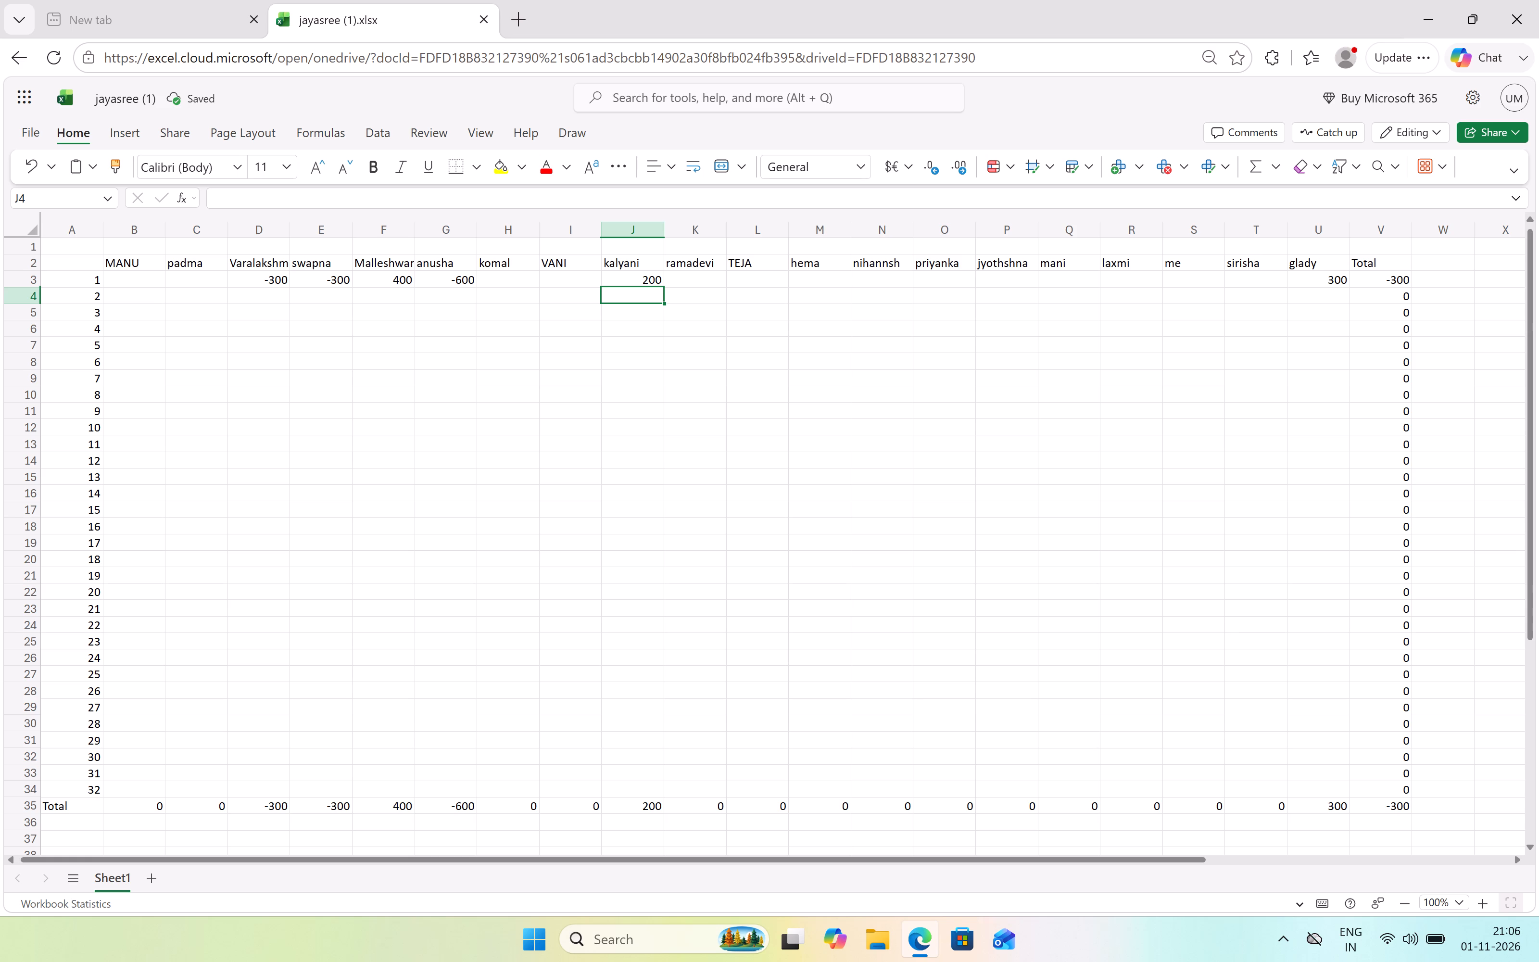
# Enter -100 under Varalakshm in the row numbered 2 (D4).
pyautogui.press('Left')
pyautogui.press('Left')
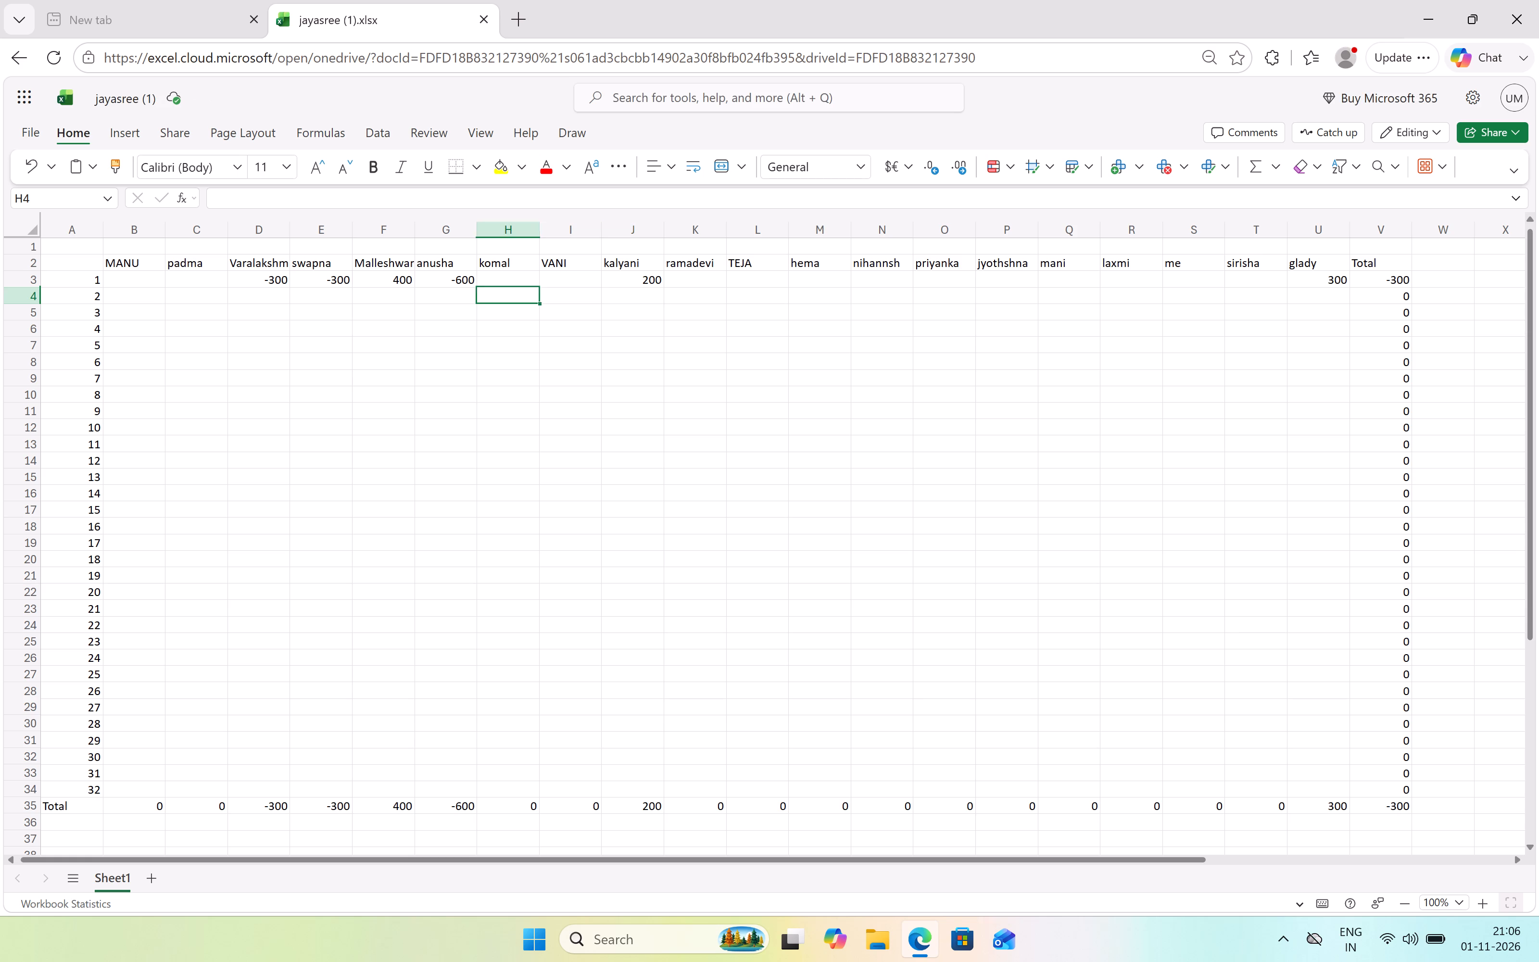
pyautogui.press('Left')
pyautogui.press('Left')
pyautogui.press('Left')
pyautogui.press('Left')
pyautogui.press('-')
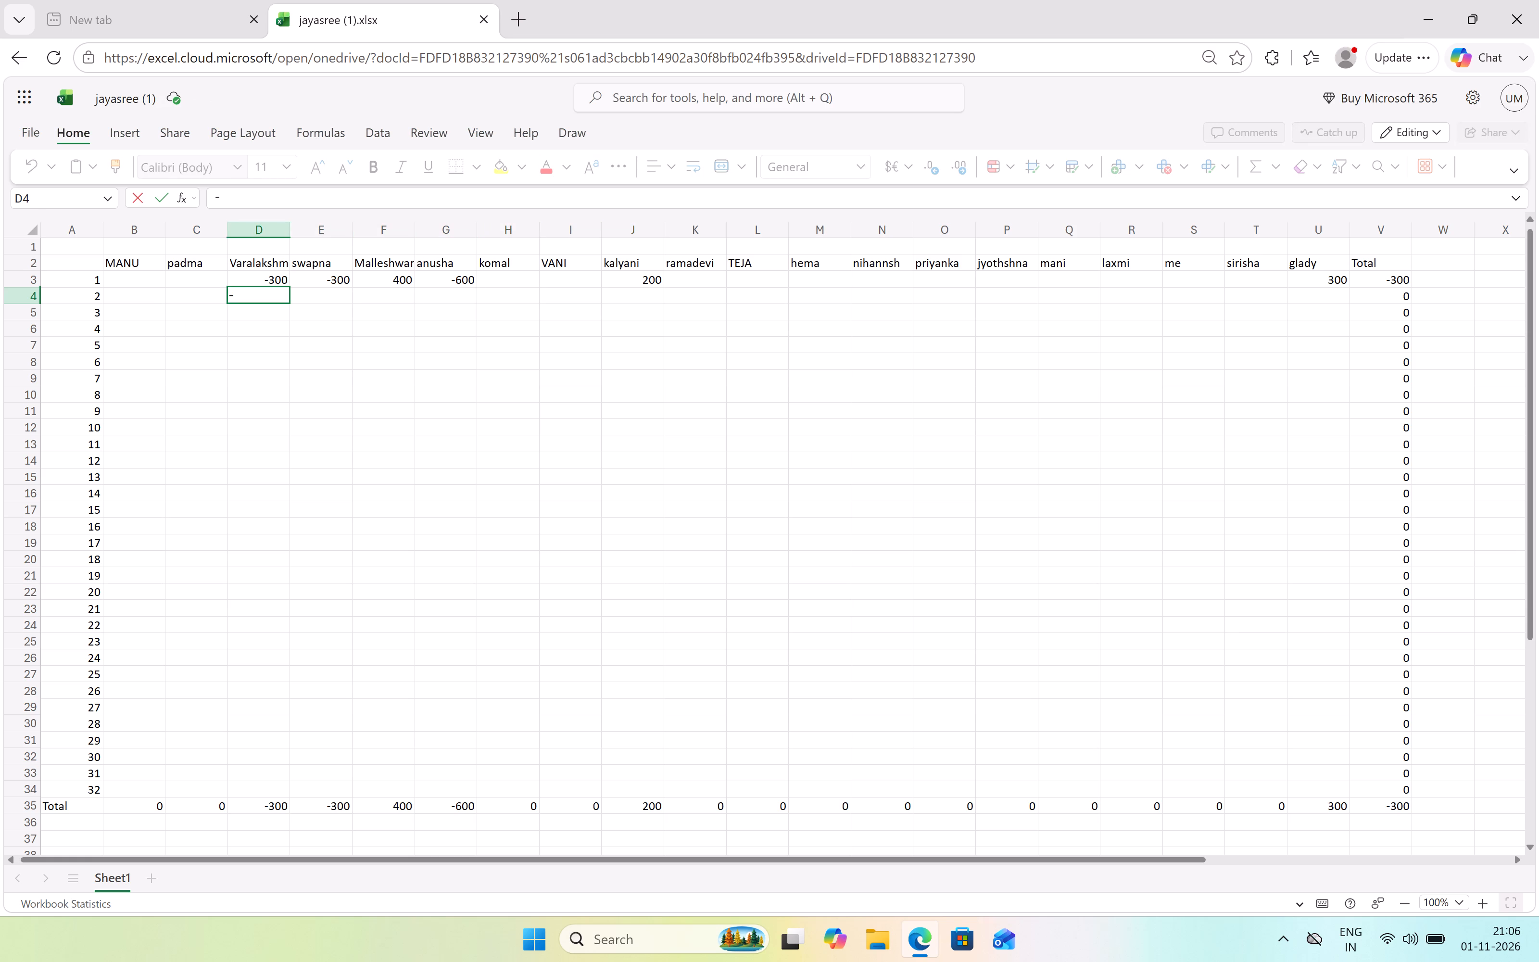
pyautogui.write('100')
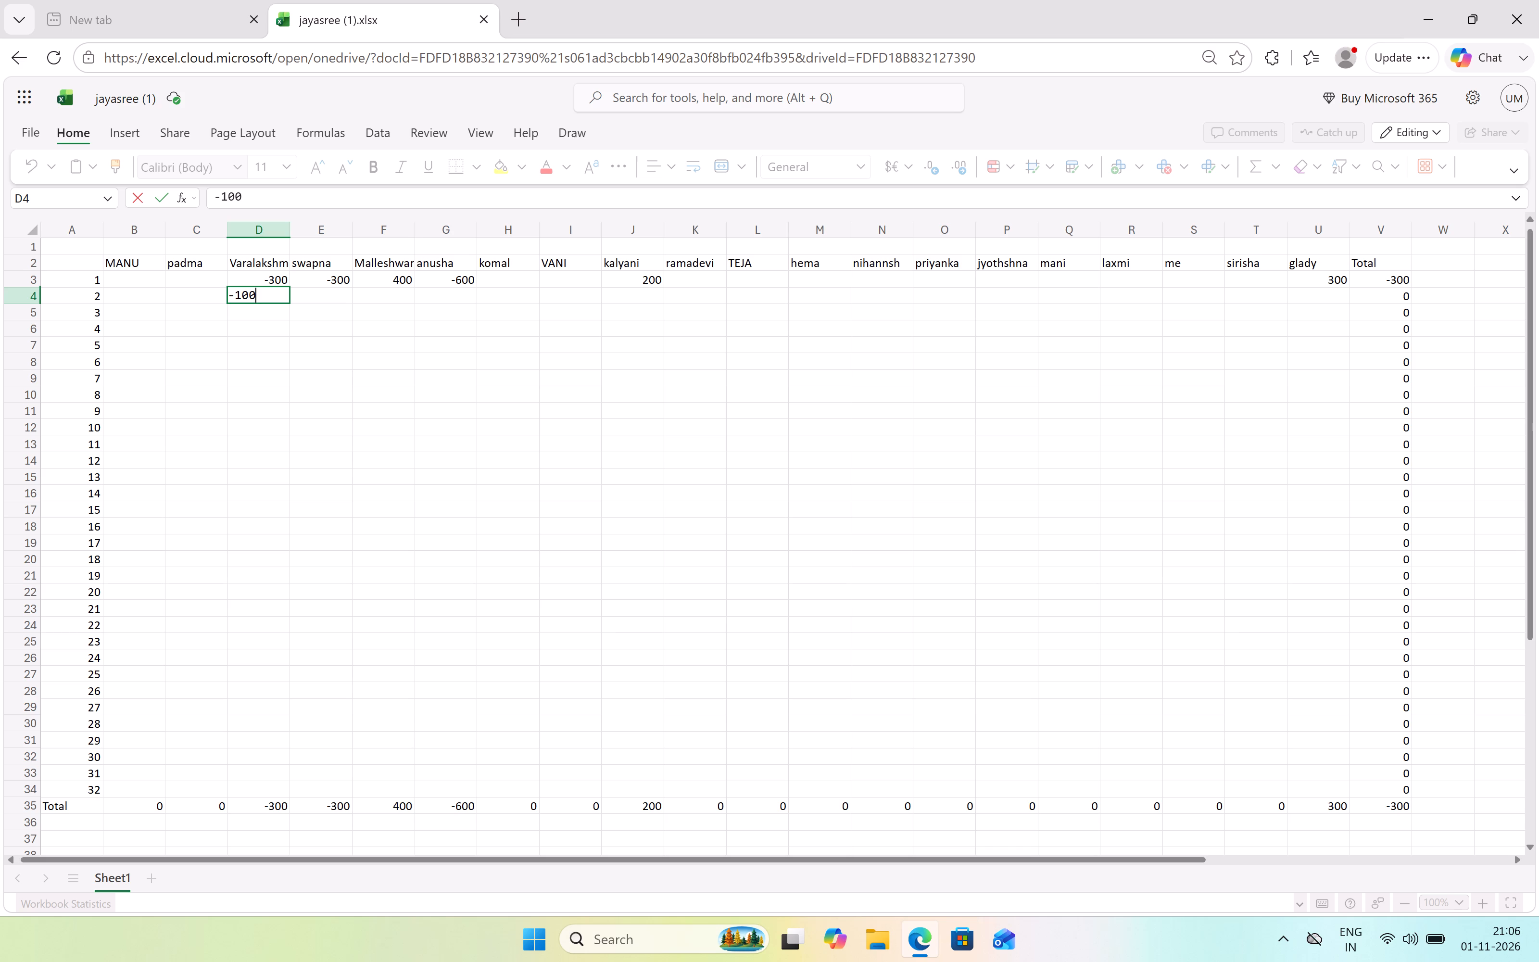
# Enter -100 under glady in the row numbered 2 (U4).
pyautogui.press('Right')
pyautogui.press('Right')
pyautogui.press('Right')
pyautogui.press('Right')
pyautogui.press('Right')
pyautogui.press('Right')
pyautogui.press('Right')
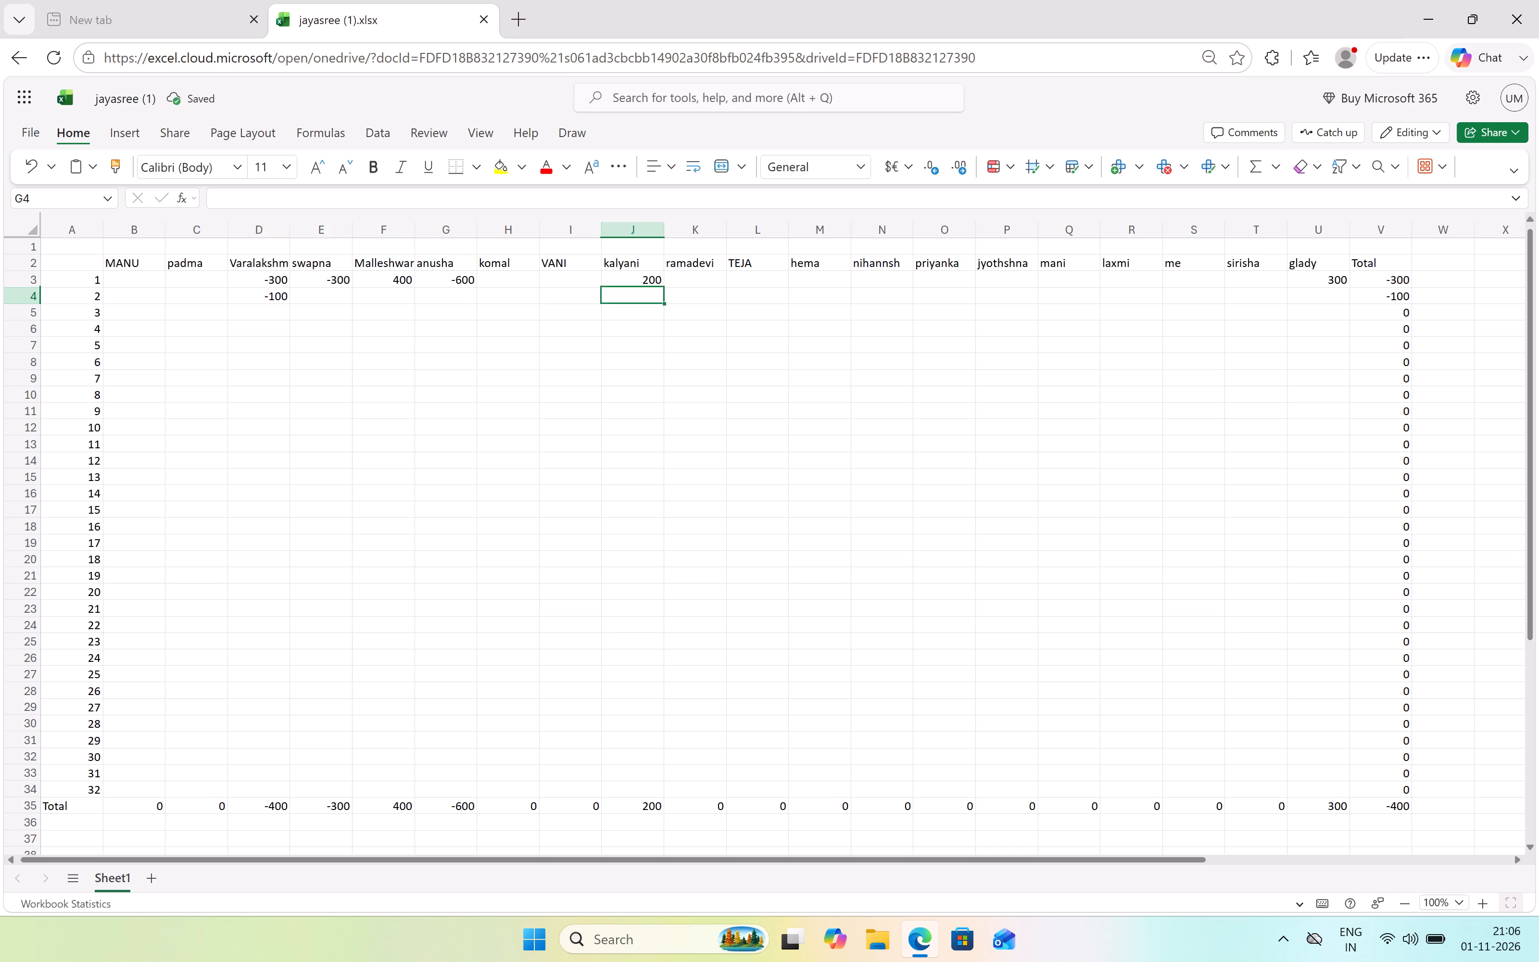
pyautogui.press('Right')
pyautogui.press('Right')
pyautogui.press('Right')
pyautogui.press('Right')
pyautogui.press('Right')
pyautogui.press('Right')
pyautogui.press('Right')
pyautogui.press('Right')
pyautogui.press('Right')
pyautogui.press('Right')
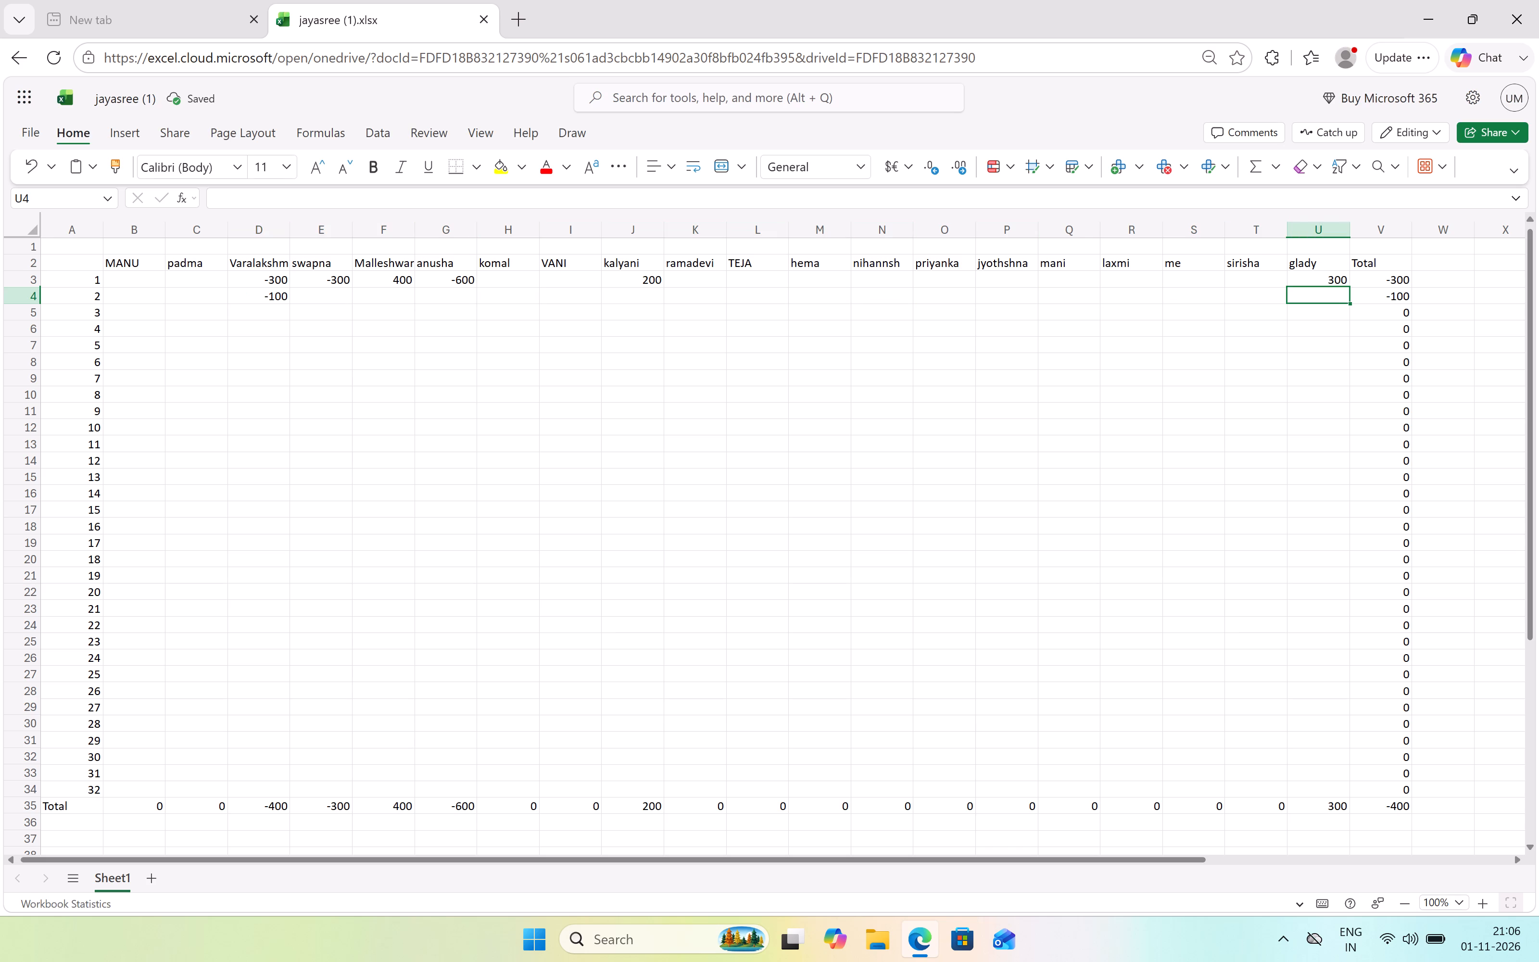
pyautogui.press('-')
pyautogui.write('100')
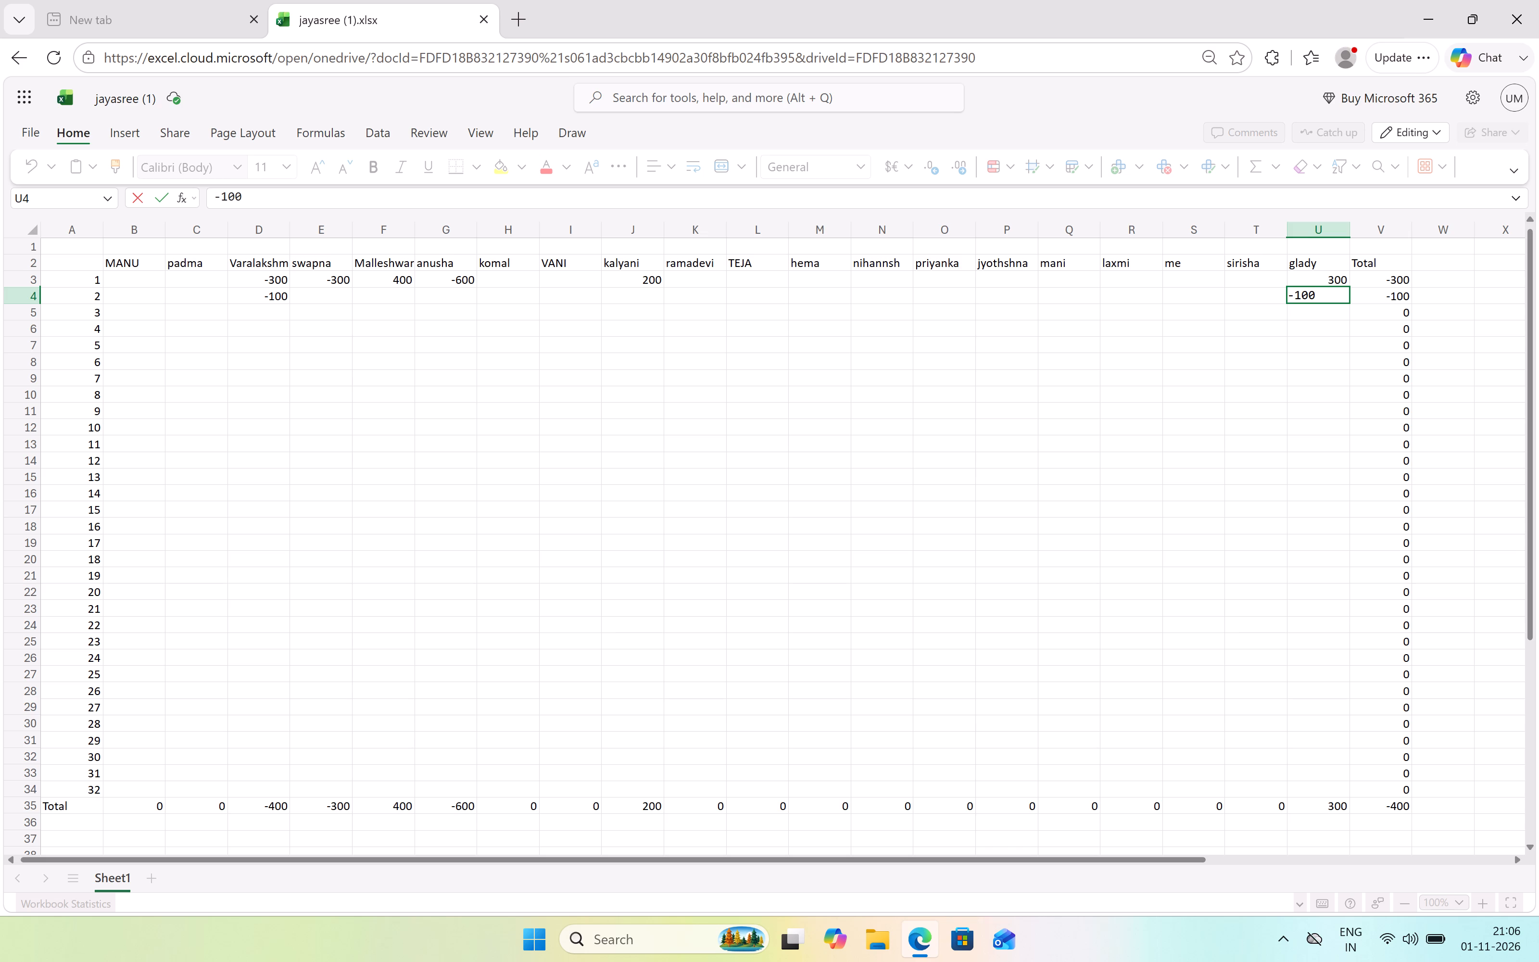
# Enter -100 under Malleshwar in the row numbered 2 (F4).
pyautogui.press('Left')
pyautogui.press('Left')
pyautogui.press('Left')
pyautogui.press('Left')
pyautogui.press('Left')
pyautogui.press('Left')
pyautogui.press('Left')
pyautogui.press('Left')
pyautogui.press('Left')
pyautogui.press('Left')
pyautogui.press('Left')
pyautogui.press('Left')
pyautogui.press('Left')
pyautogui.press('Left')
pyautogui.press('Left')
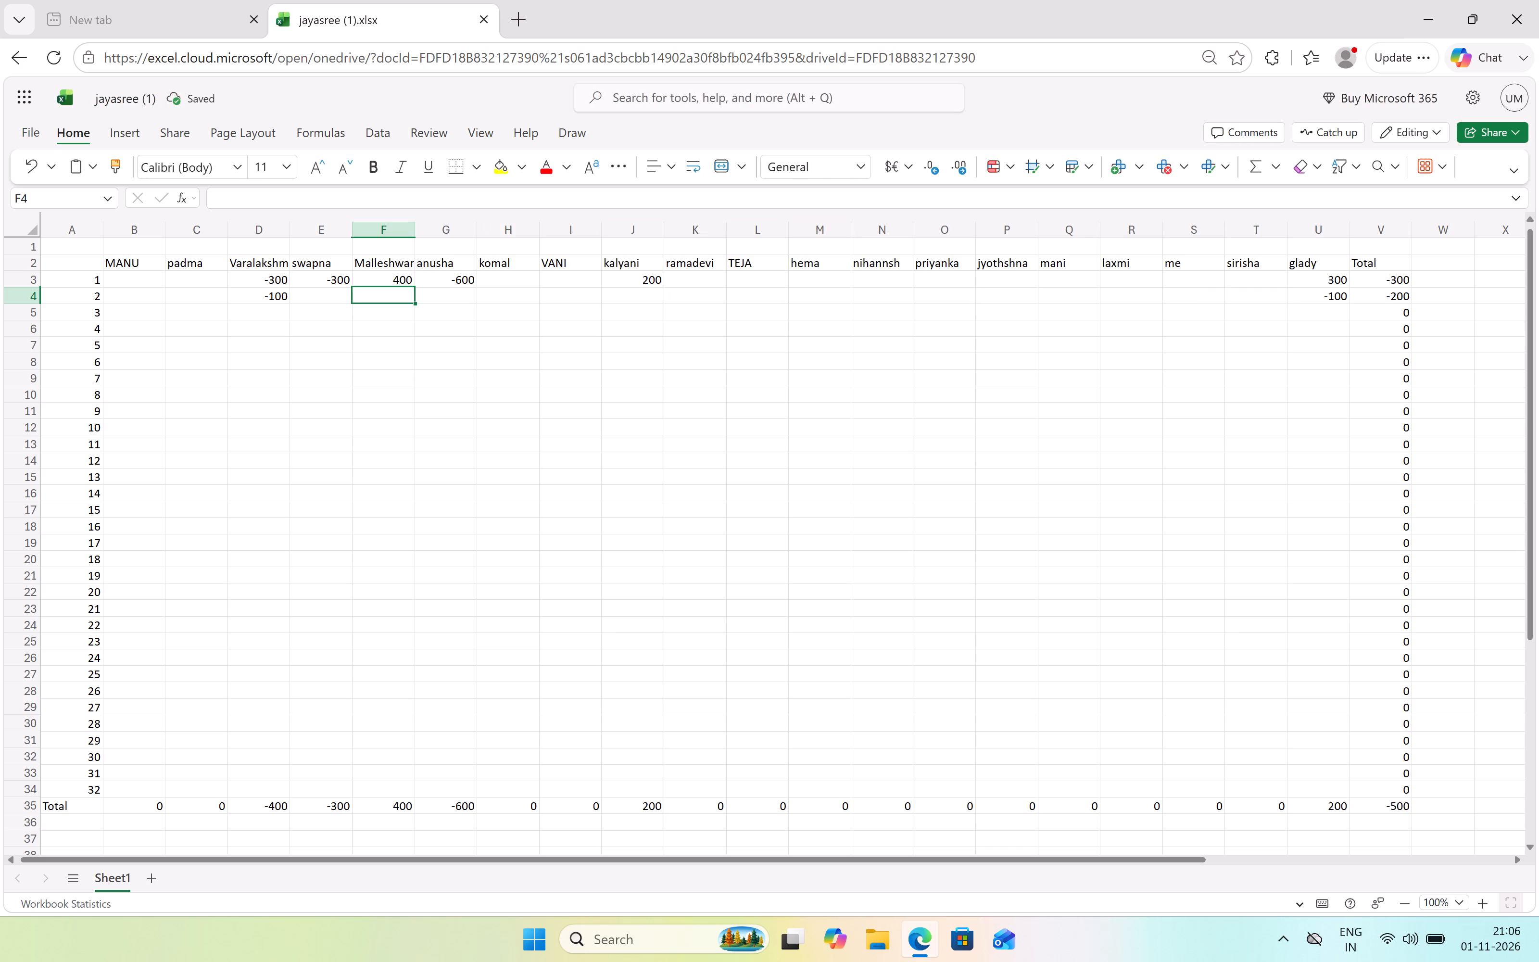
pyautogui.write('-100')
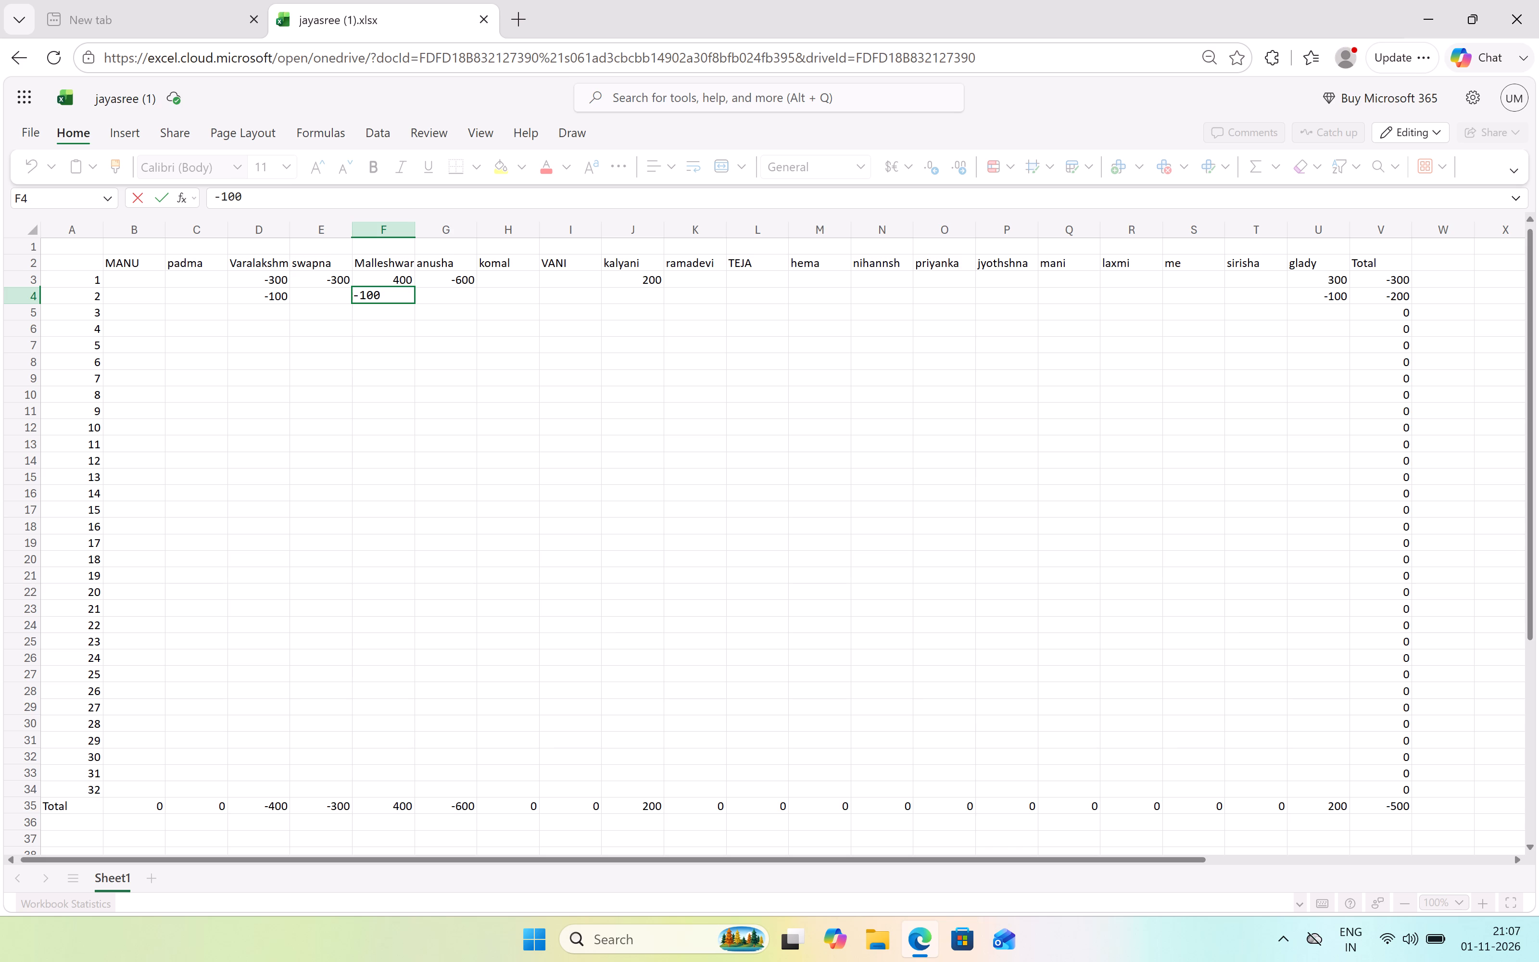
# Enter 200 under kalyani in the row numbered 2 (J4).
pyautogui.press('Right')
pyautogui.press('Right')
pyautogui.press('Right')
pyautogui.press('Right')
pyautogui.write('200')
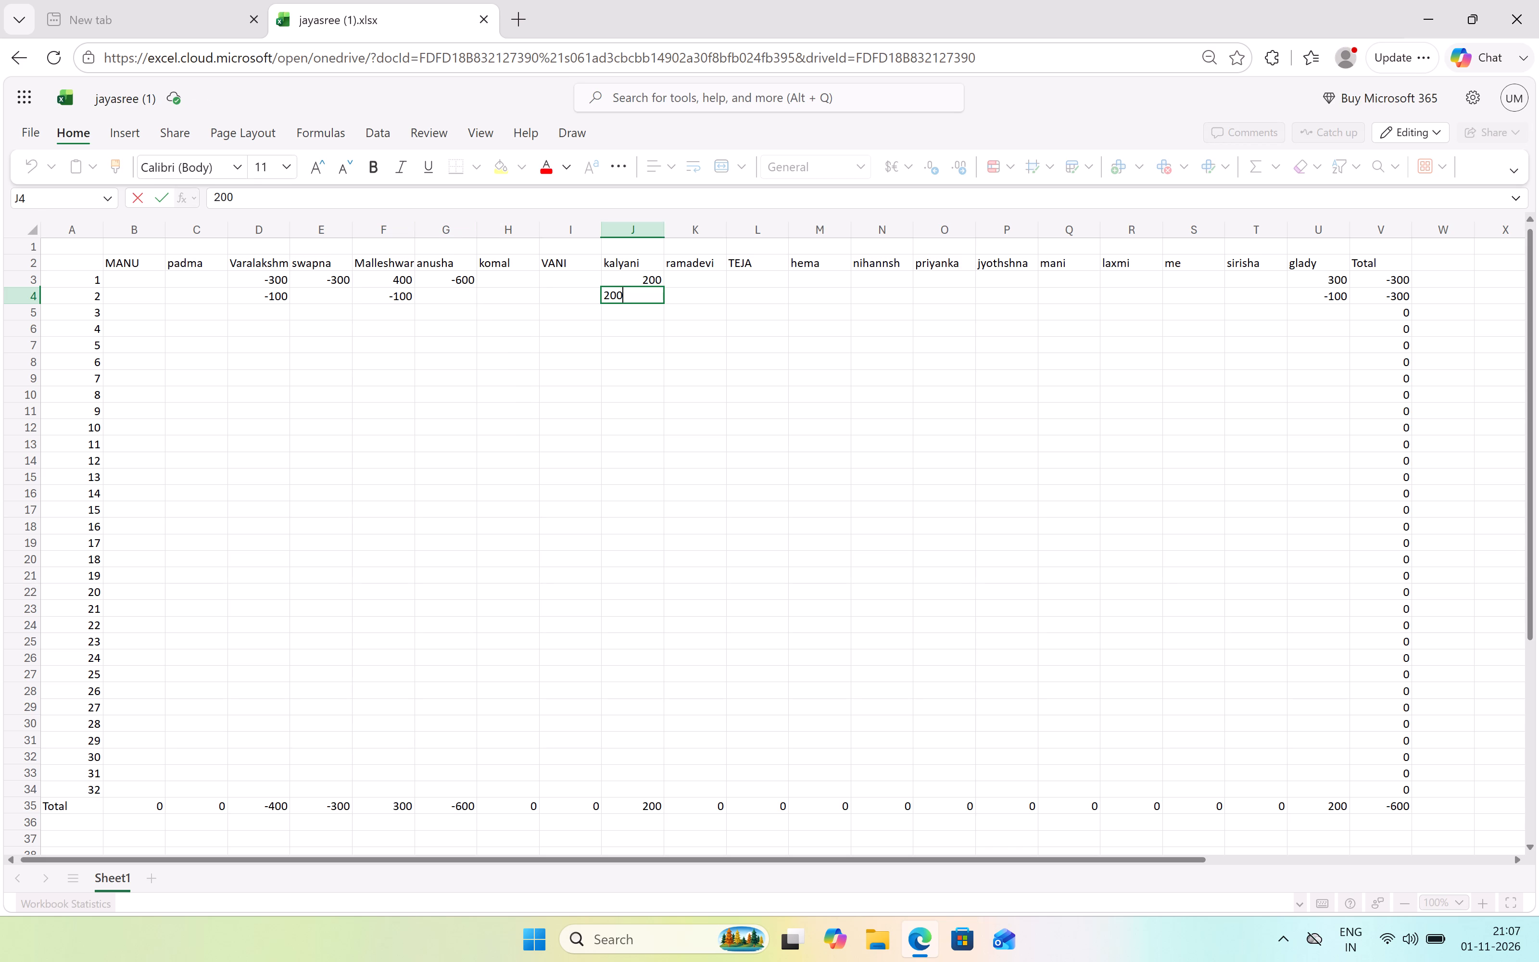
# Enter 100 under swapna in the row numbered 2 (E4).
pyautogui.press('Left')
pyautogui.press('Left')
pyautogui.press('Left')
pyautogui.press('Left')
pyautogui.press('Left')
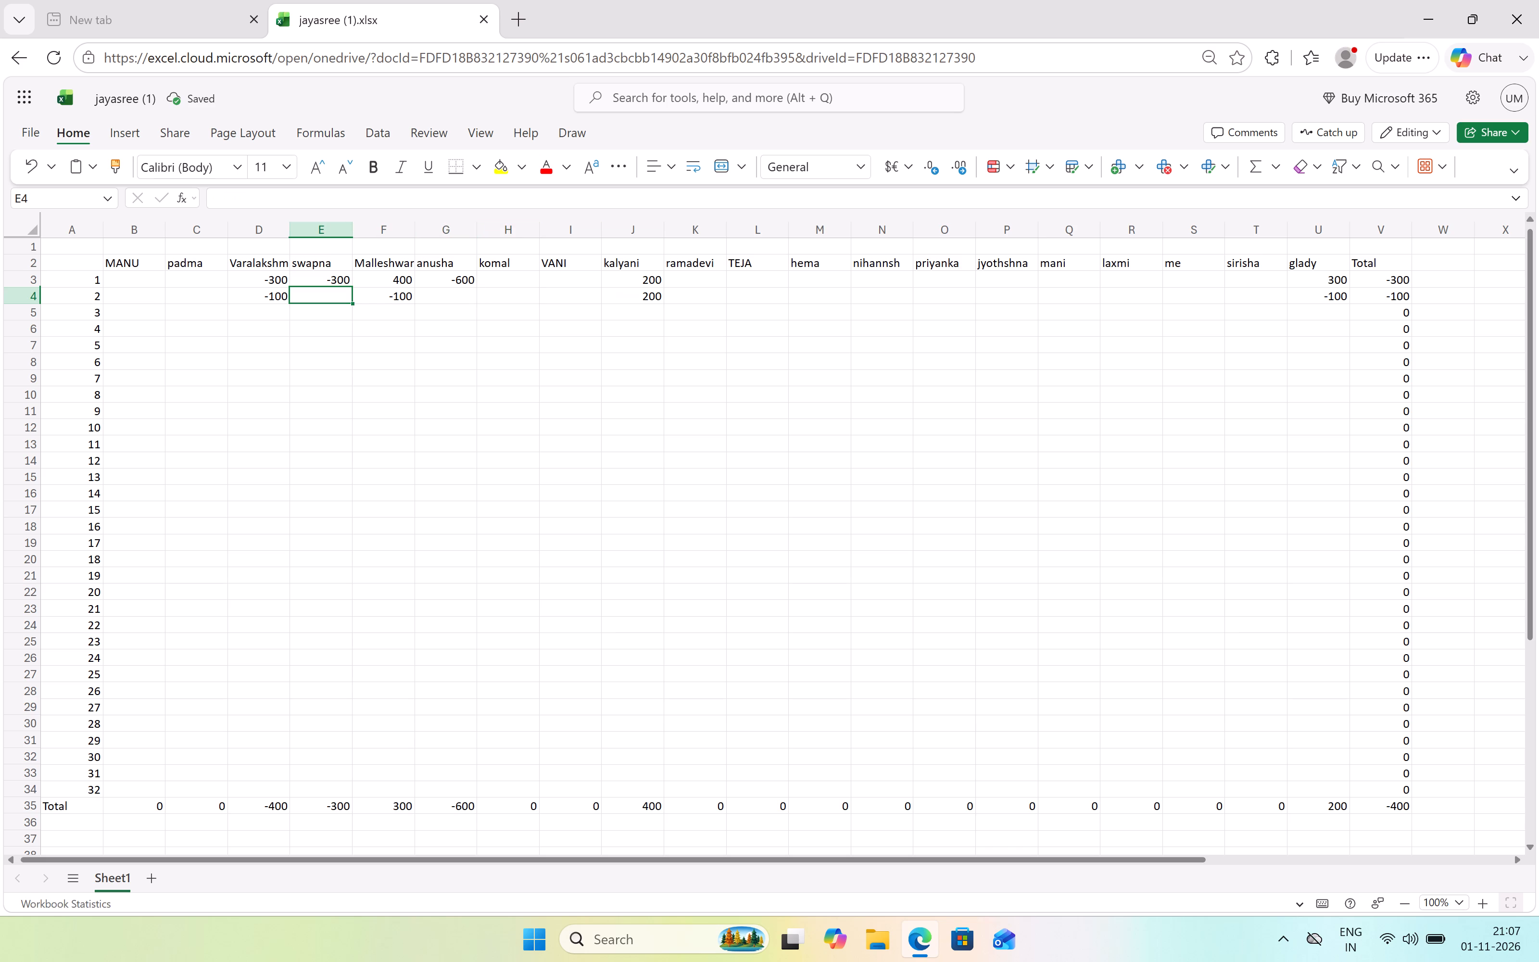
pyautogui.write('100')
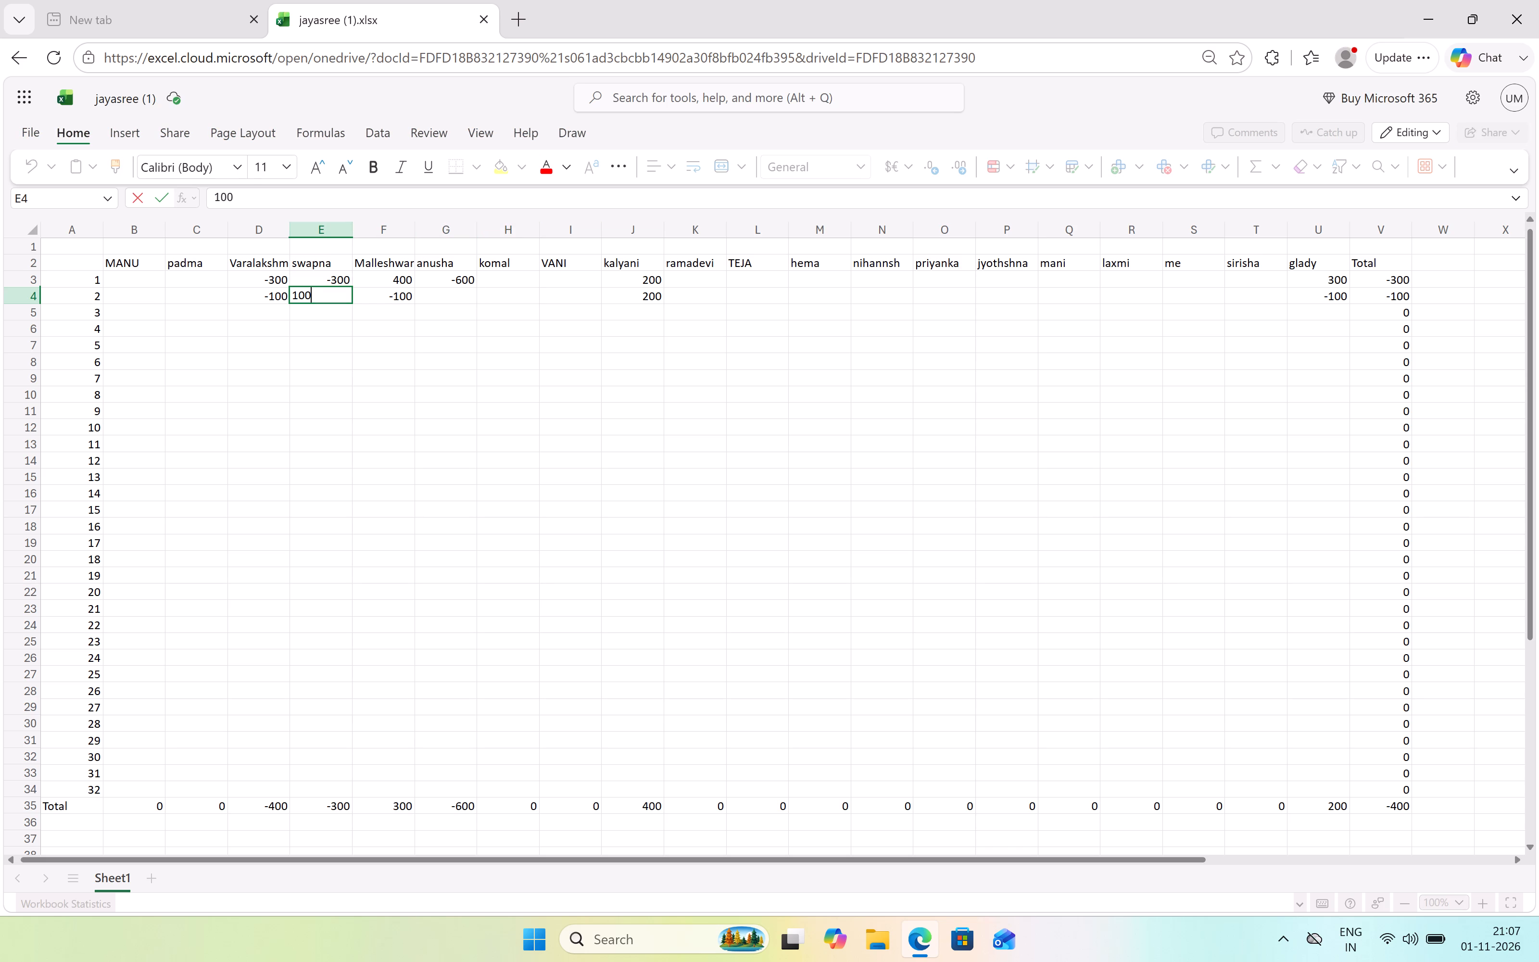
# Enter -300 under anusha in the row numbered 2 (G4).
pyautogui.press('Right')
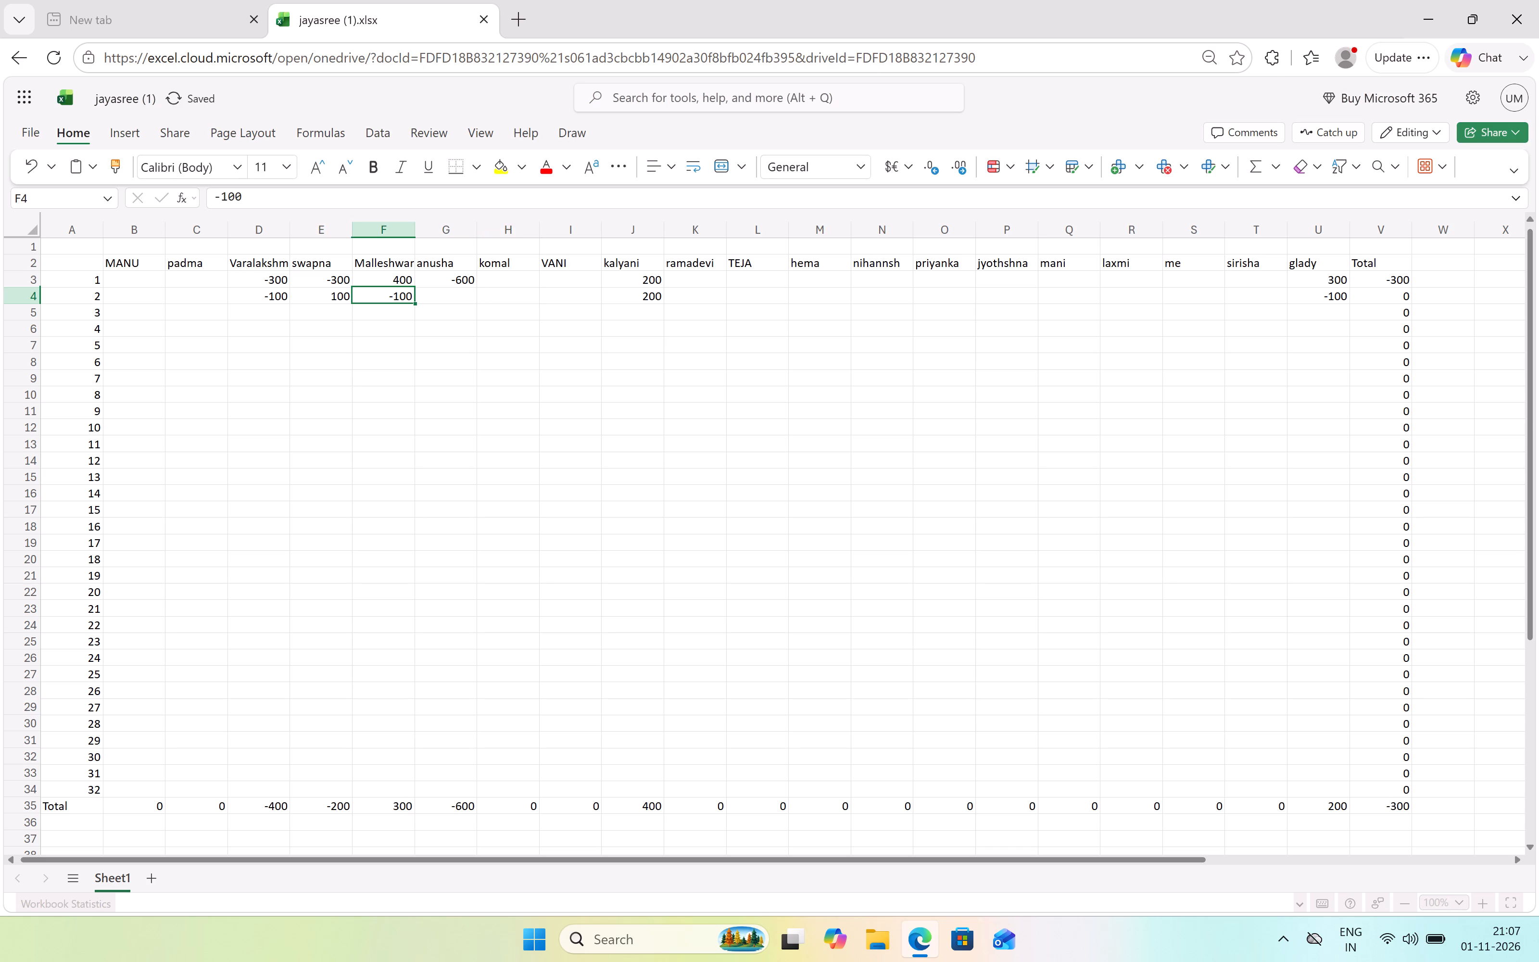
pyautogui.press('Right')
pyautogui.press('Right')
pyautogui.press('Right')
pyautogui.press('Right')
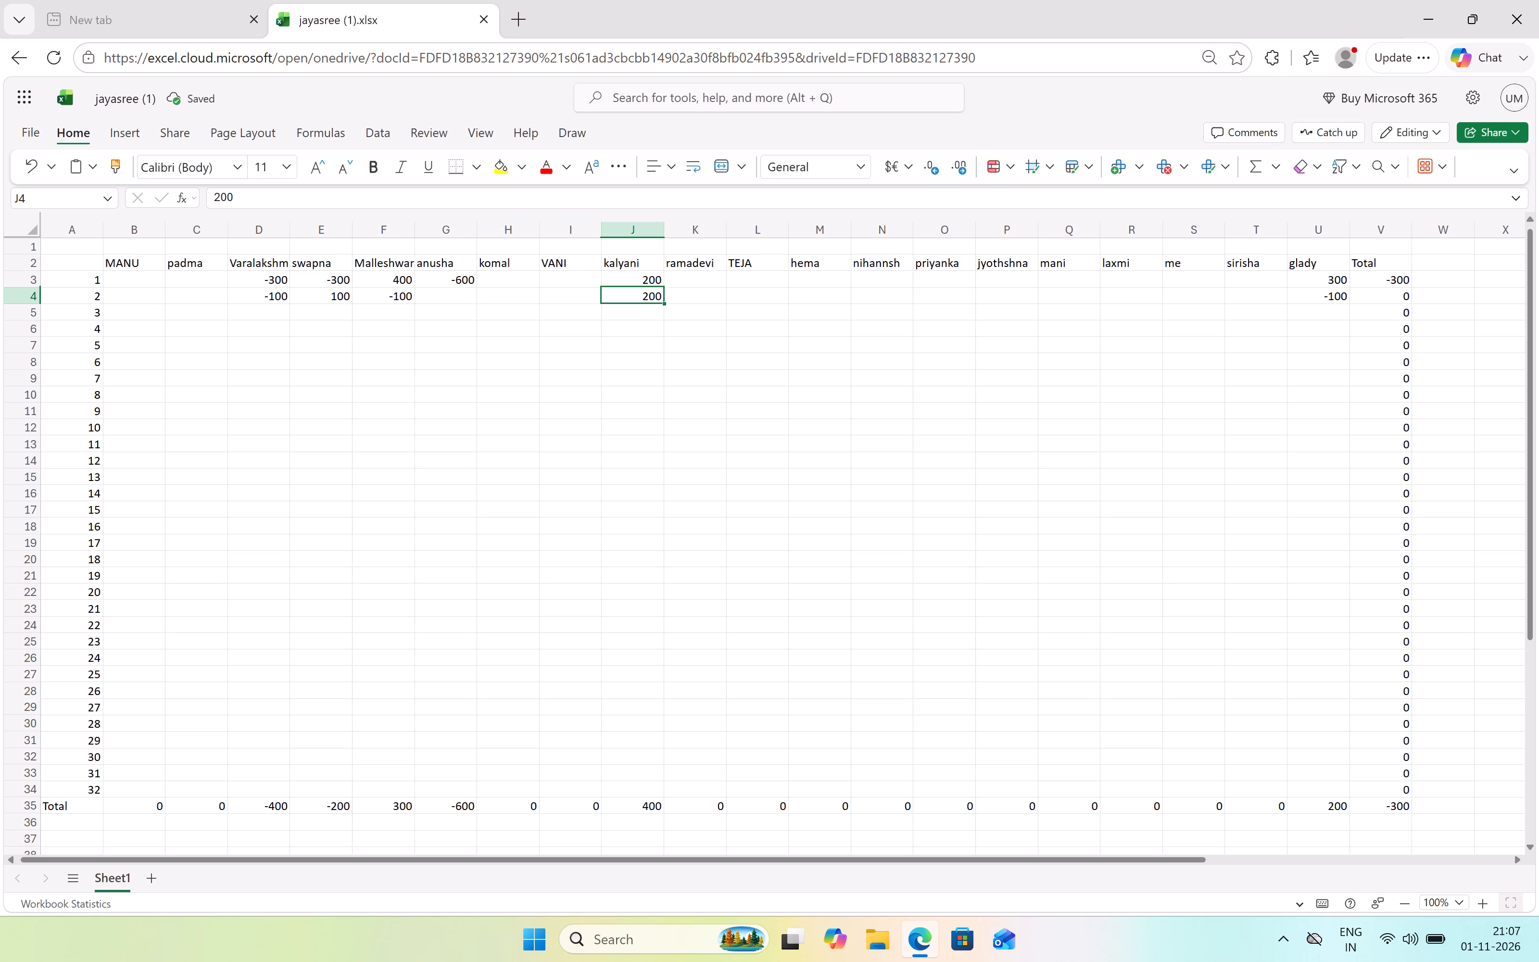
pyautogui.press('Left')
pyautogui.press('Left')
pyautogui.press('Left')
pyautogui.press('Left')
pyautogui.press('Right')
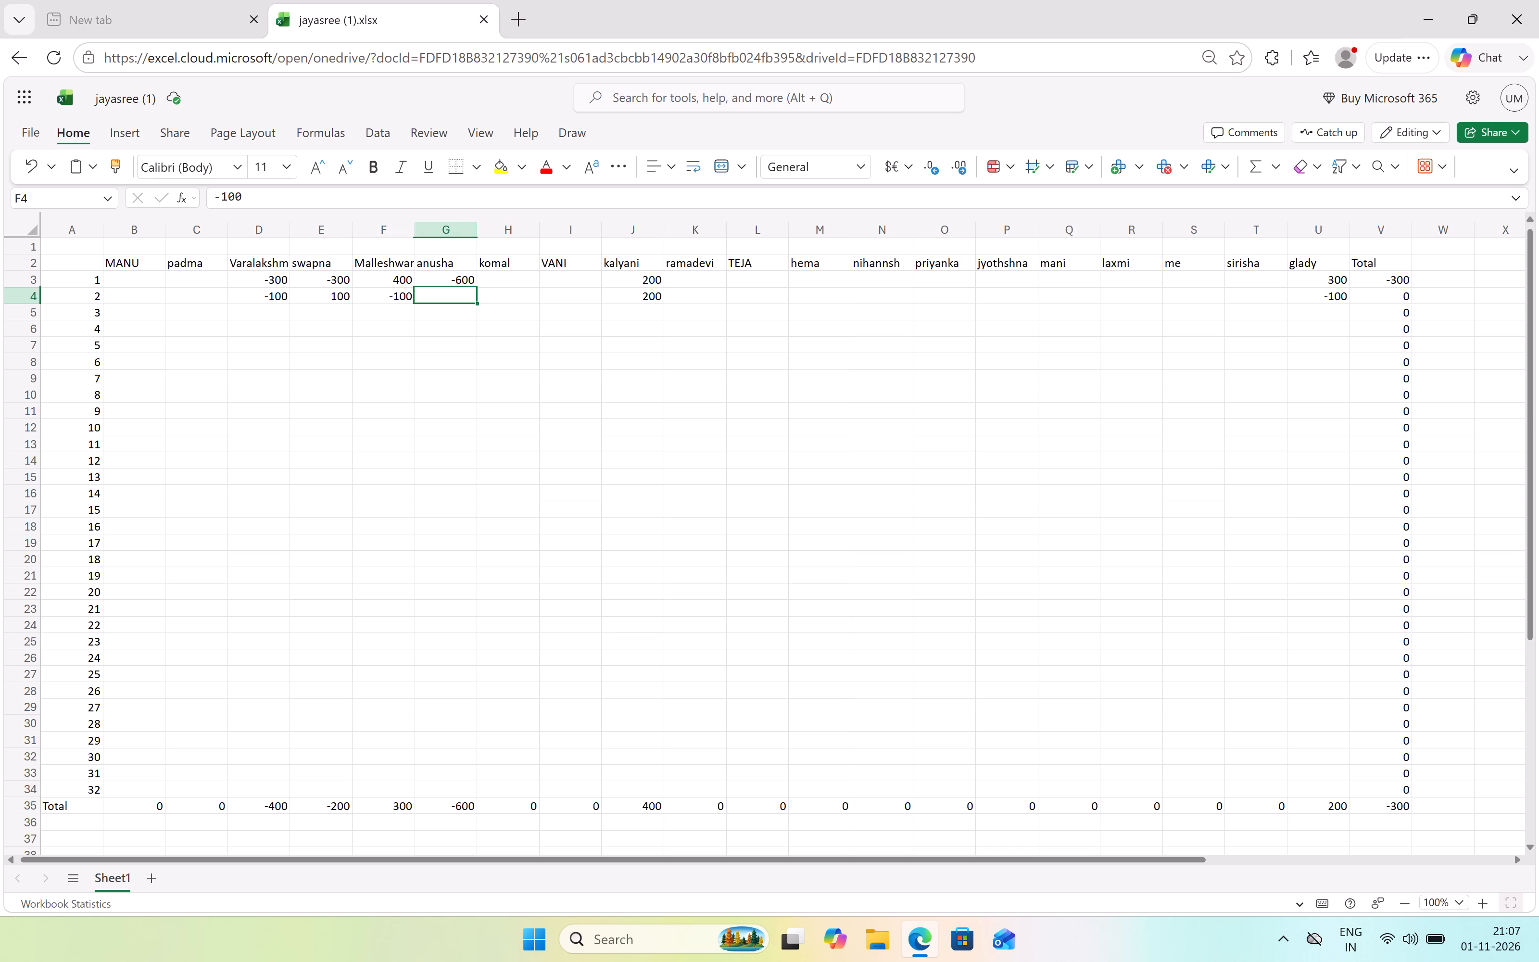
pyautogui.press('-')
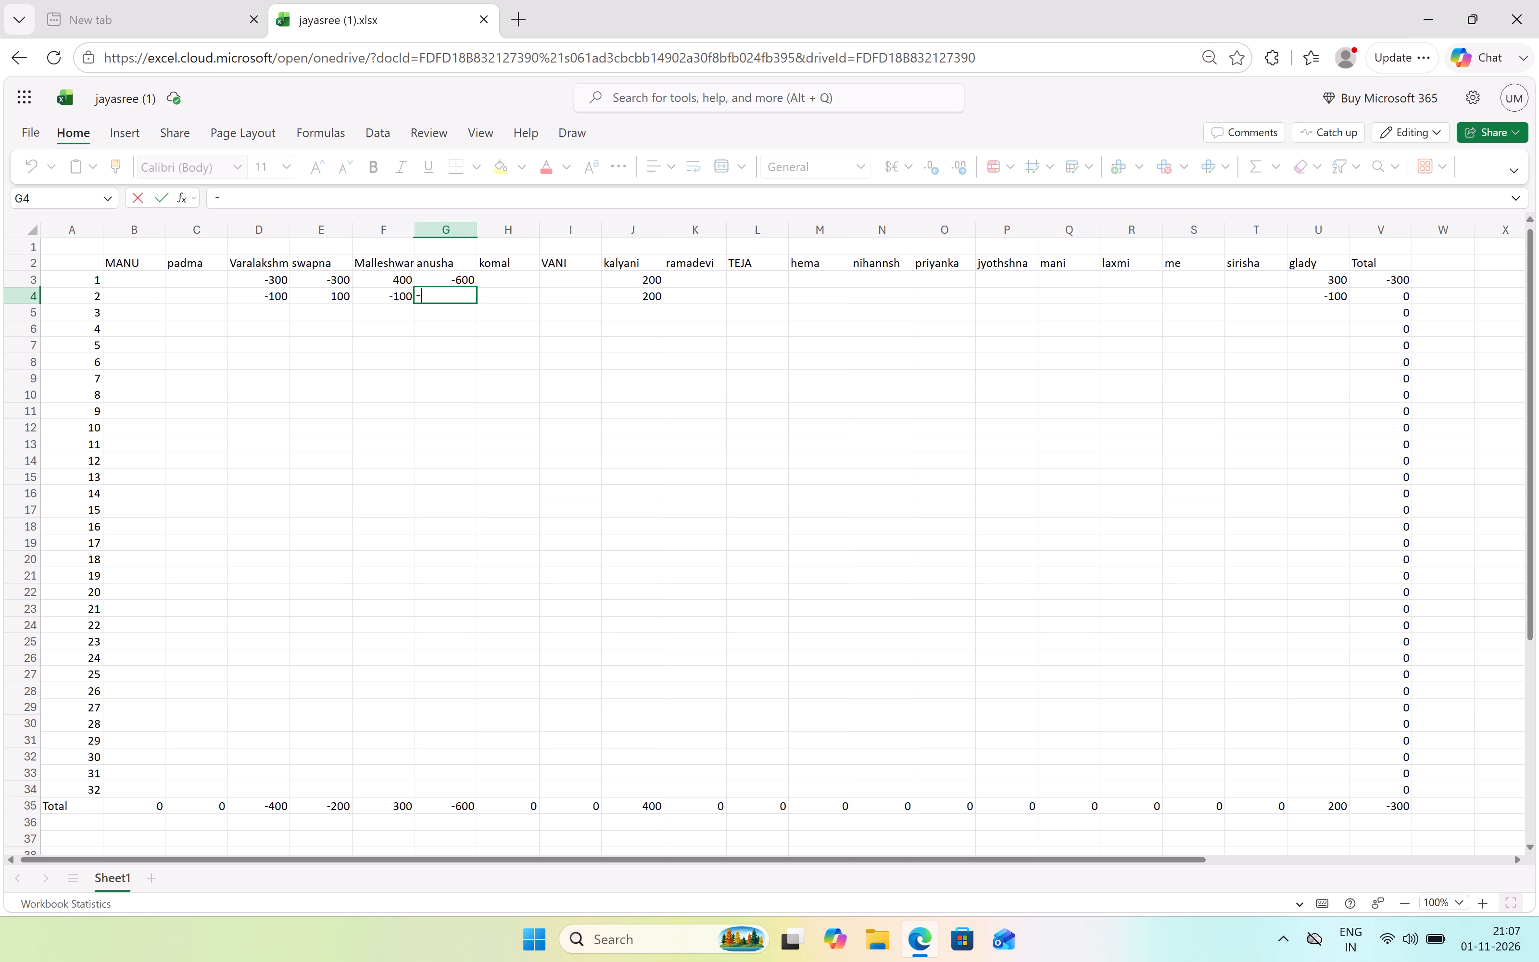
pyautogui.write('300')
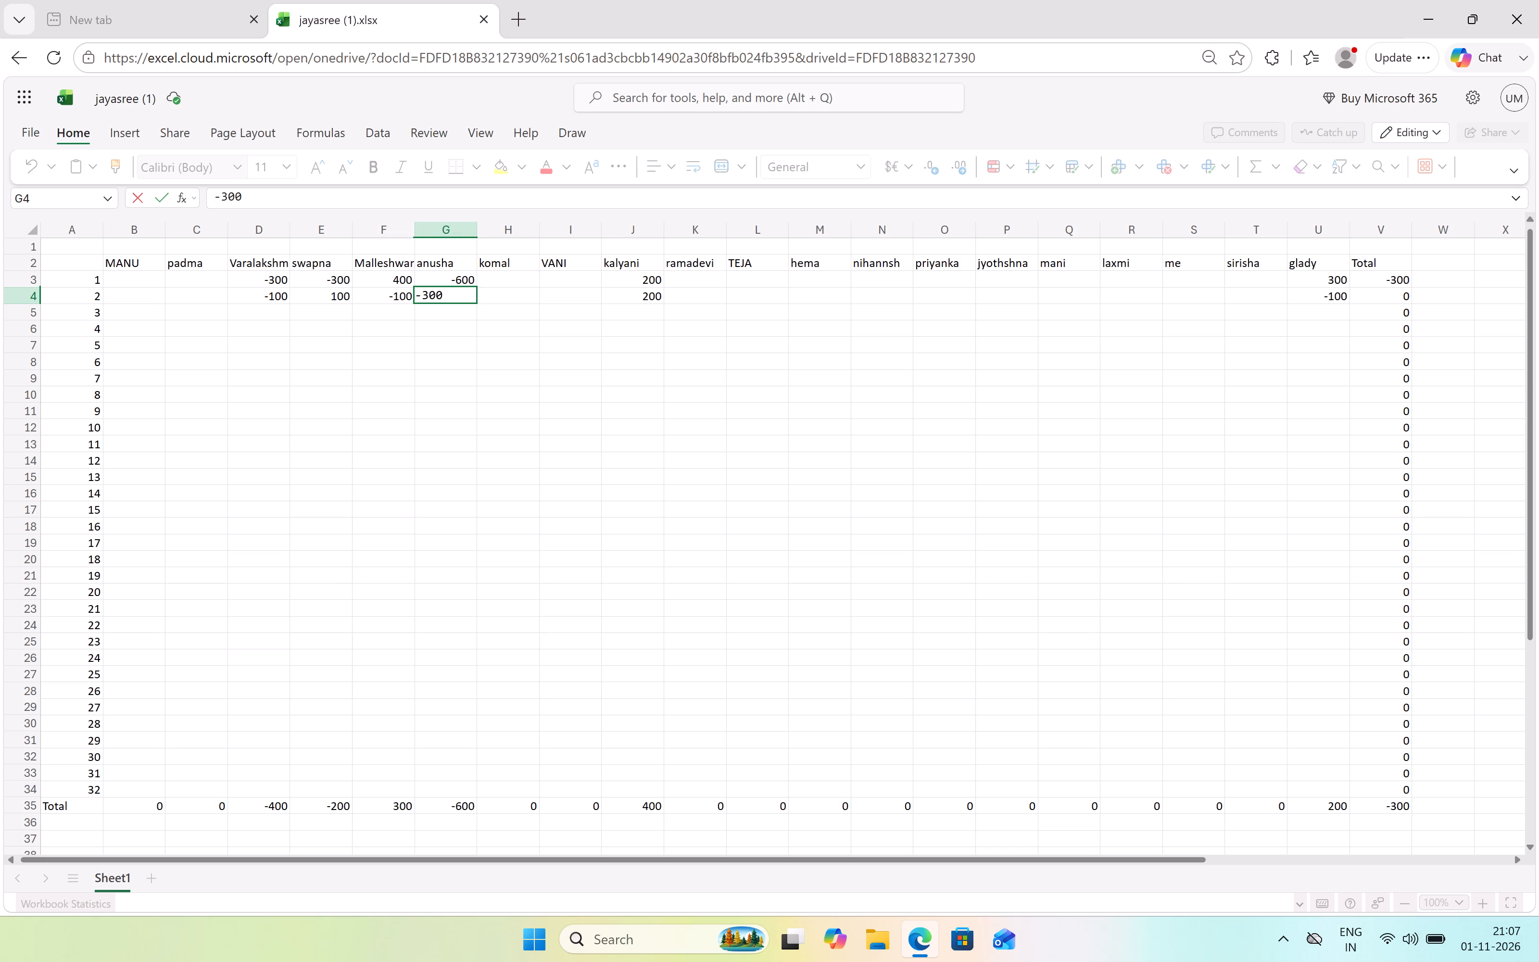
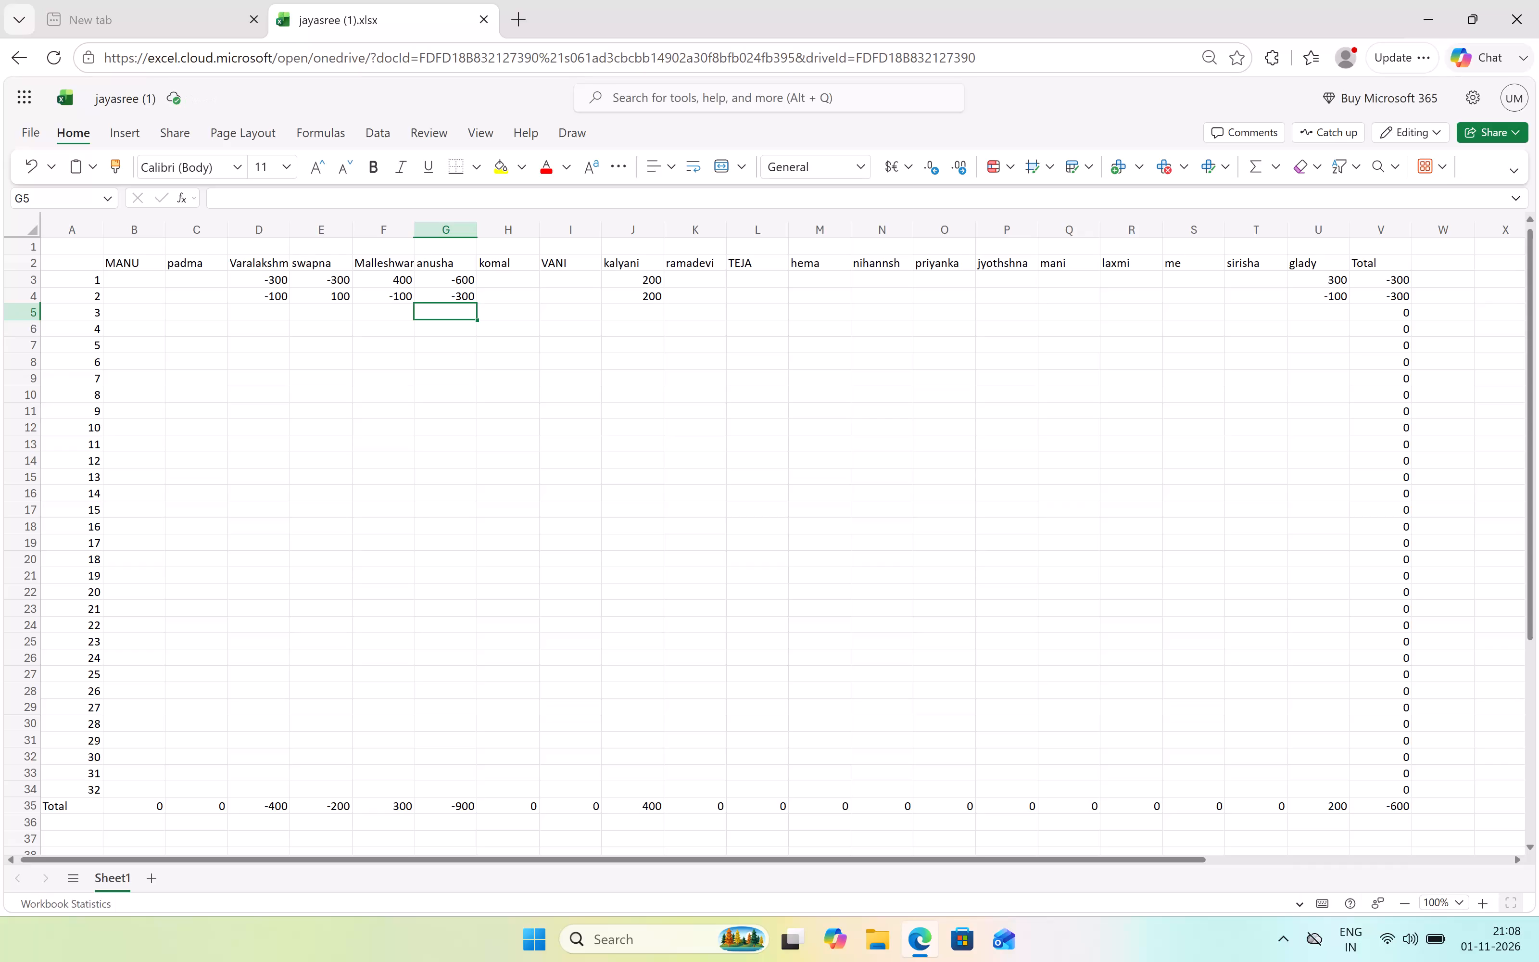
# Enter 300 under glady in the row numbered 3 (U5).
pyautogui.press('Right')
pyautogui.press('Right')
pyautogui.press('Right')
pyautogui.press('Right')
pyautogui.press('Right')
pyautogui.press('Right')
pyautogui.press('Right')
pyautogui.press('Right')
pyautogui.press('Right')
pyautogui.press('Right')
pyautogui.press('Right')
pyautogui.press('Right')
pyautogui.press('Right')
pyautogui.press('Right')
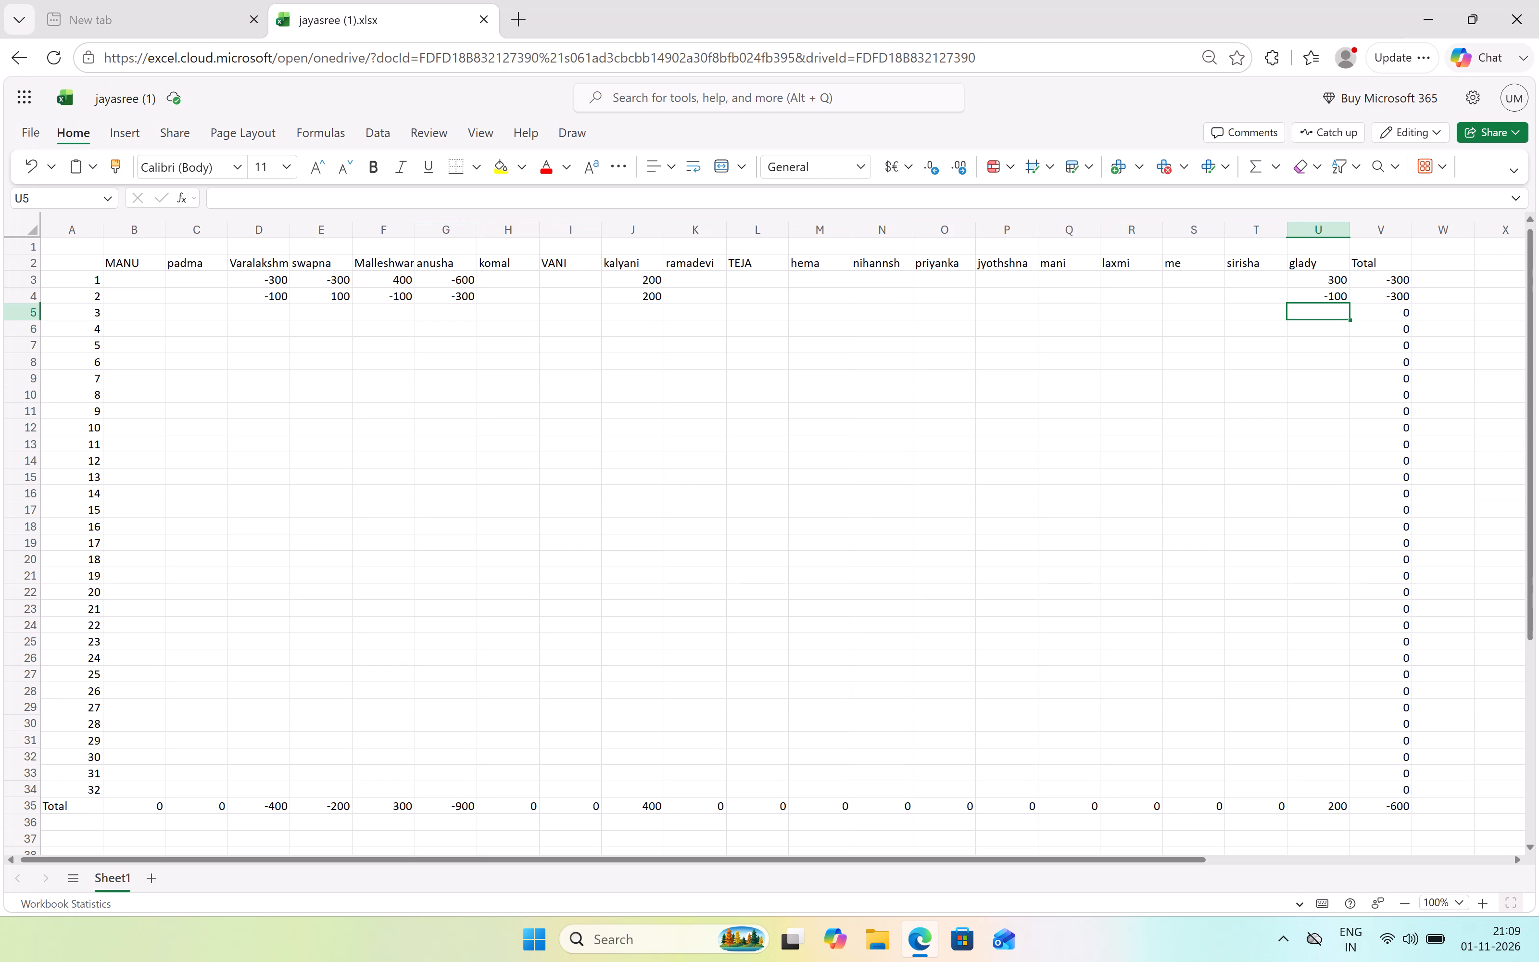
pyautogui.press('3')
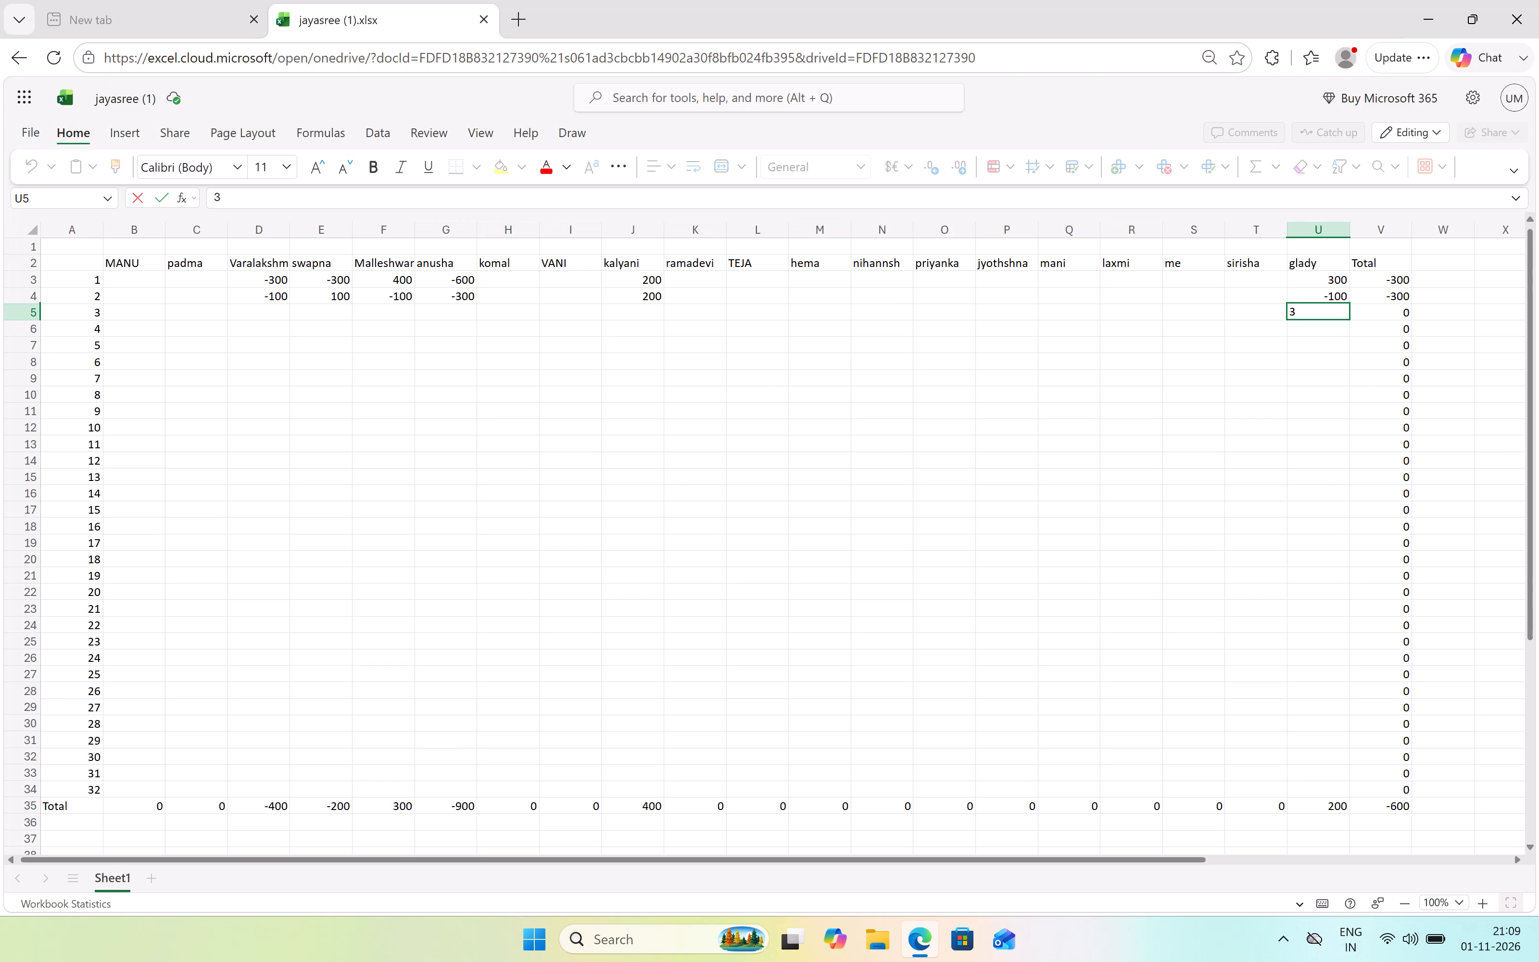
pyautogui.write('00')
pyautogui.press('Left')
# Enter -300 under ramadevi in the row numbered 3 (K5).
pyautogui.press('Left')
pyautogui.press('Left')
pyautogui.press('Left')
pyautogui.press('Left')
pyautogui.press('Left')
pyautogui.press('Left')
pyautogui.press('Left')
pyautogui.press('Left')
pyautogui.press('Left')
pyautogui.press('Left')
pyautogui.press('Left')
pyautogui.press('Left')
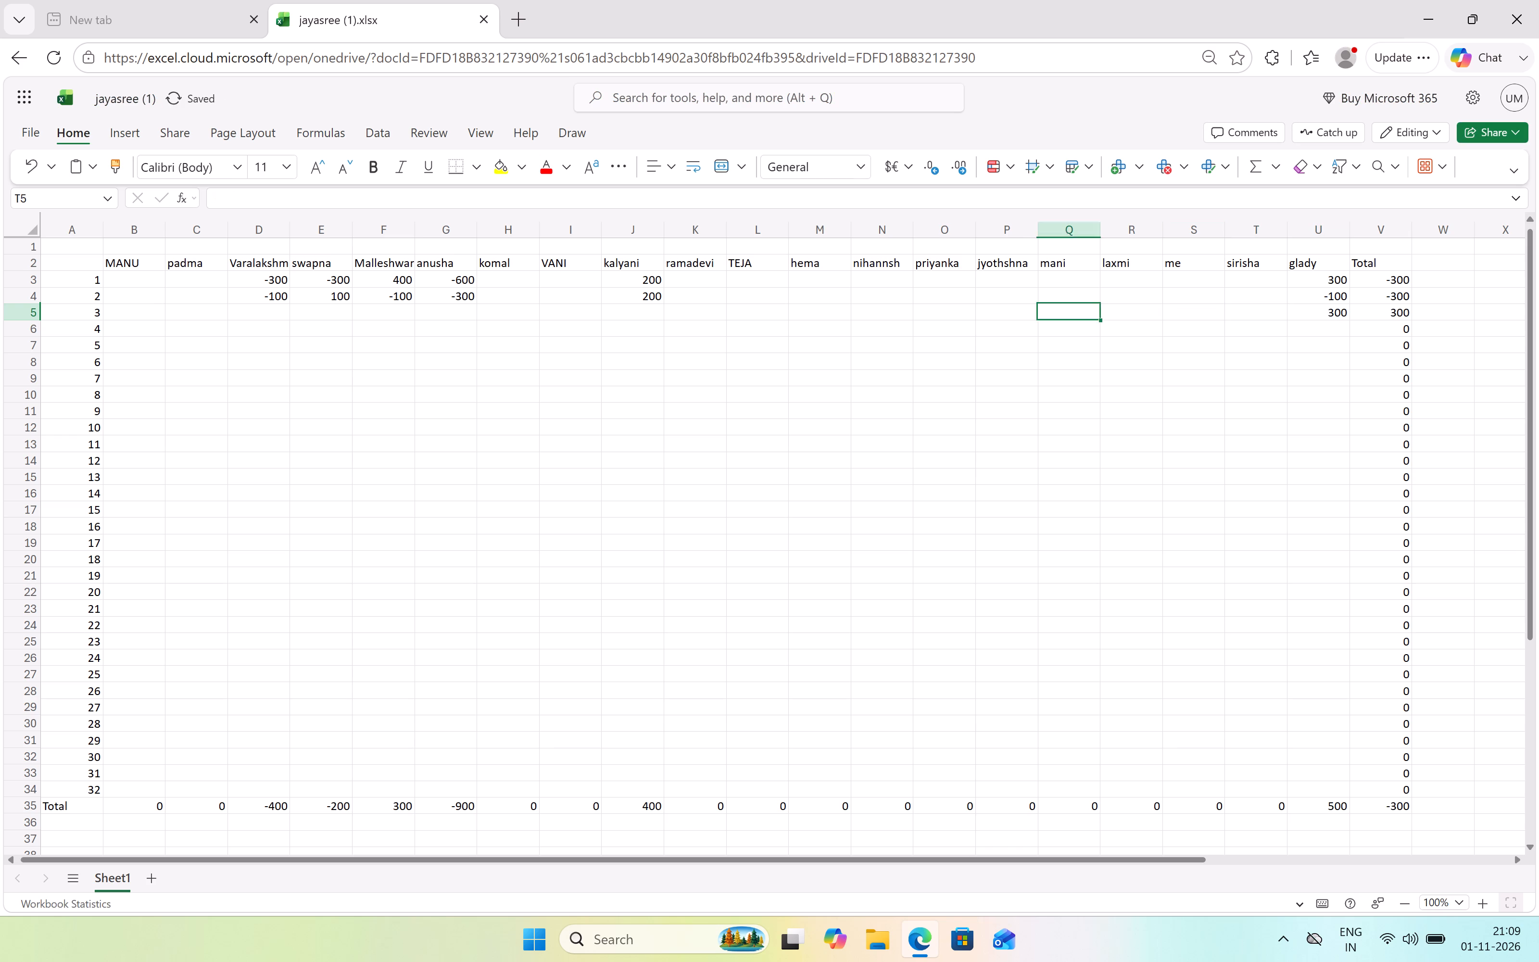
pyautogui.press('Down')
pyautogui.press('Down')
pyautogui.press('Up')
pyautogui.press('Up')
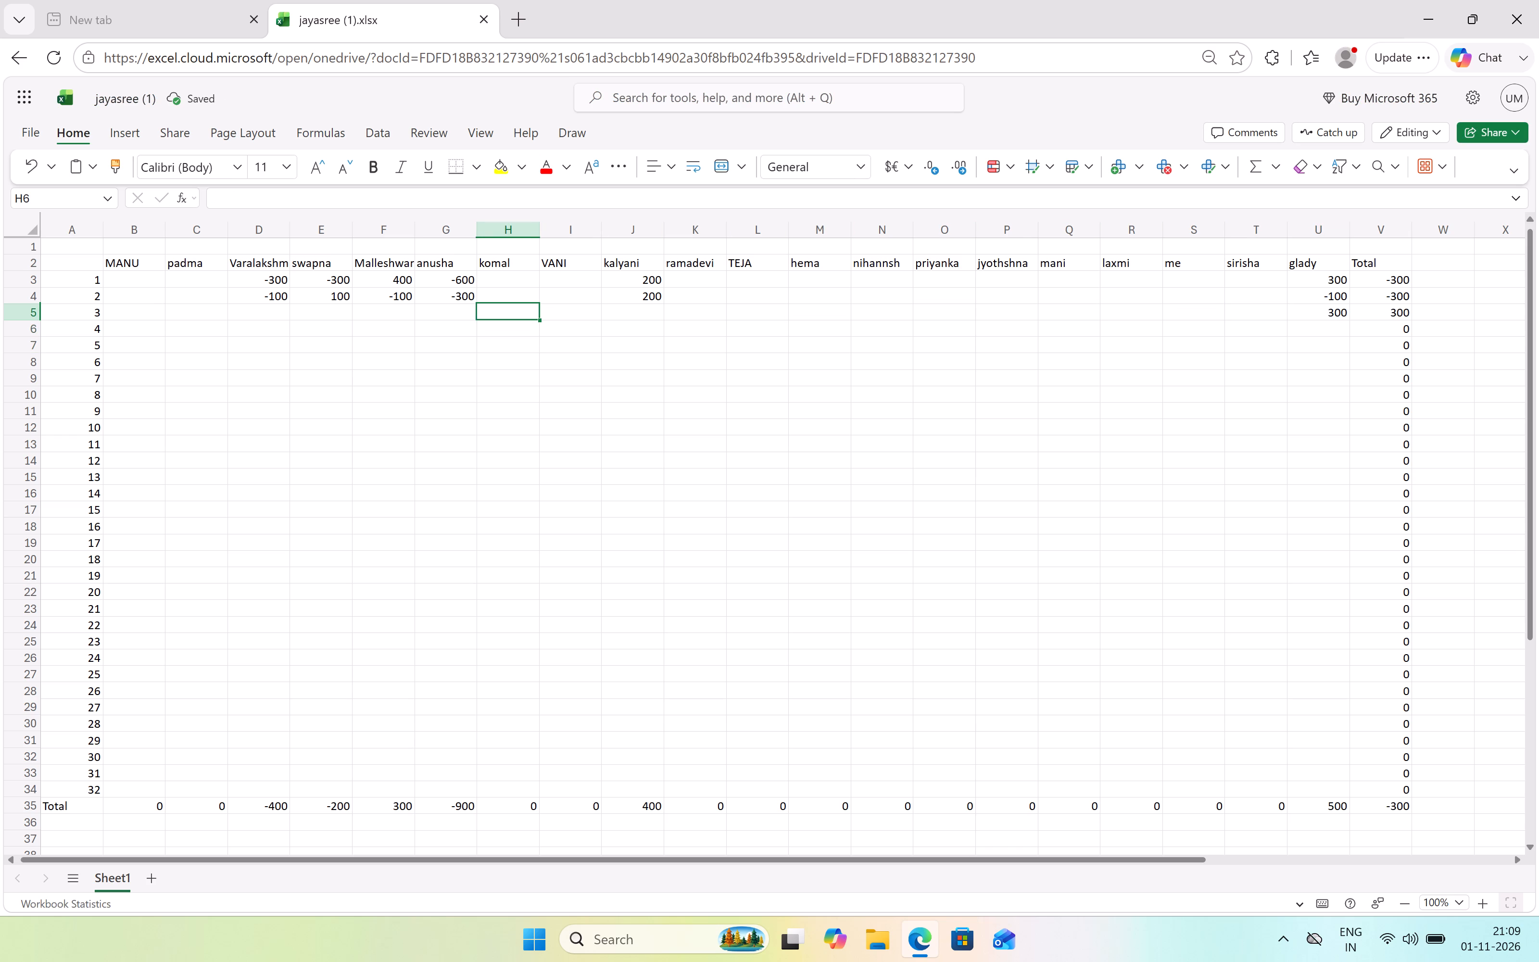
pyautogui.press('Right')
pyautogui.press('Right')
pyautogui.press('Right')
pyautogui.write('-300')
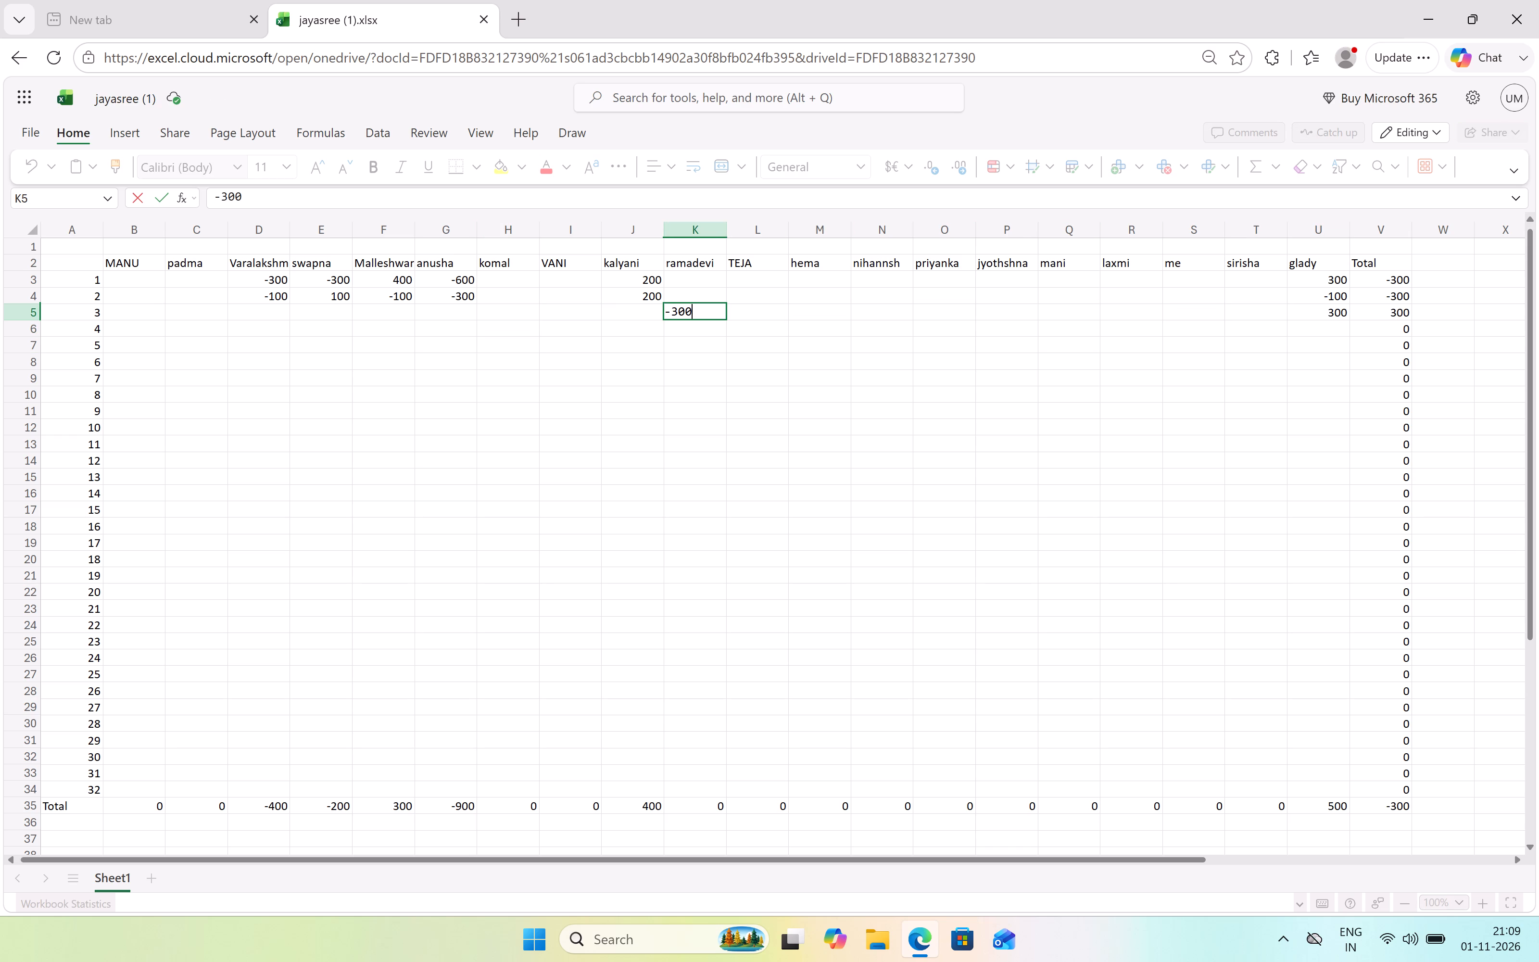
pyautogui.press('Left')
# Enter -100 under Varalakshm in the row numbered 3 (D5).
pyautogui.press('Left')
pyautogui.press('Left')
pyautogui.press('Left')
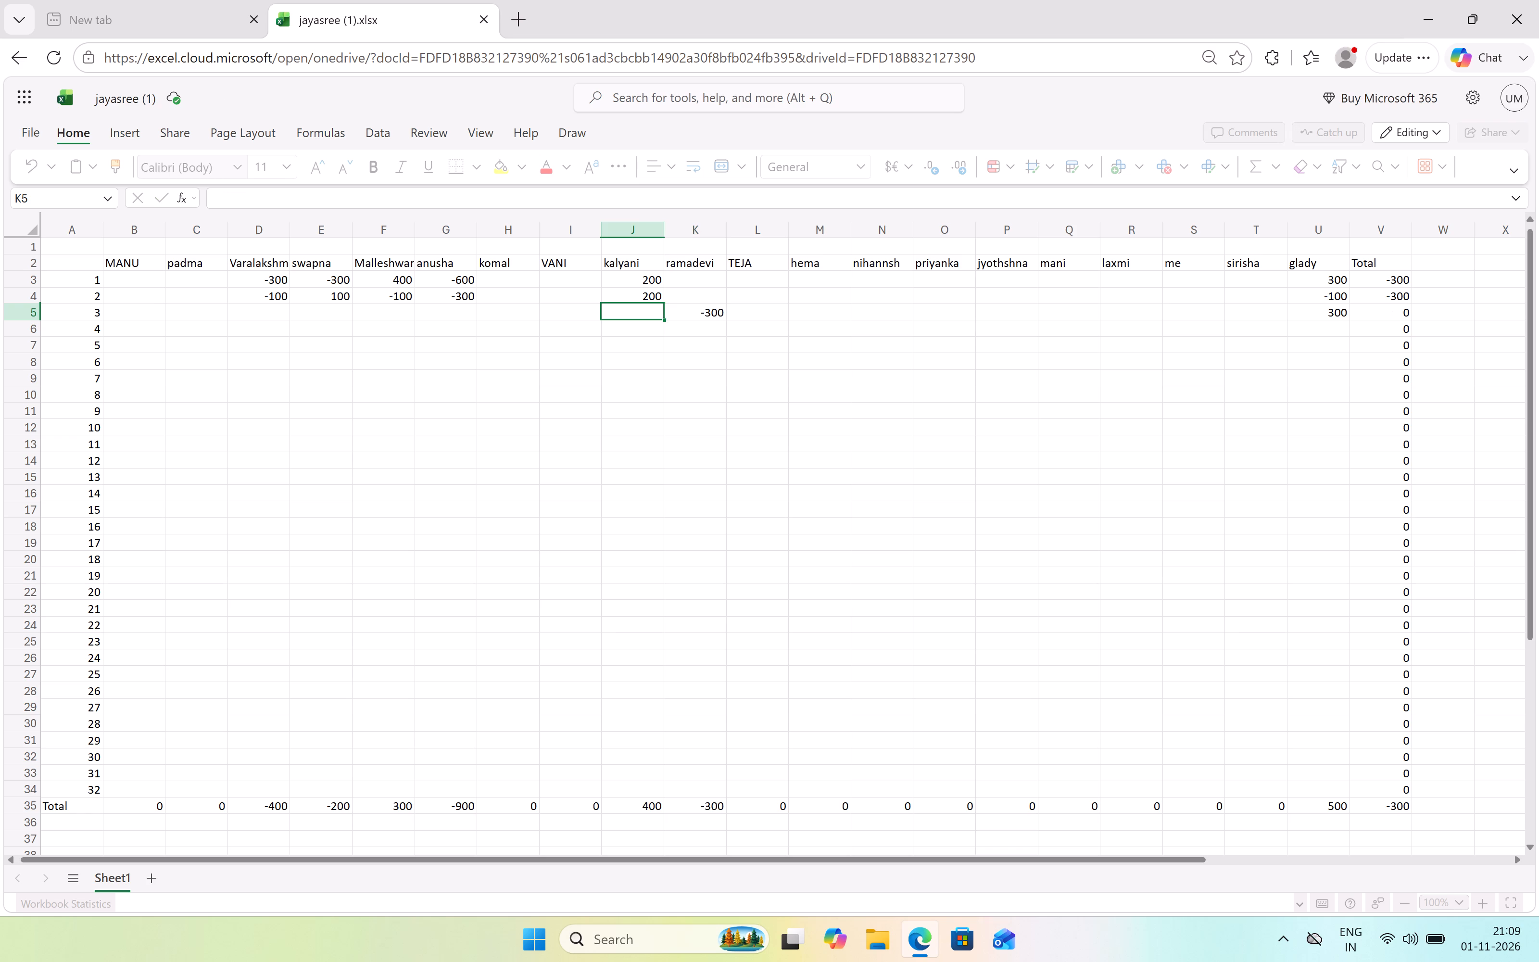
pyautogui.press('Left')
pyautogui.press('Left')
pyautogui.press('Left')
pyautogui.write('-100')
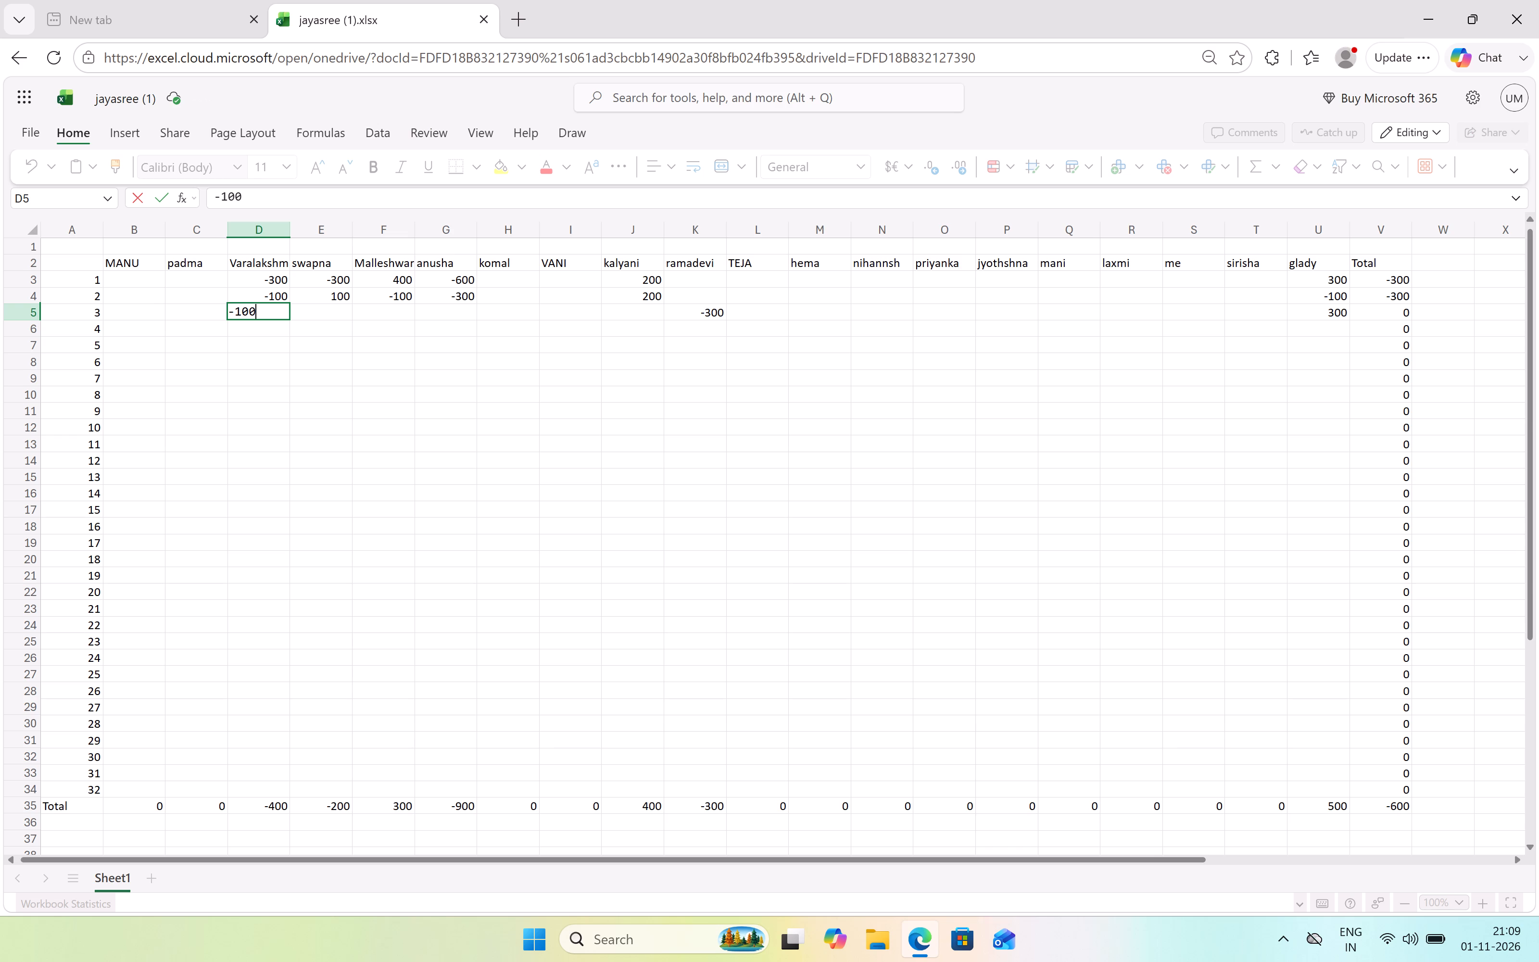
pyautogui.press('Right')
# Enter -100 under anusha in the row numbered 3 (G5).
pyautogui.press('Right')
pyautogui.press('Right')
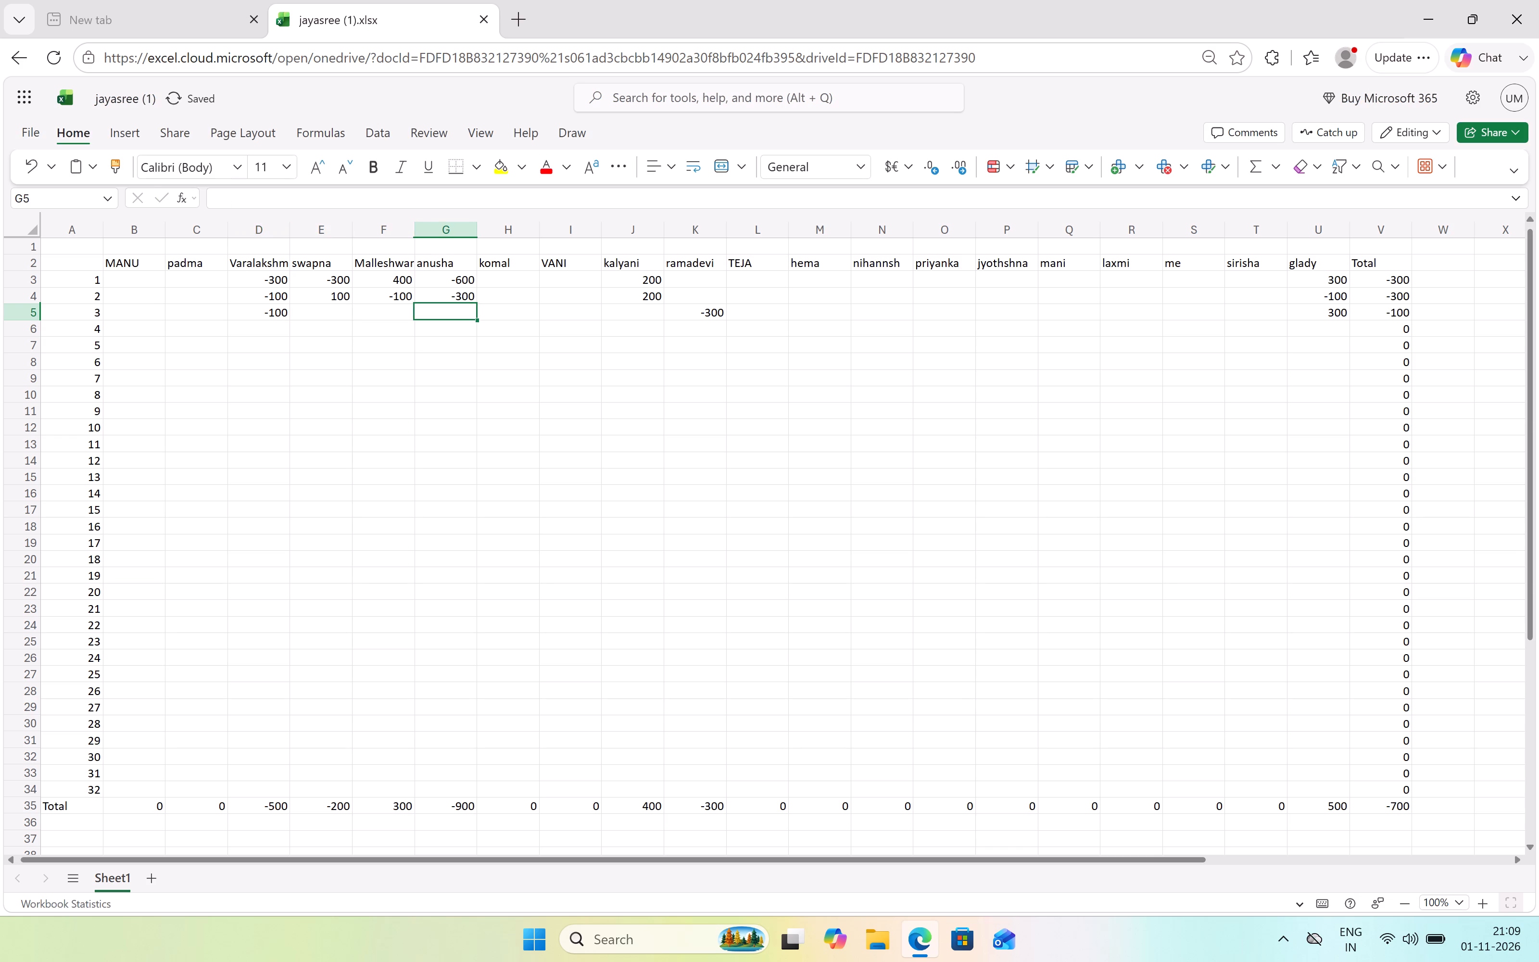
pyautogui.write('-100')
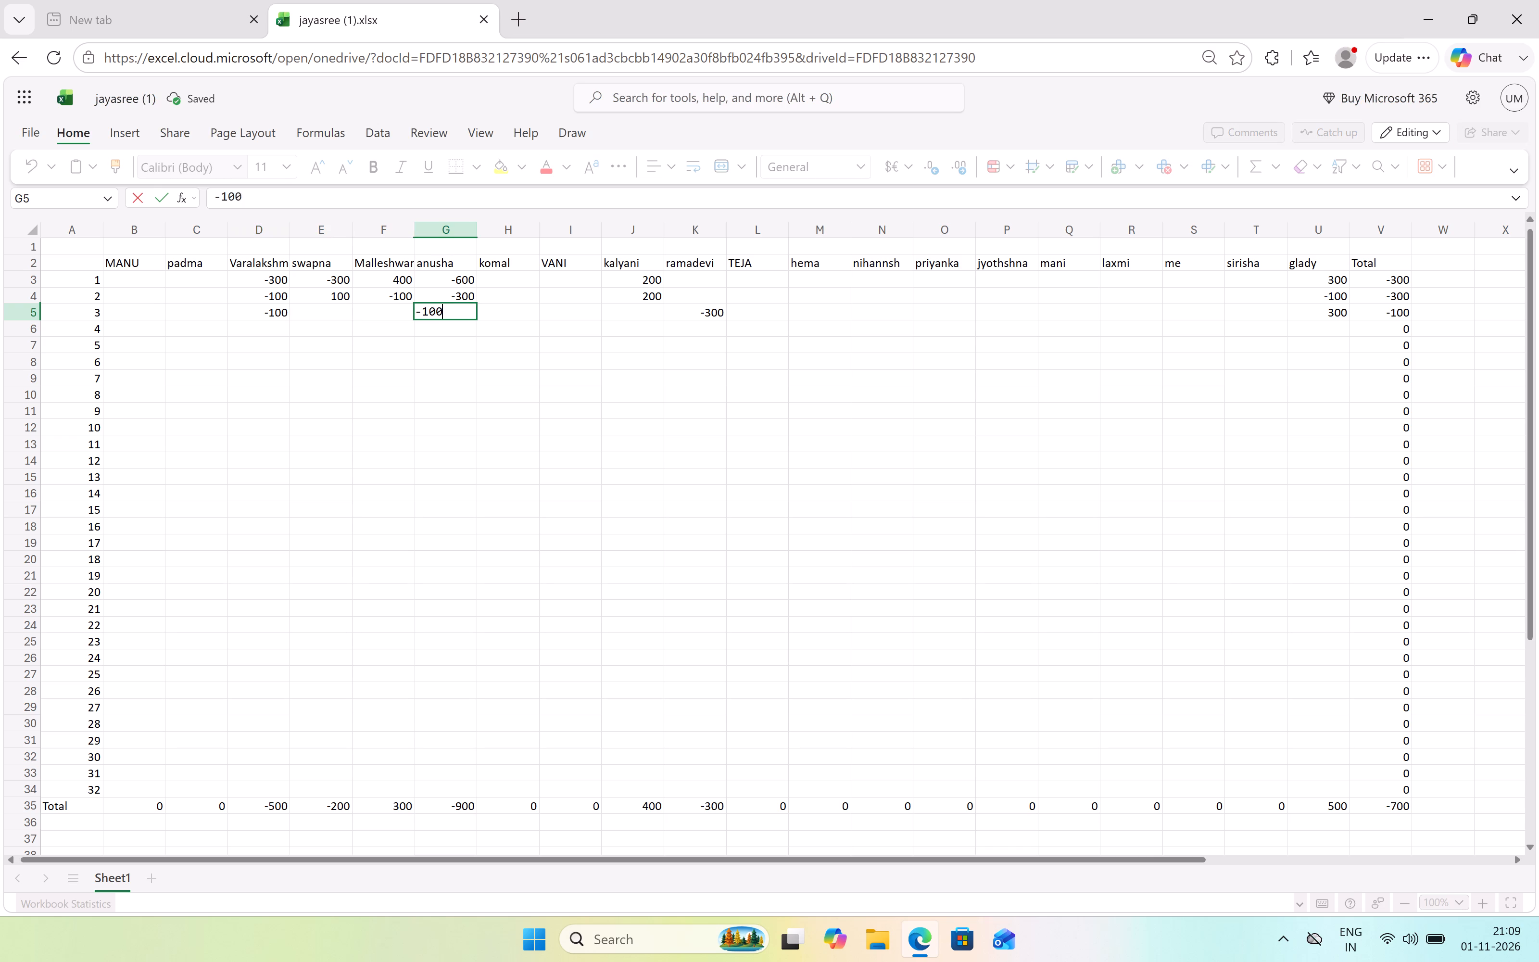
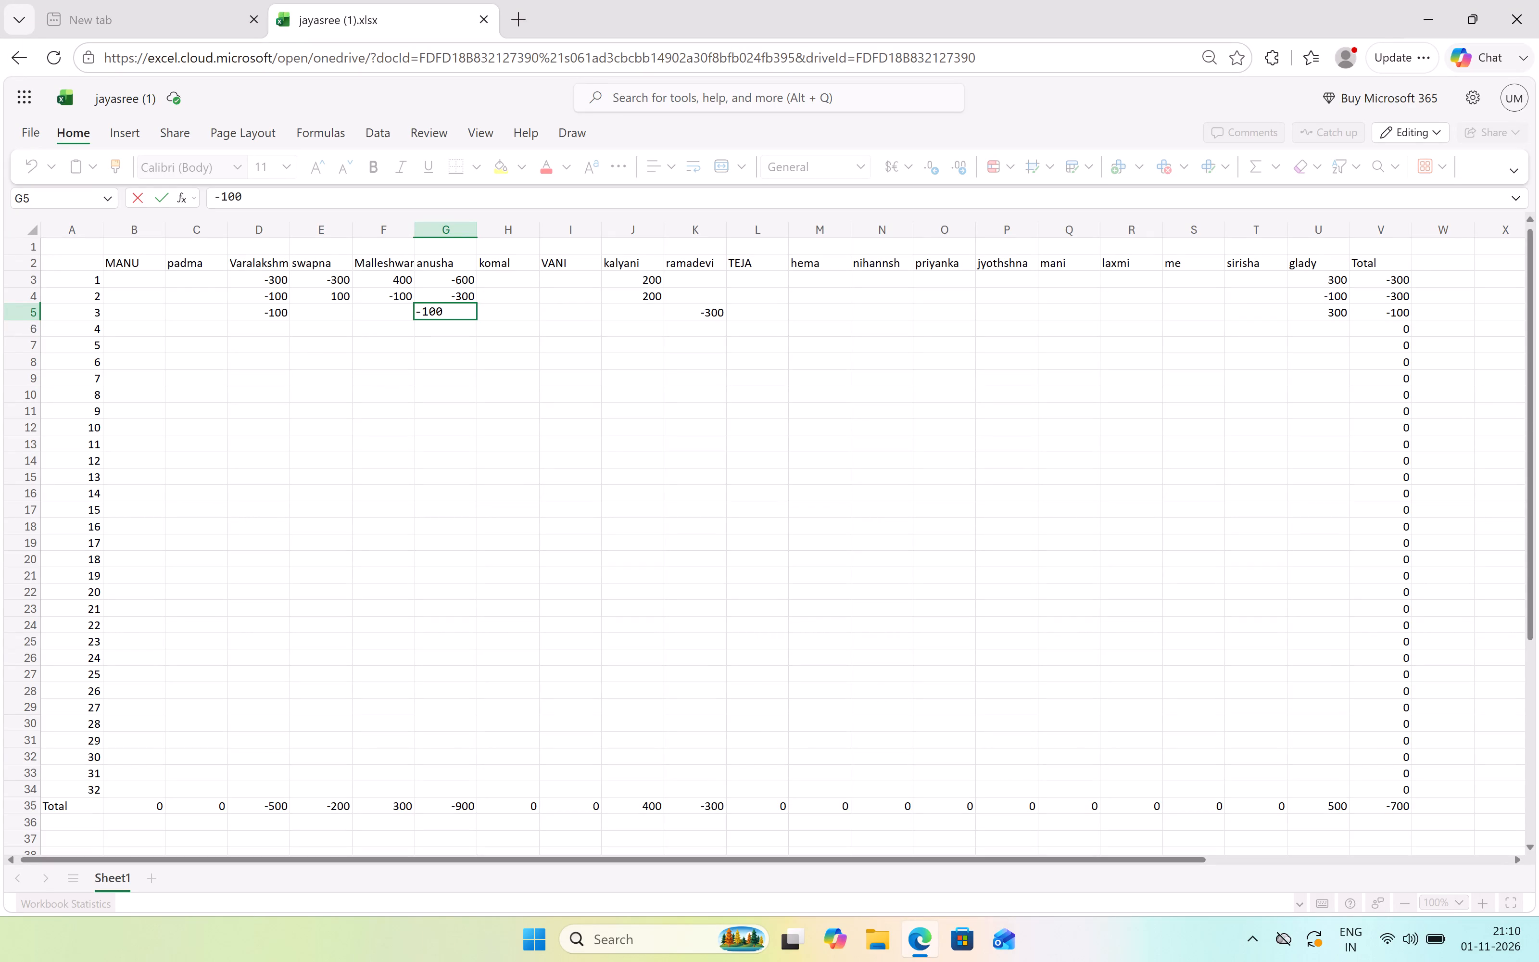
# Enter -100 under Malleshwar in the row numbered 3 (F5).
pyautogui.click(381, 318)
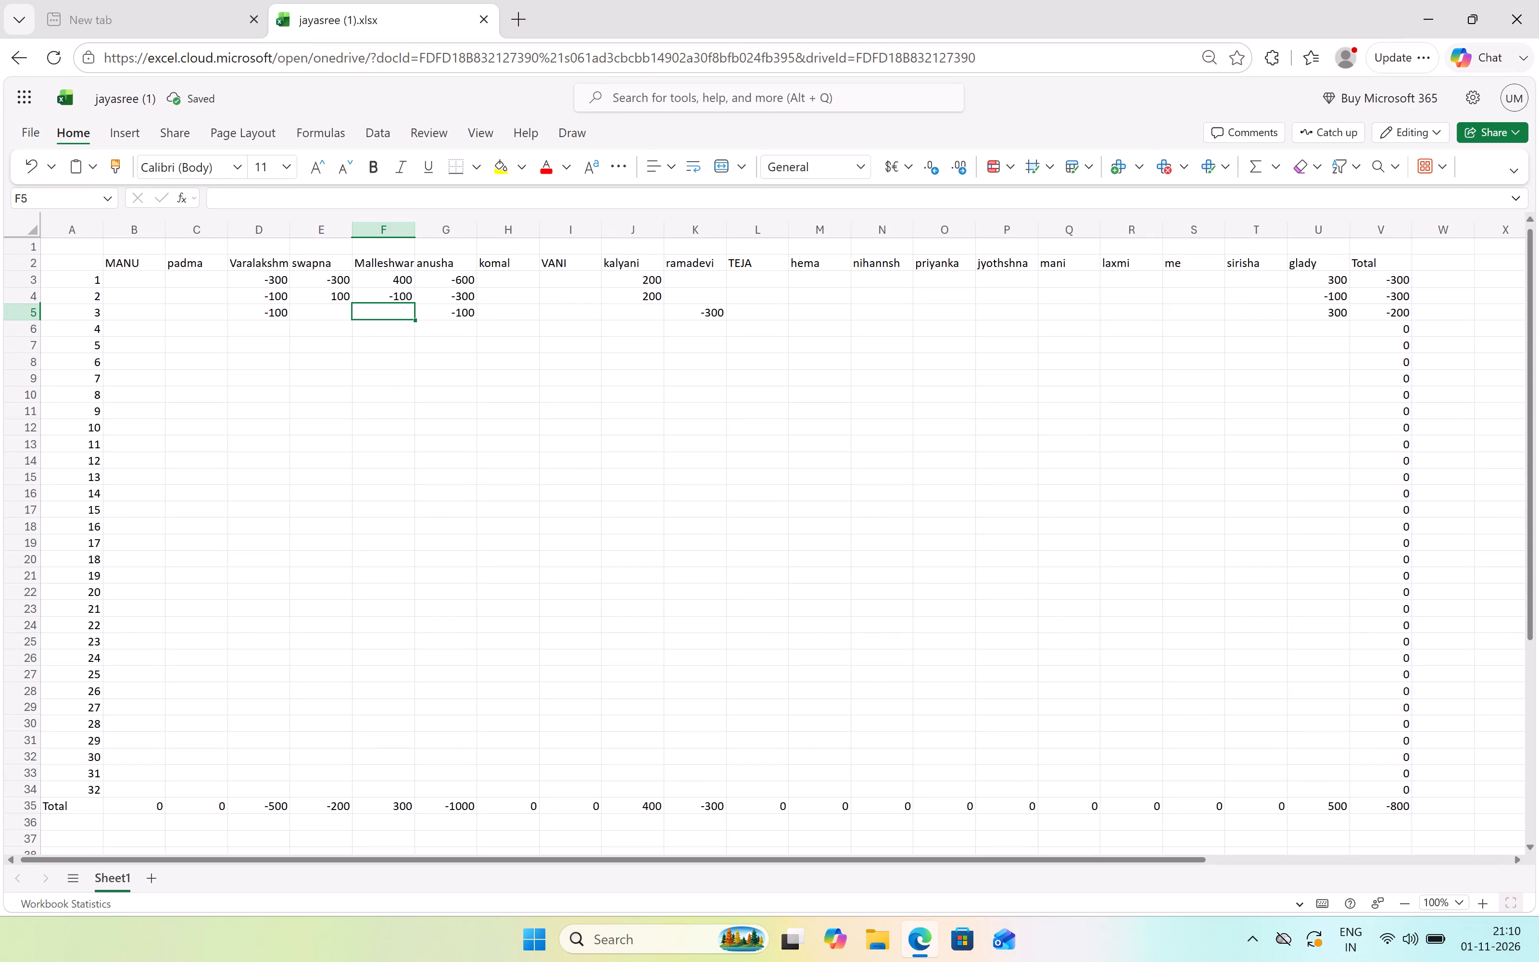
pyautogui.write('-100')
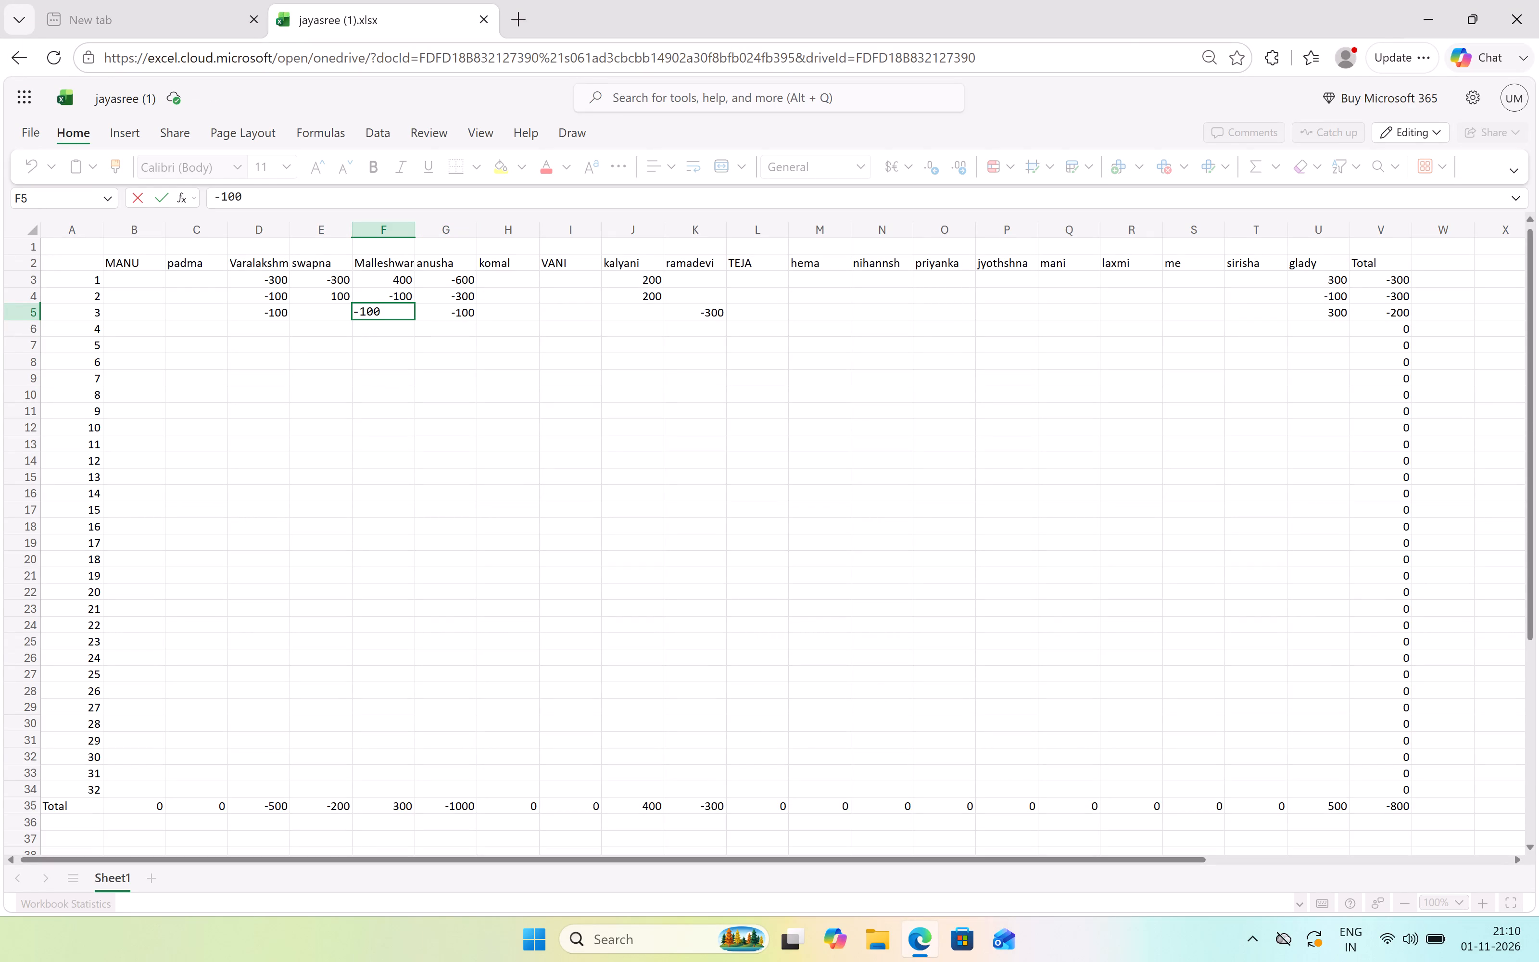
pyautogui.press('Down')
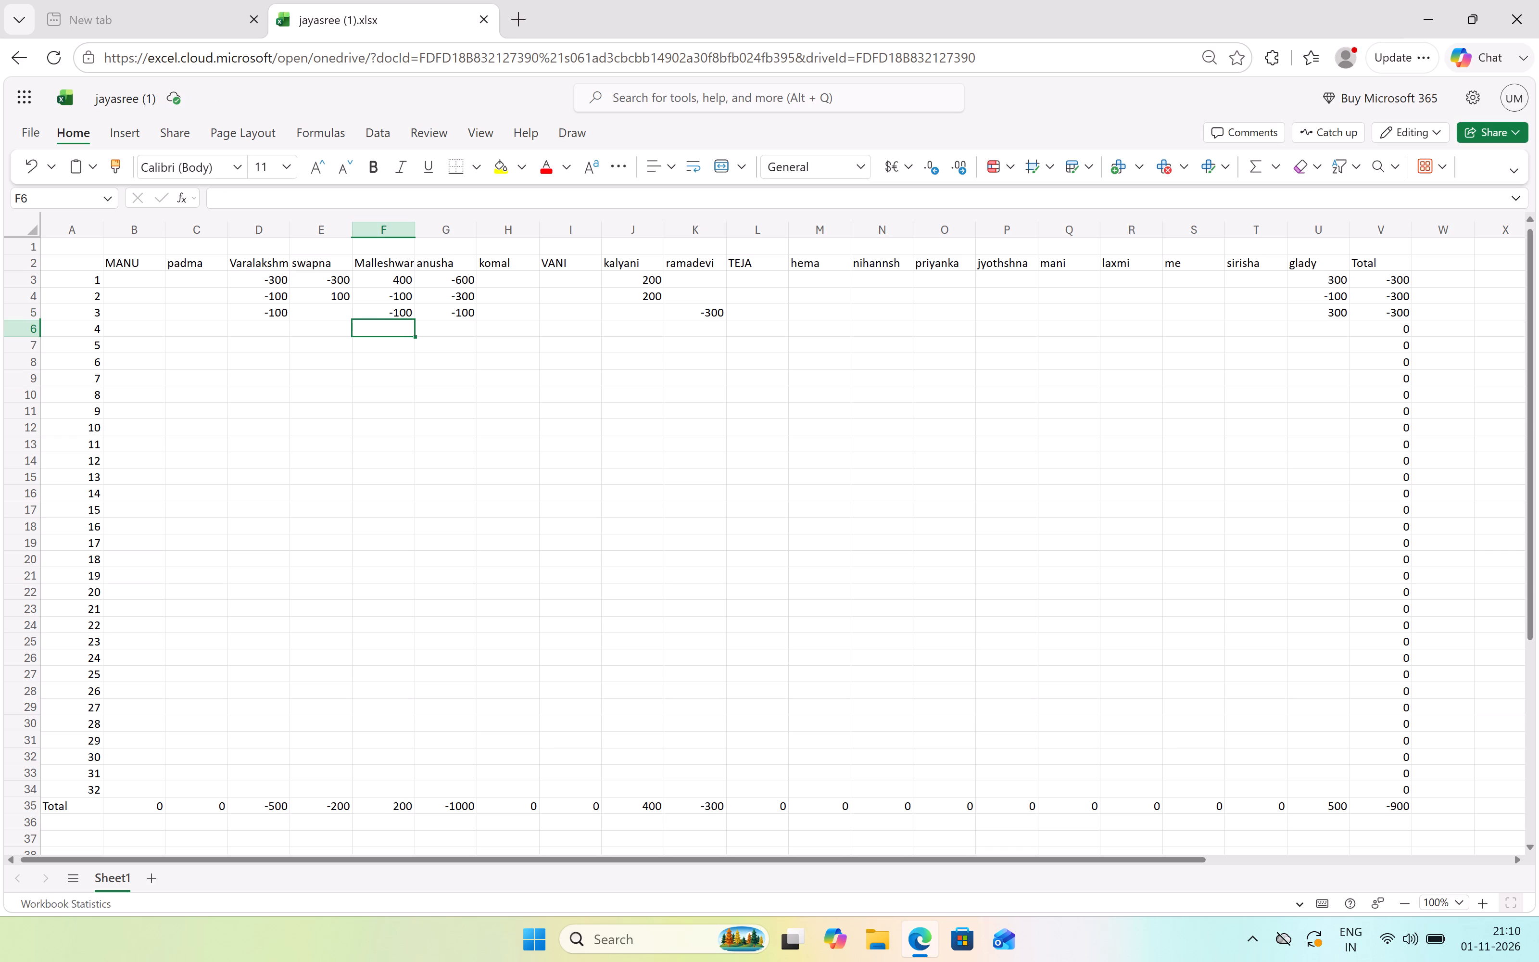
# Enter 100 under Varalakshm in the row numbered 4 (D6).
pyautogui.press('Left')
pyautogui.press('Left')
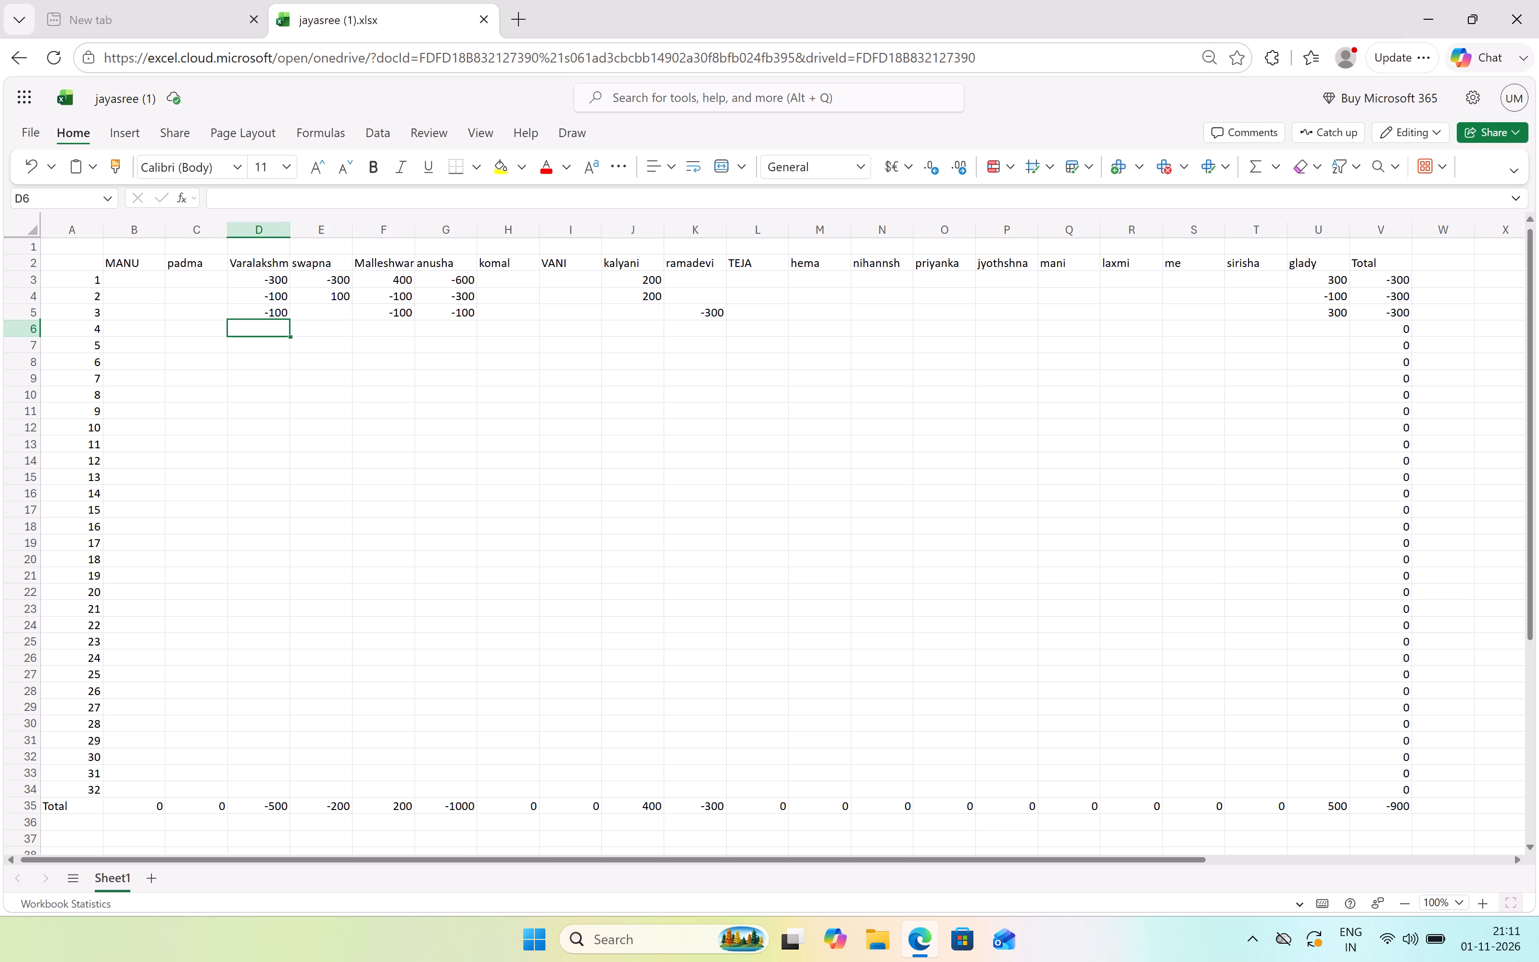
pyautogui.write('100')
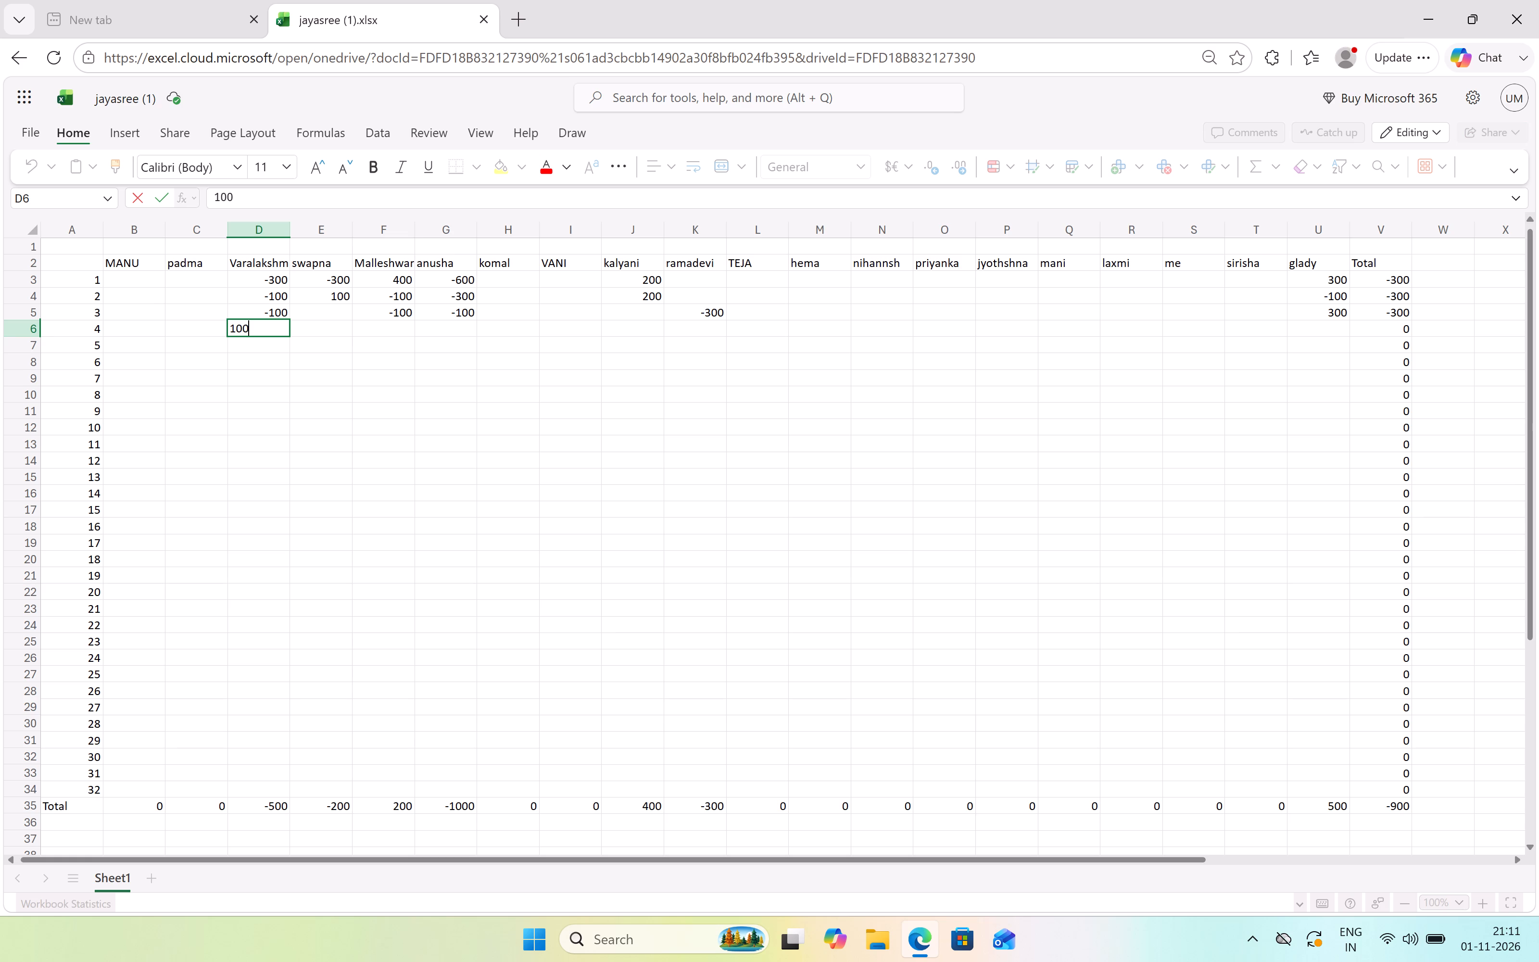
pyautogui.press('Right')
# Enter 100 under mani in the row numbered 4 (Q6).
pyautogui.press('Right')
pyautogui.press('Right')
pyautogui.press('Right')
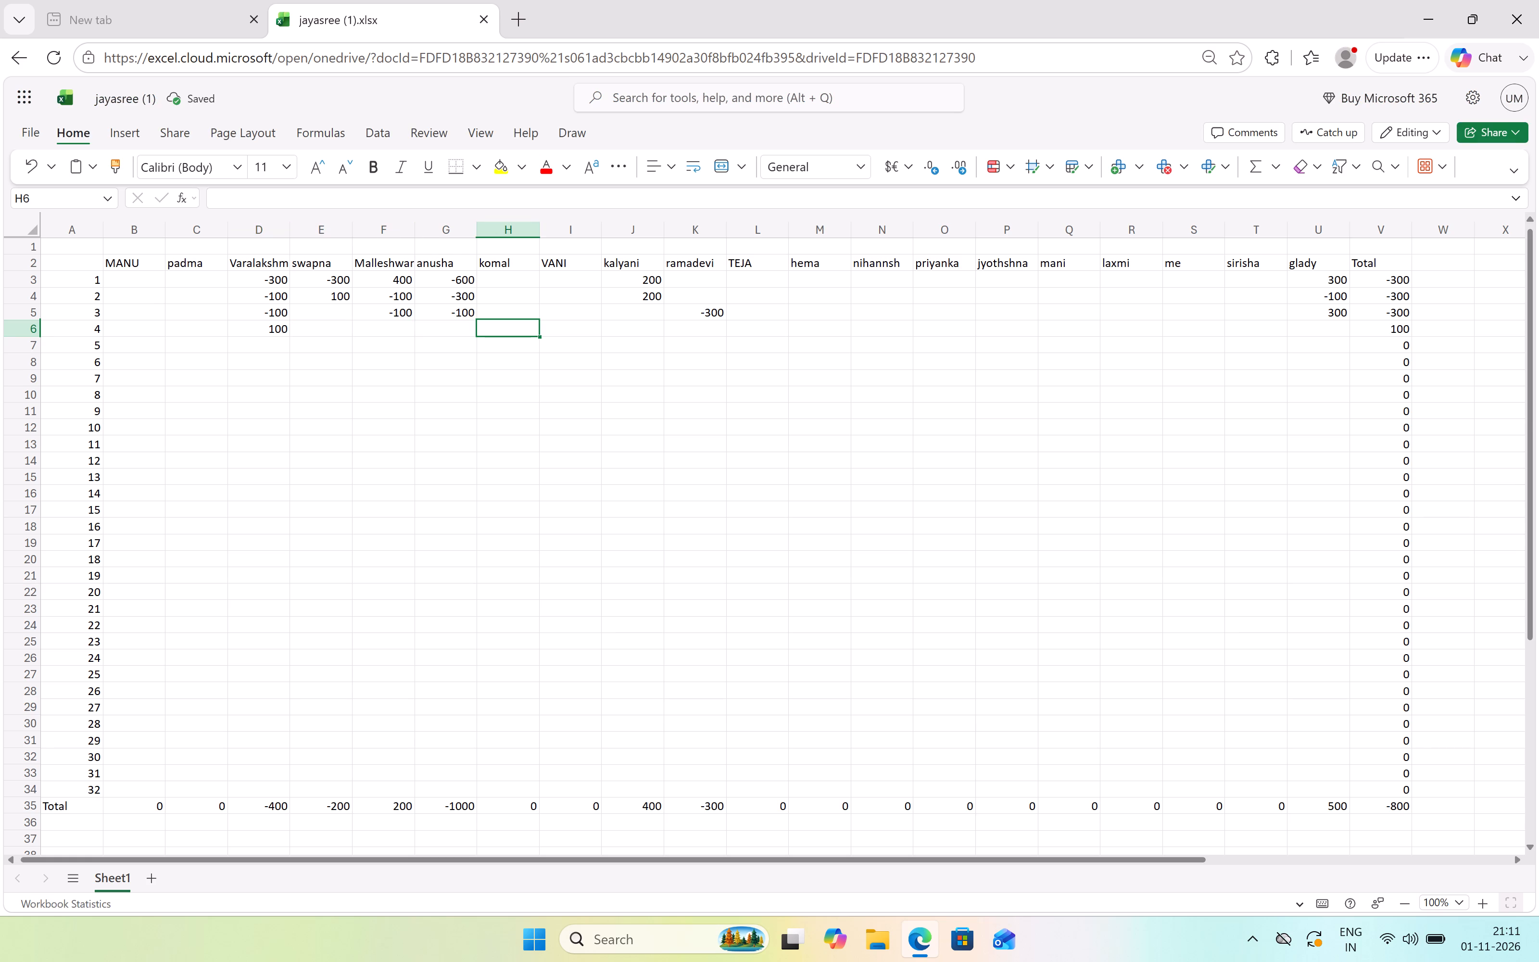
pyautogui.press('Right')
pyautogui.press('Right')
pyautogui.press('Right')
pyautogui.press('Right')
pyautogui.press('Right')
pyautogui.press('Right')
pyautogui.press('Right')
pyautogui.press('Right')
pyautogui.press('Right')
pyautogui.press('Right')
pyautogui.press('Right')
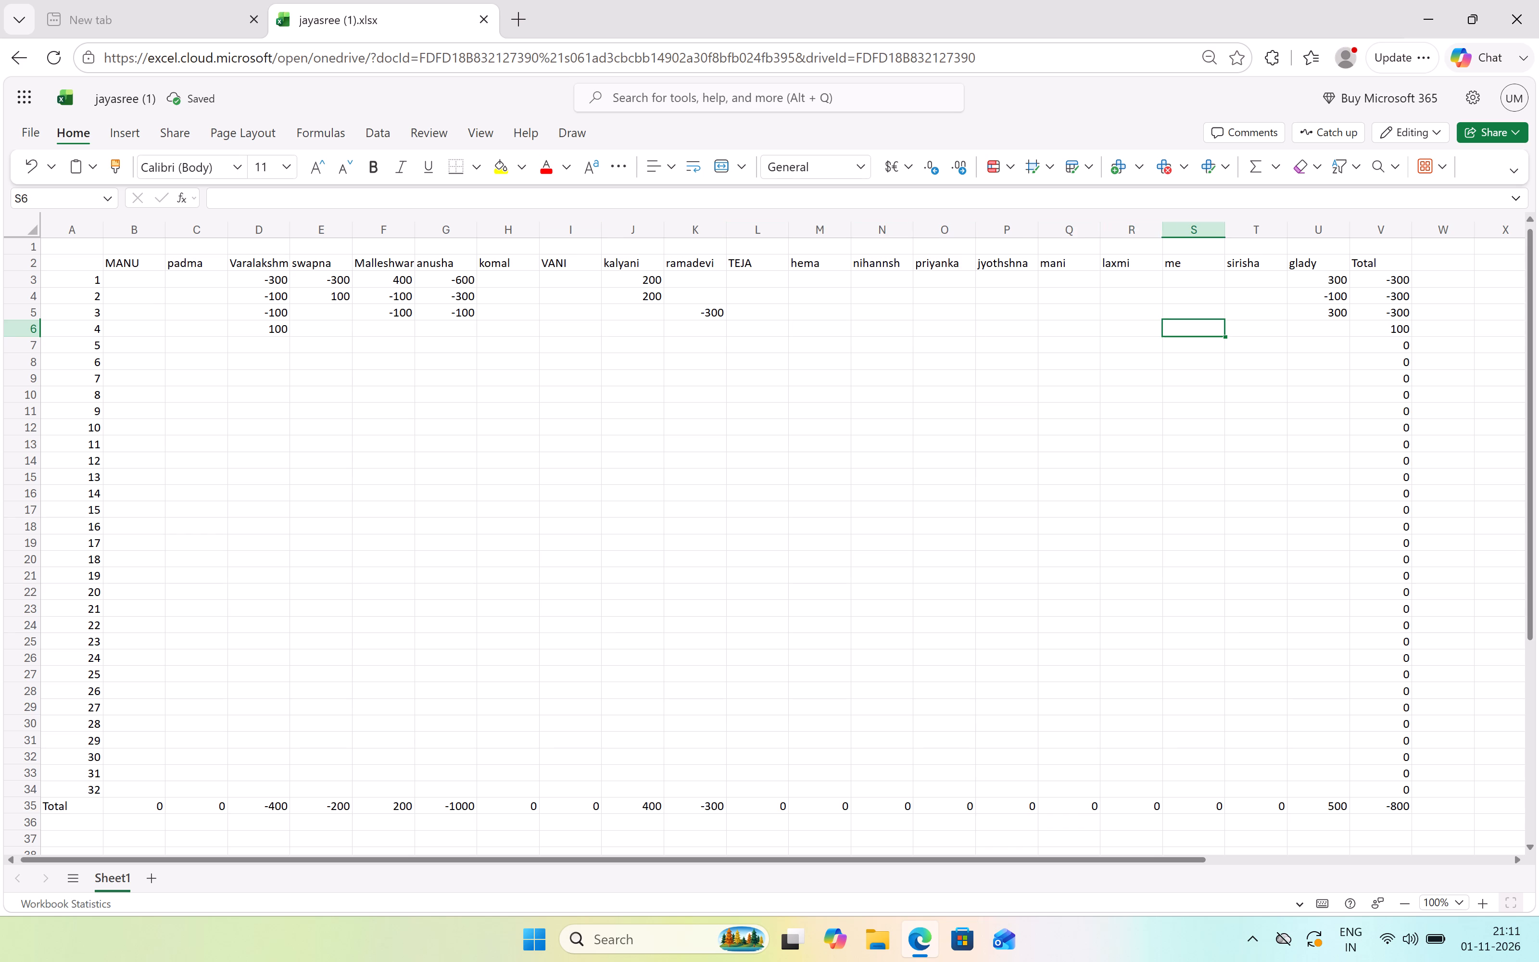
pyautogui.press('Left')
pyautogui.press('Left')
pyautogui.press('Left')
pyautogui.press('Right')
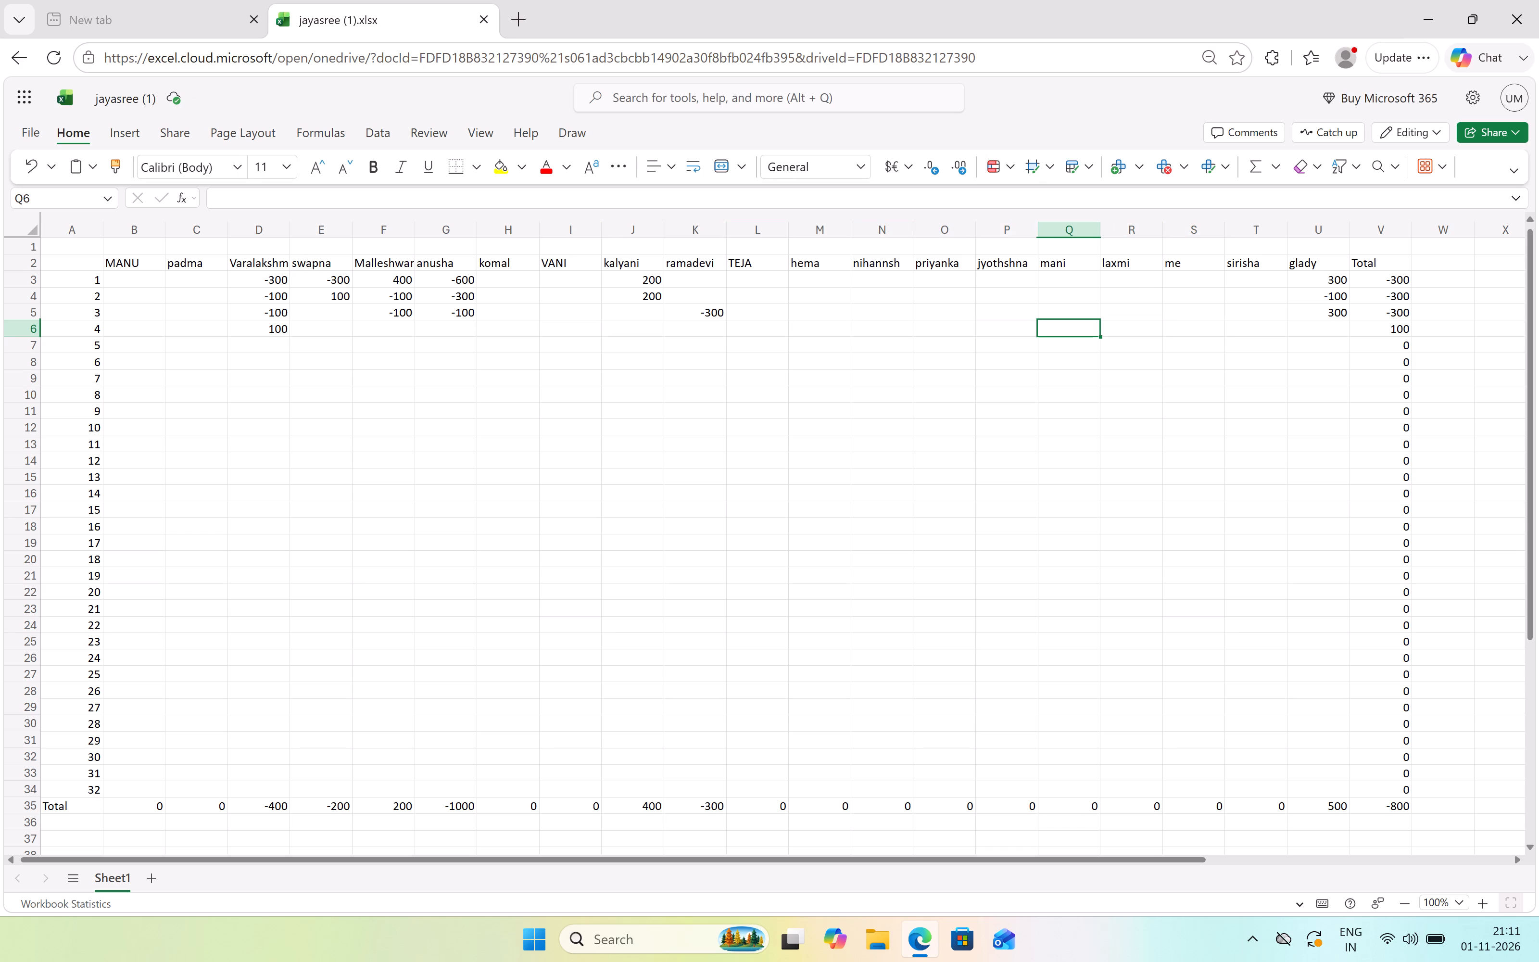
pyautogui.write('100')
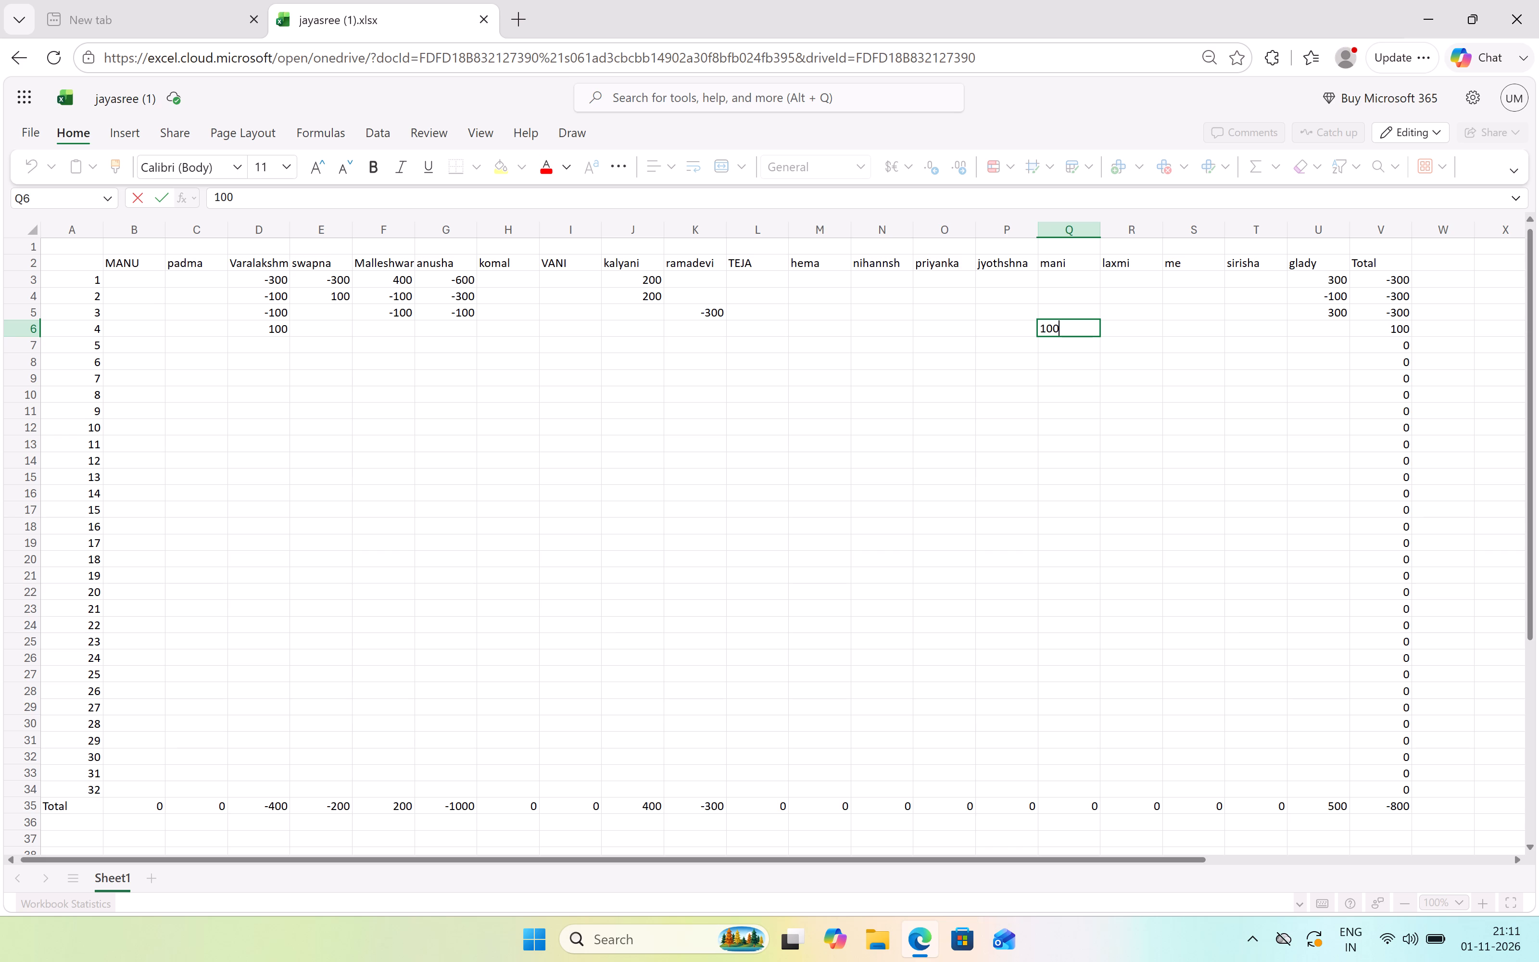
pyautogui.press('Left')
# Enter -600 under anusha in the row numbered 4 (G6).
pyautogui.press('Left')
pyautogui.press('Left')
pyautogui.press('Left')
pyautogui.press('Left')
pyautogui.press('Left')
pyautogui.press('Left')
pyautogui.press('Left')
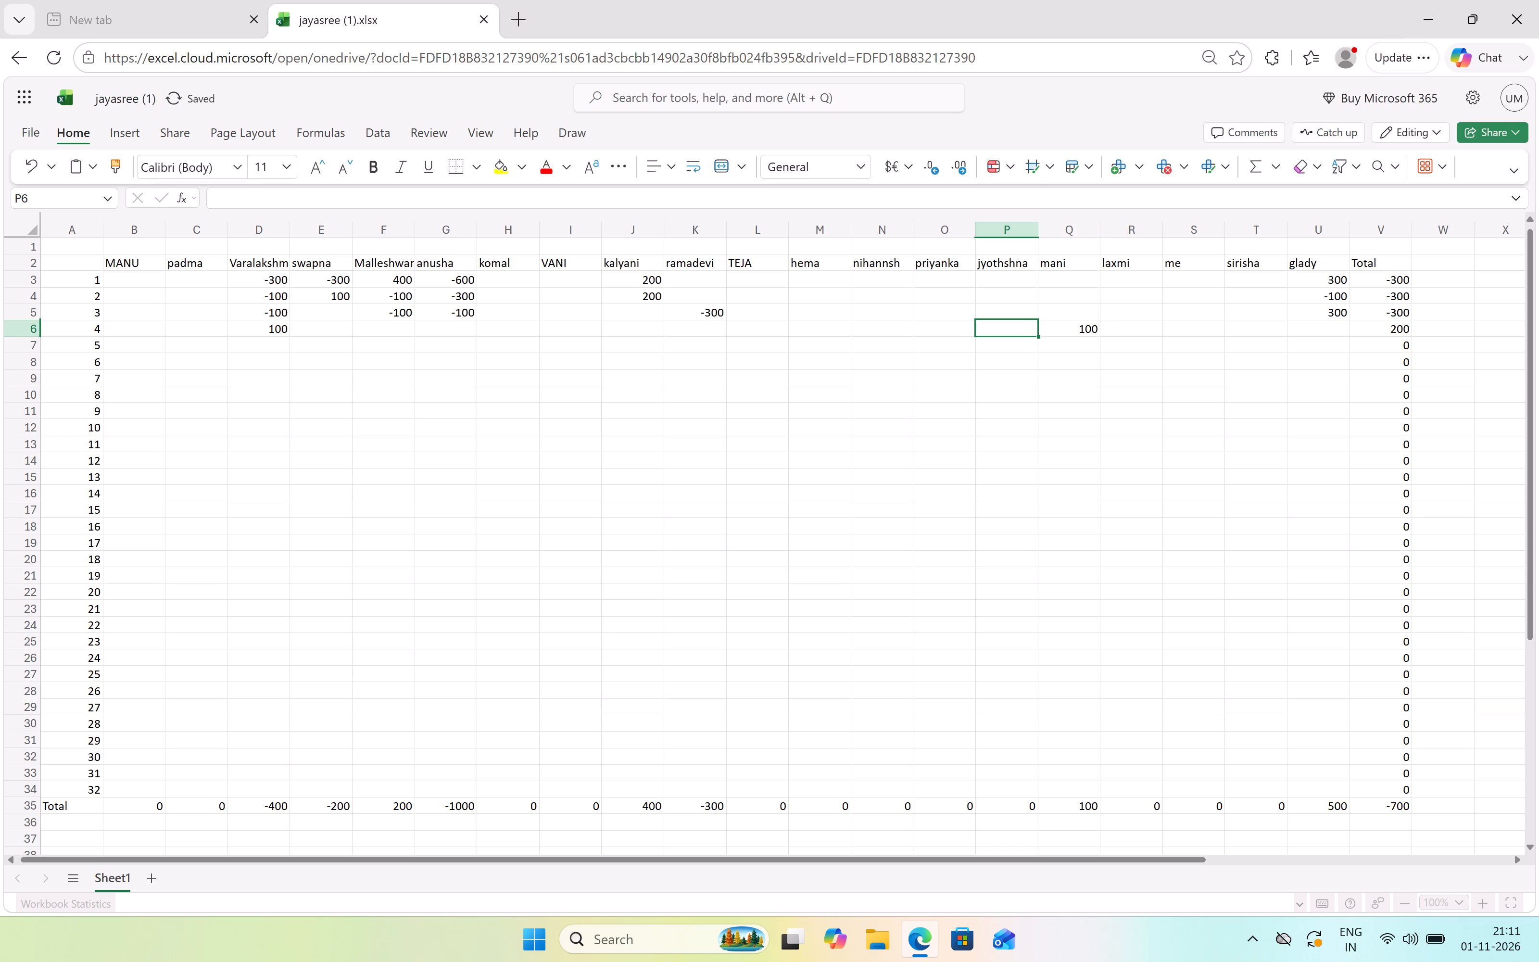
pyautogui.press('Left')
pyautogui.press('Left')
pyautogui.press('Left')
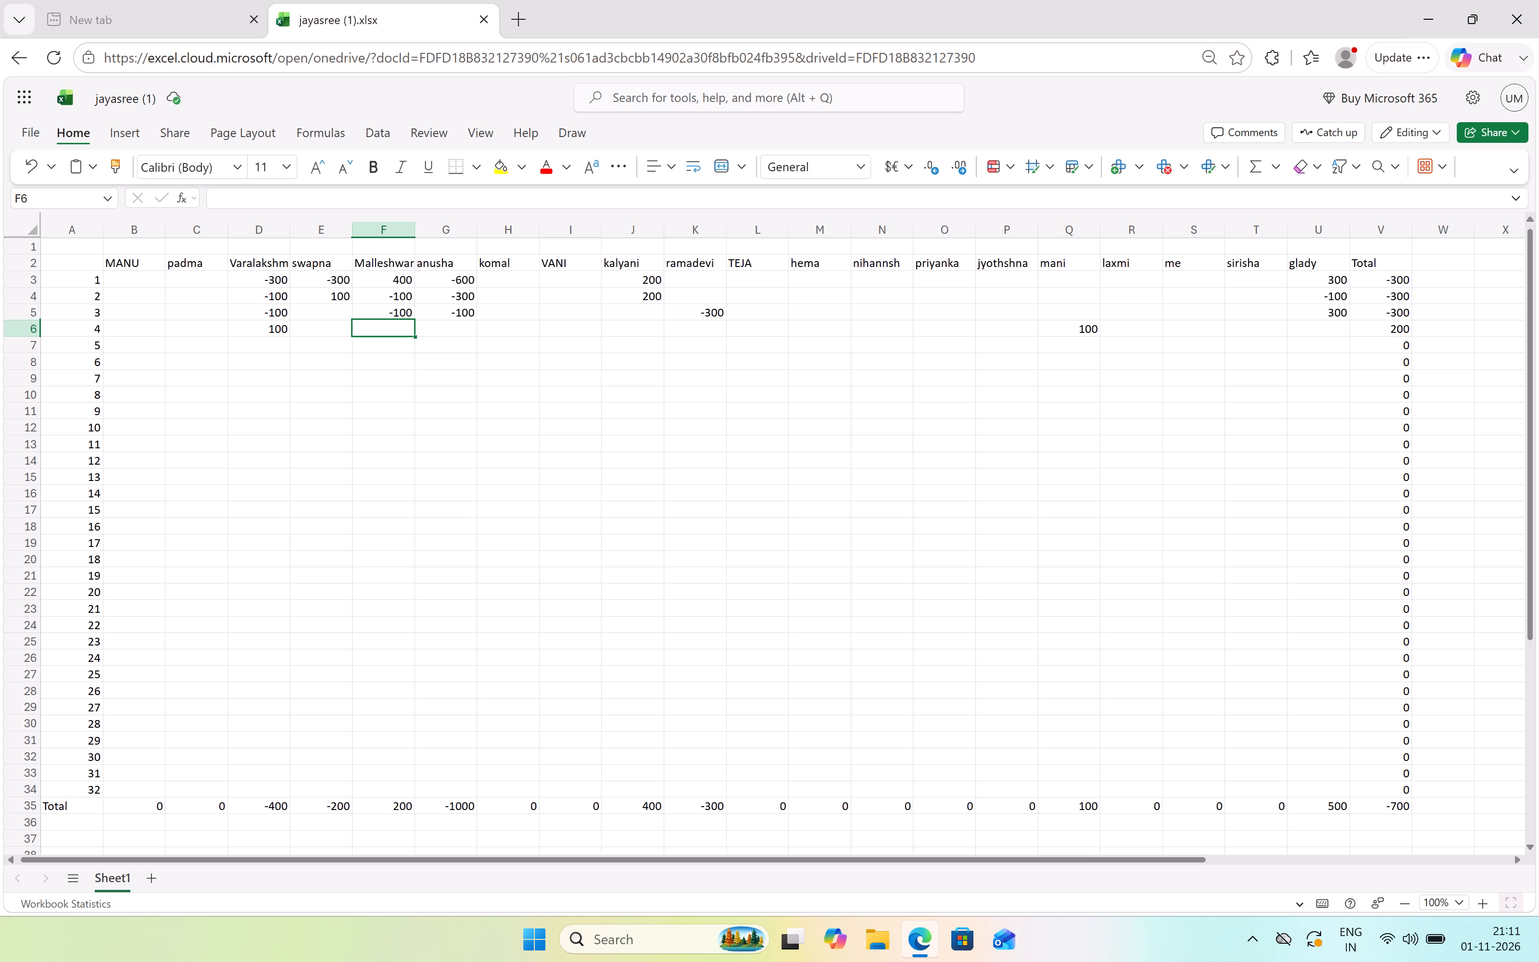
pyautogui.press('Left')
pyautogui.press('Left')
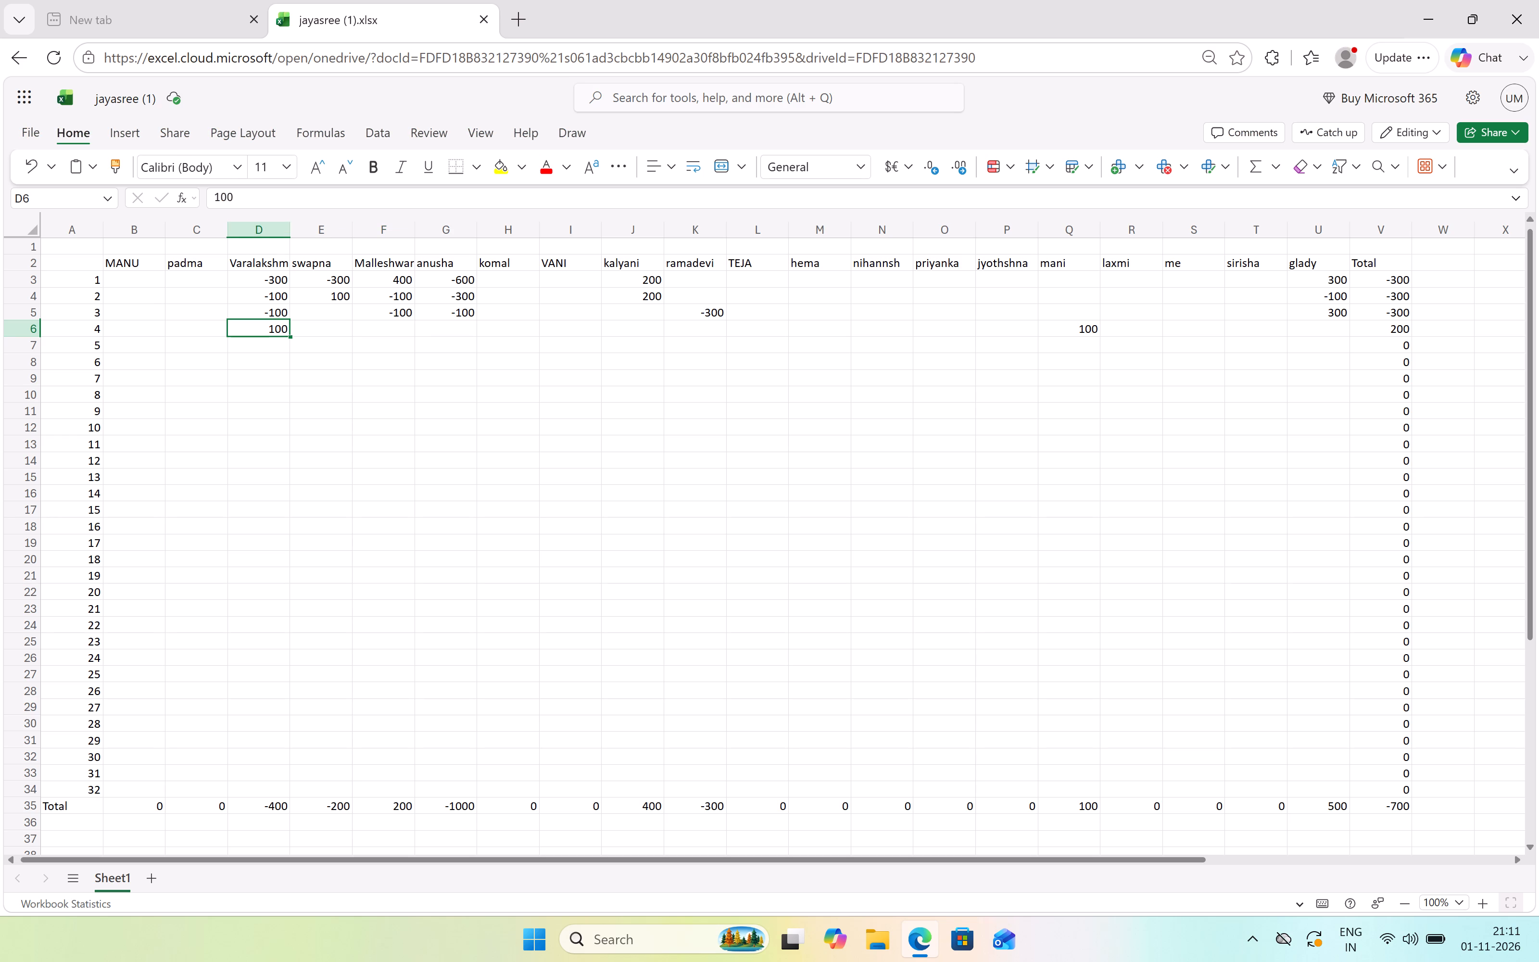
pyautogui.press('Right')
pyautogui.press('Right')
pyautogui.press('Right')
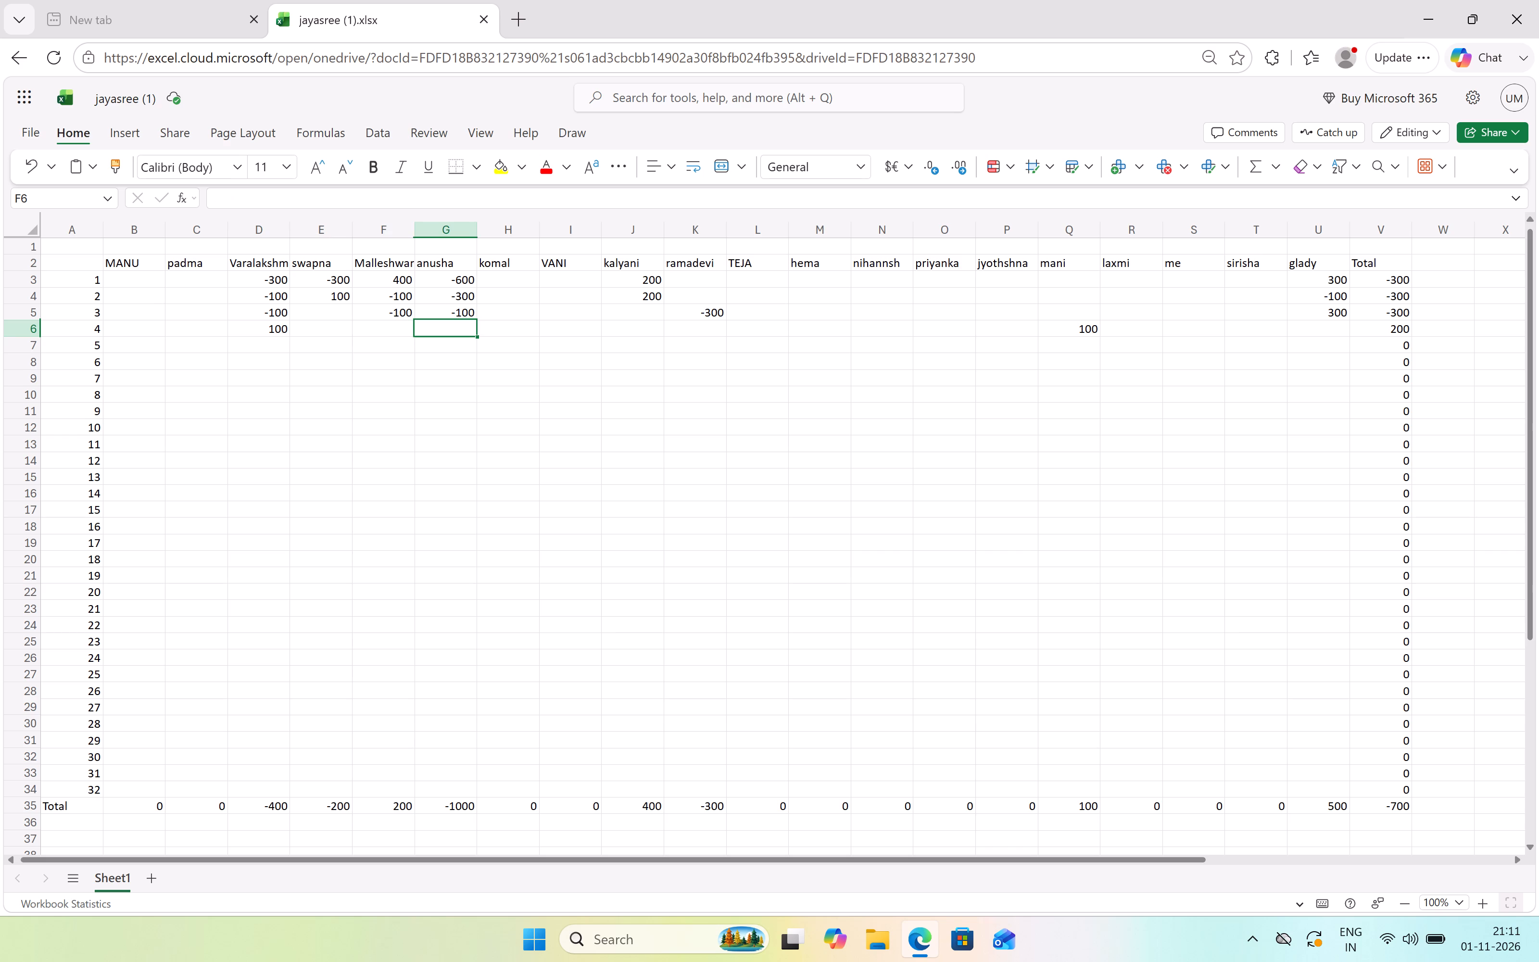
pyautogui.press('-')
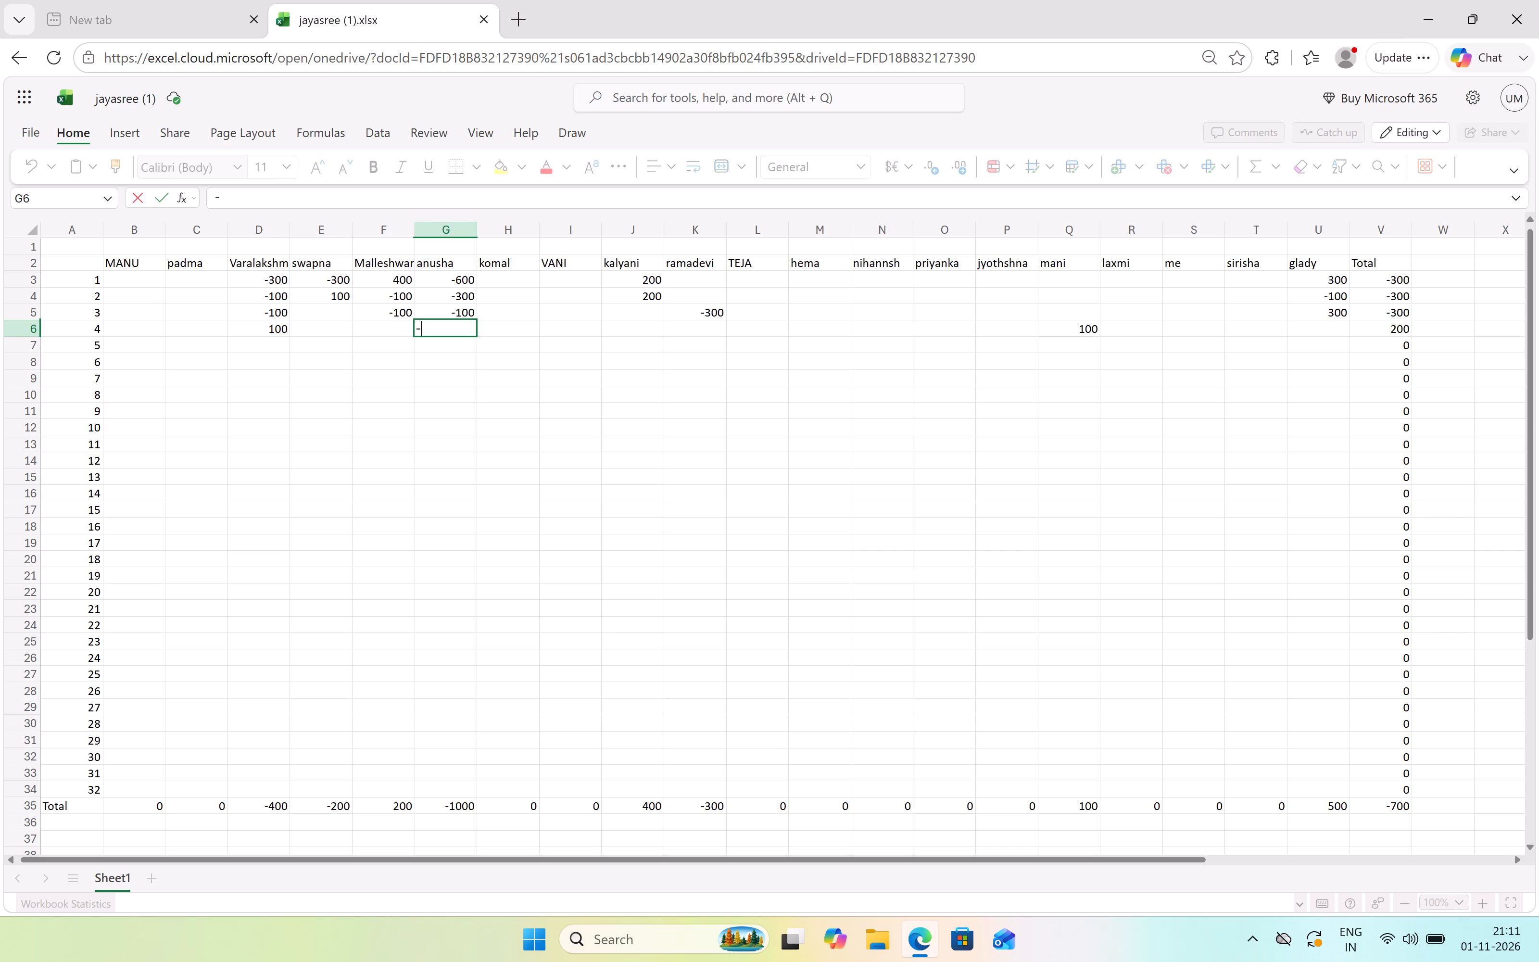
pyautogui.write('600')
pyautogui.press('Right')
# Enter 400 under glady in the row numbered 4 (U6).
pyautogui.press('Right')
pyautogui.press('Right')
pyautogui.press('Right')
pyautogui.press('Right')
pyautogui.press('Right')
pyautogui.press('Right')
pyautogui.press('Right')
pyautogui.press('Right')
pyautogui.press('Right')
pyautogui.press('Right')
pyautogui.press('Right')
pyautogui.press('Right')
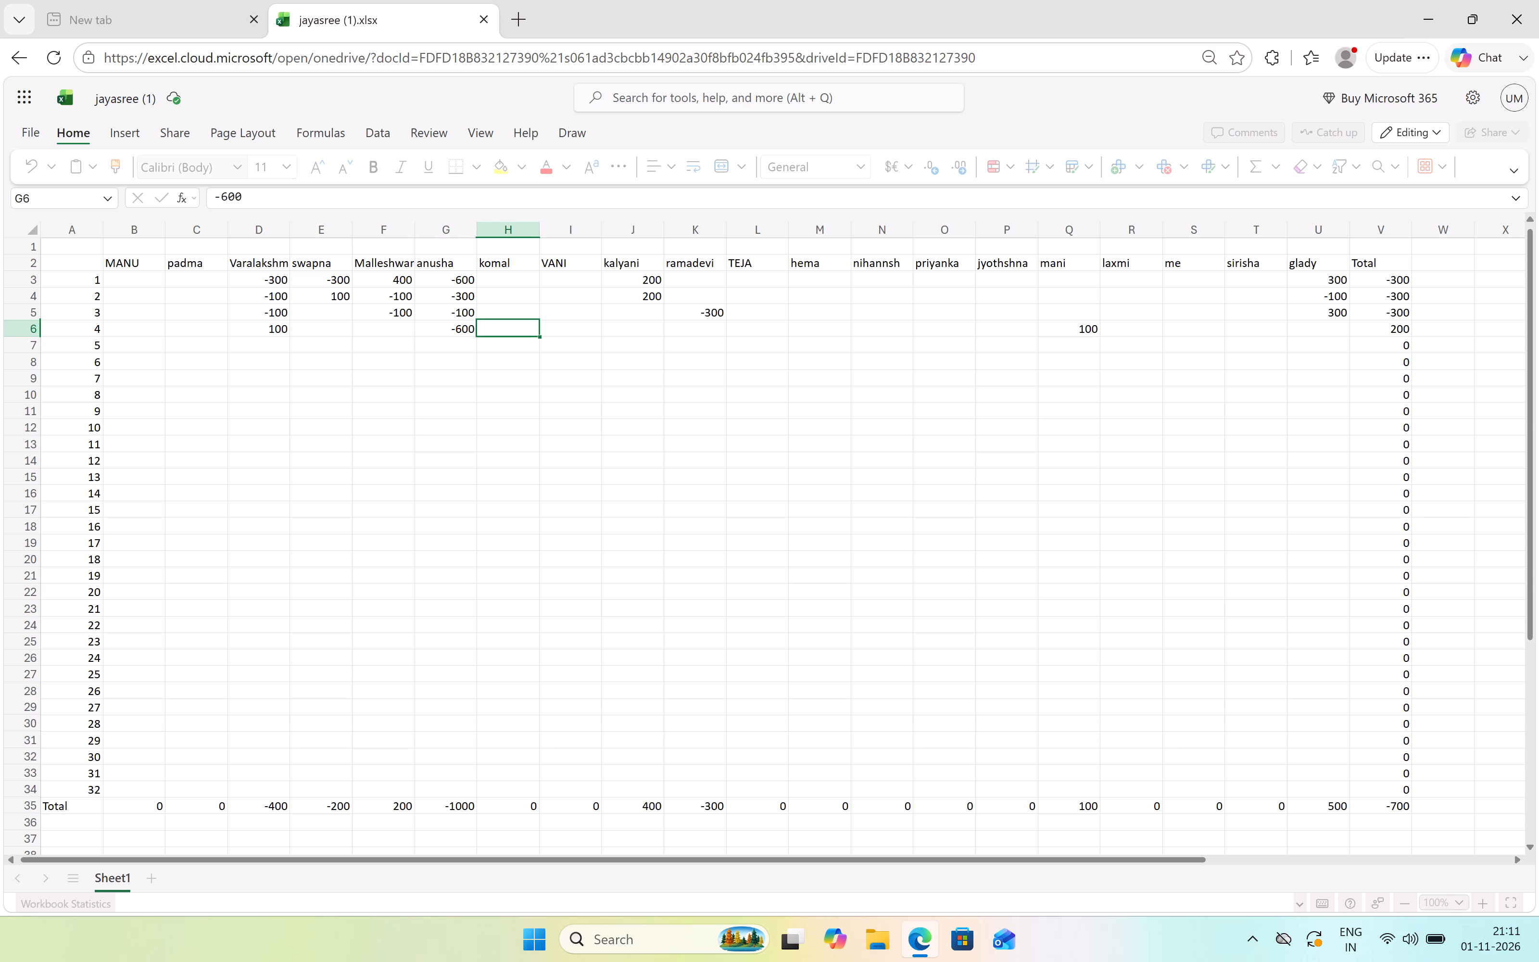
pyautogui.press('Right')
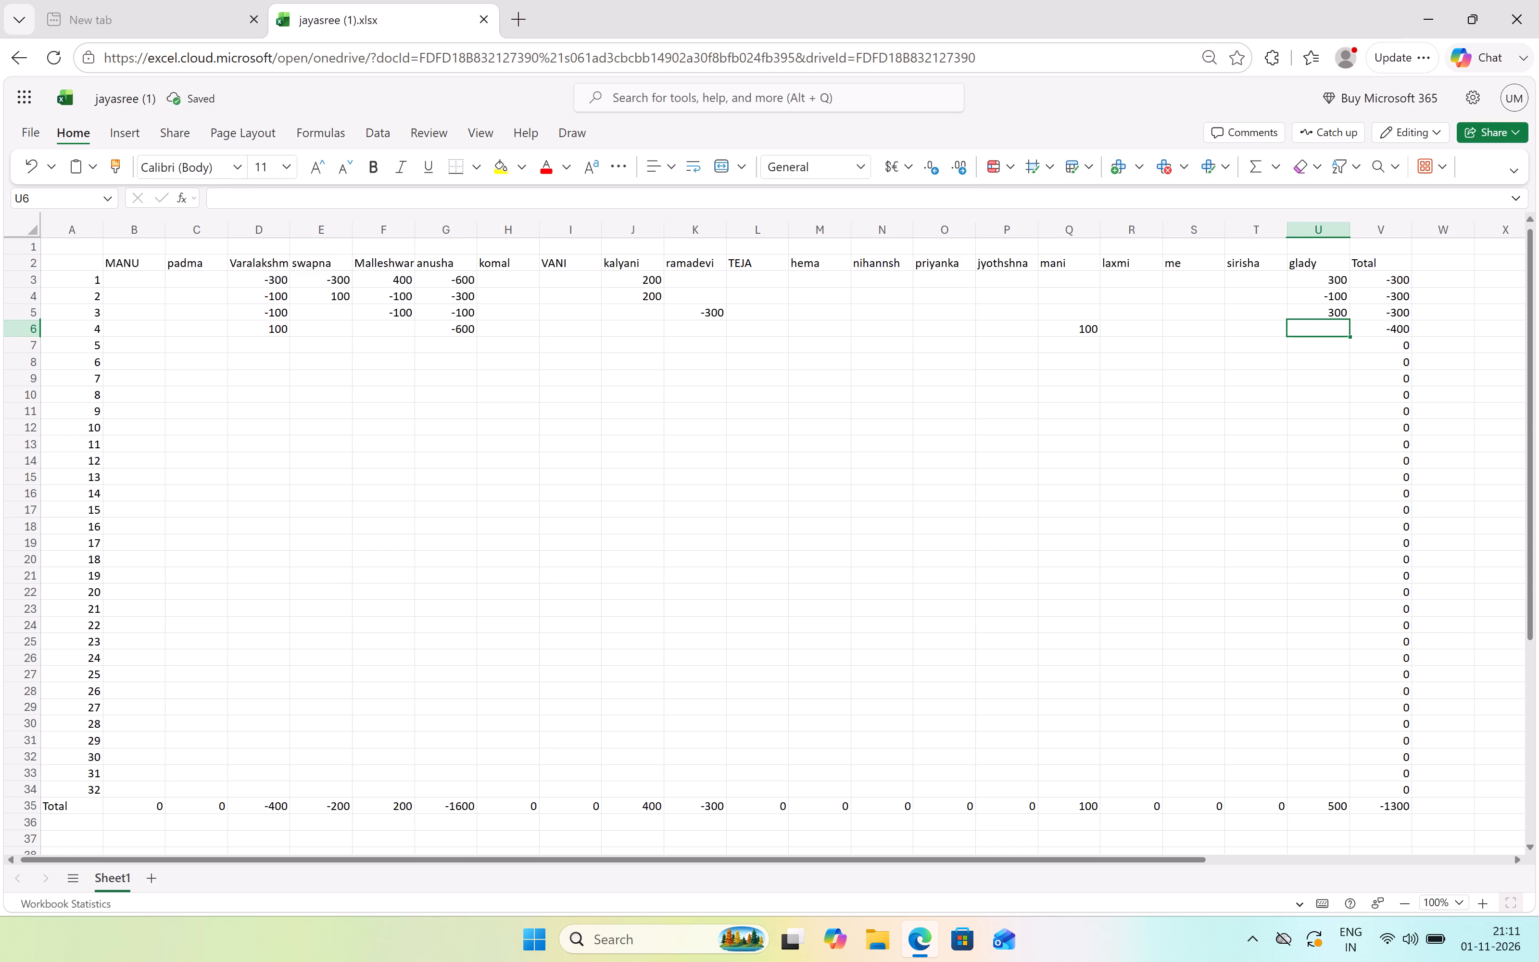
pyautogui.write('400')
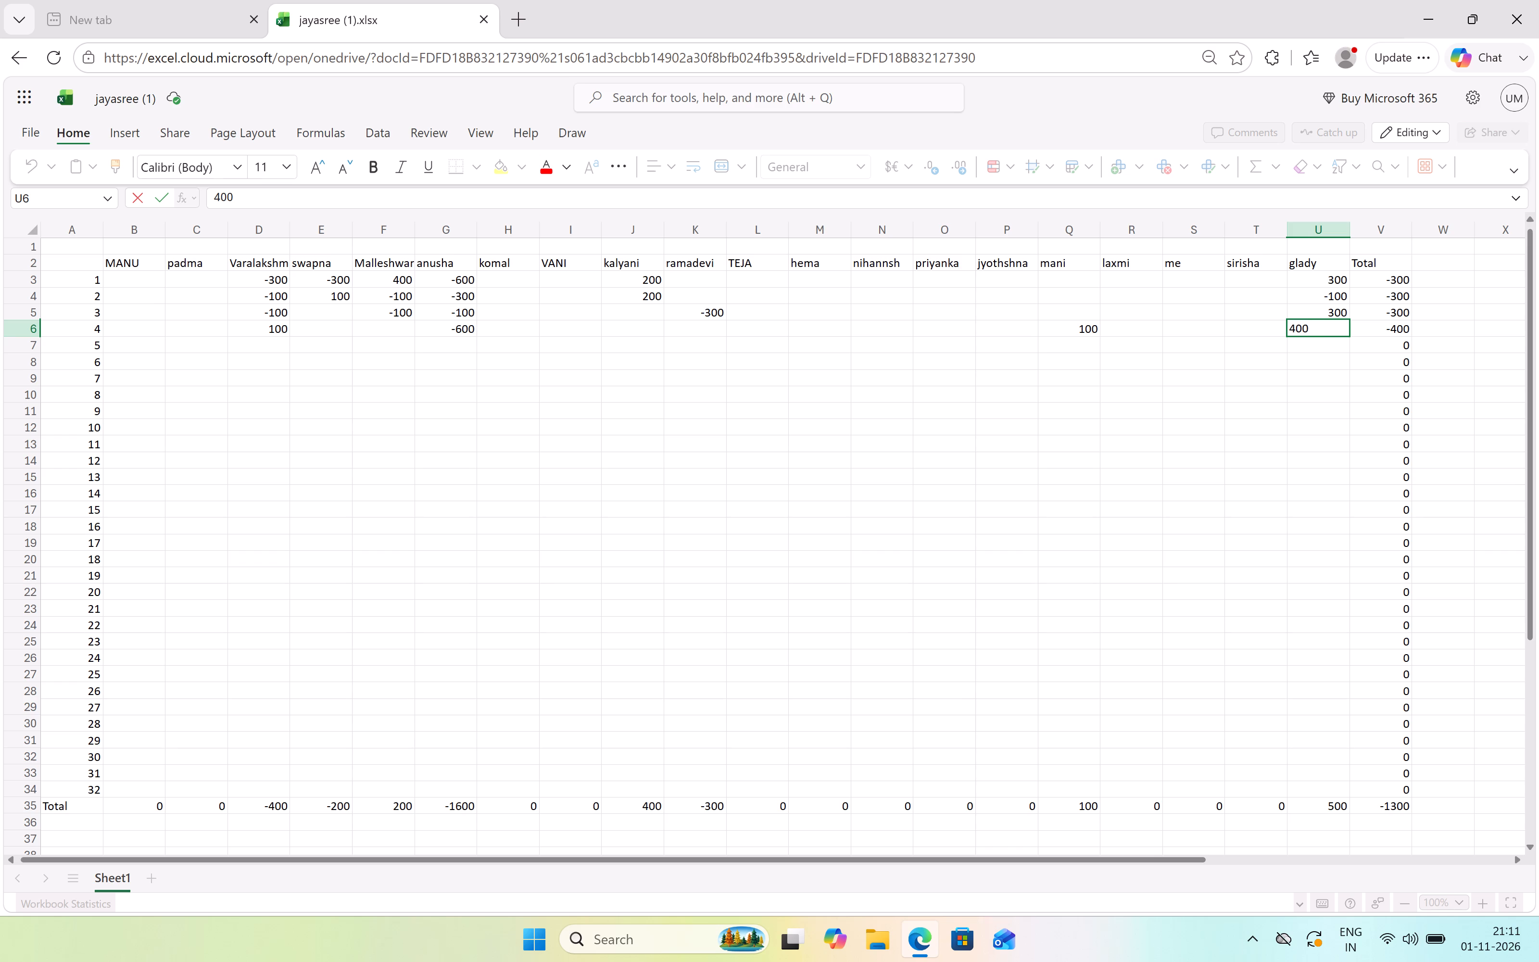
pyautogui.press('Left')
# Enter -300 under swapna in the row numbered 4 (E6).
pyautogui.press('Left')
pyautogui.press('Left')
pyautogui.press('Left')
pyautogui.press('Left')
pyautogui.press('Left')
pyautogui.press('Left')
pyautogui.press('Left')
pyautogui.press('Left')
pyautogui.press('Left')
pyautogui.press('Left')
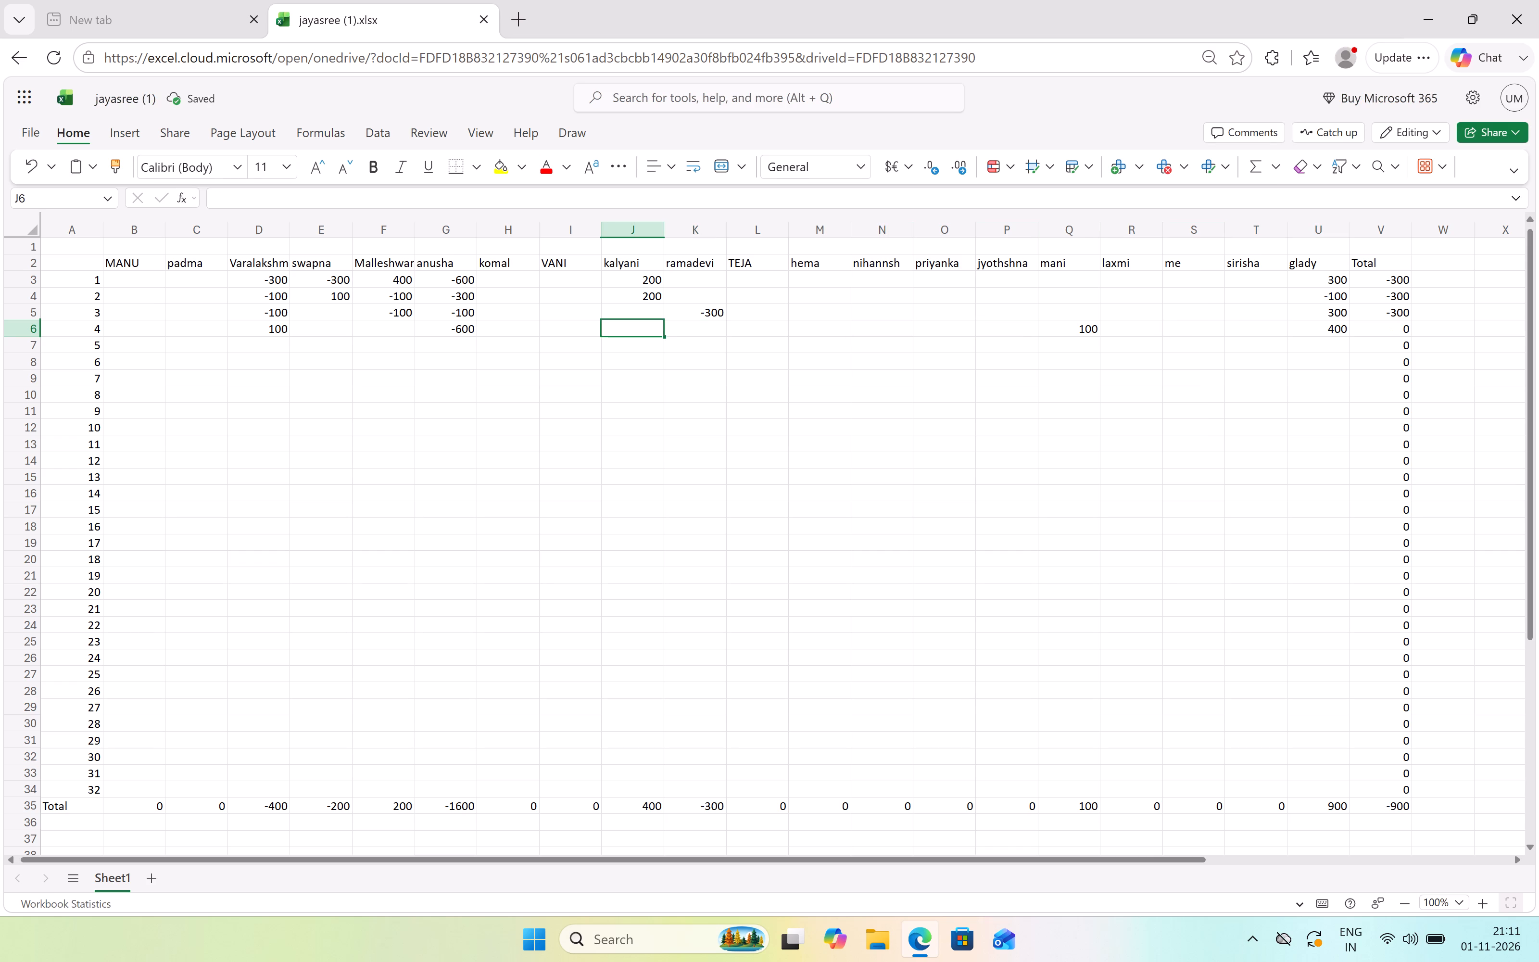
pyautogui.press('Left')
pyautogui.press('Left')
pyautogui.press('Left')
pyautogui.press('Left')
pyautogui.press('Left')
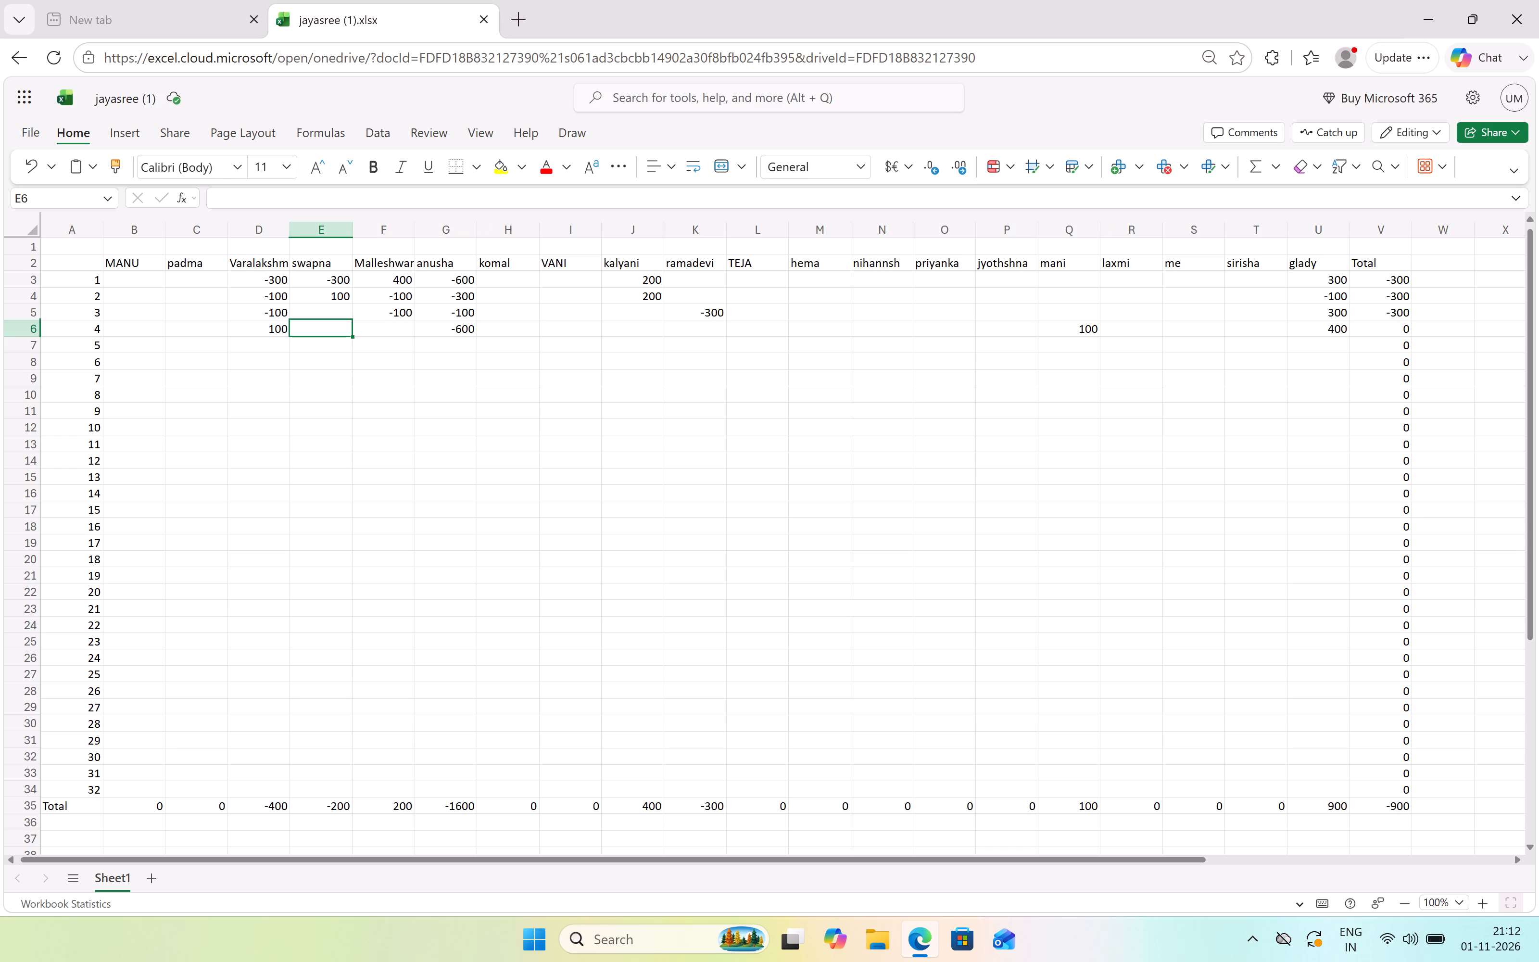
pyautogui.write('-300')
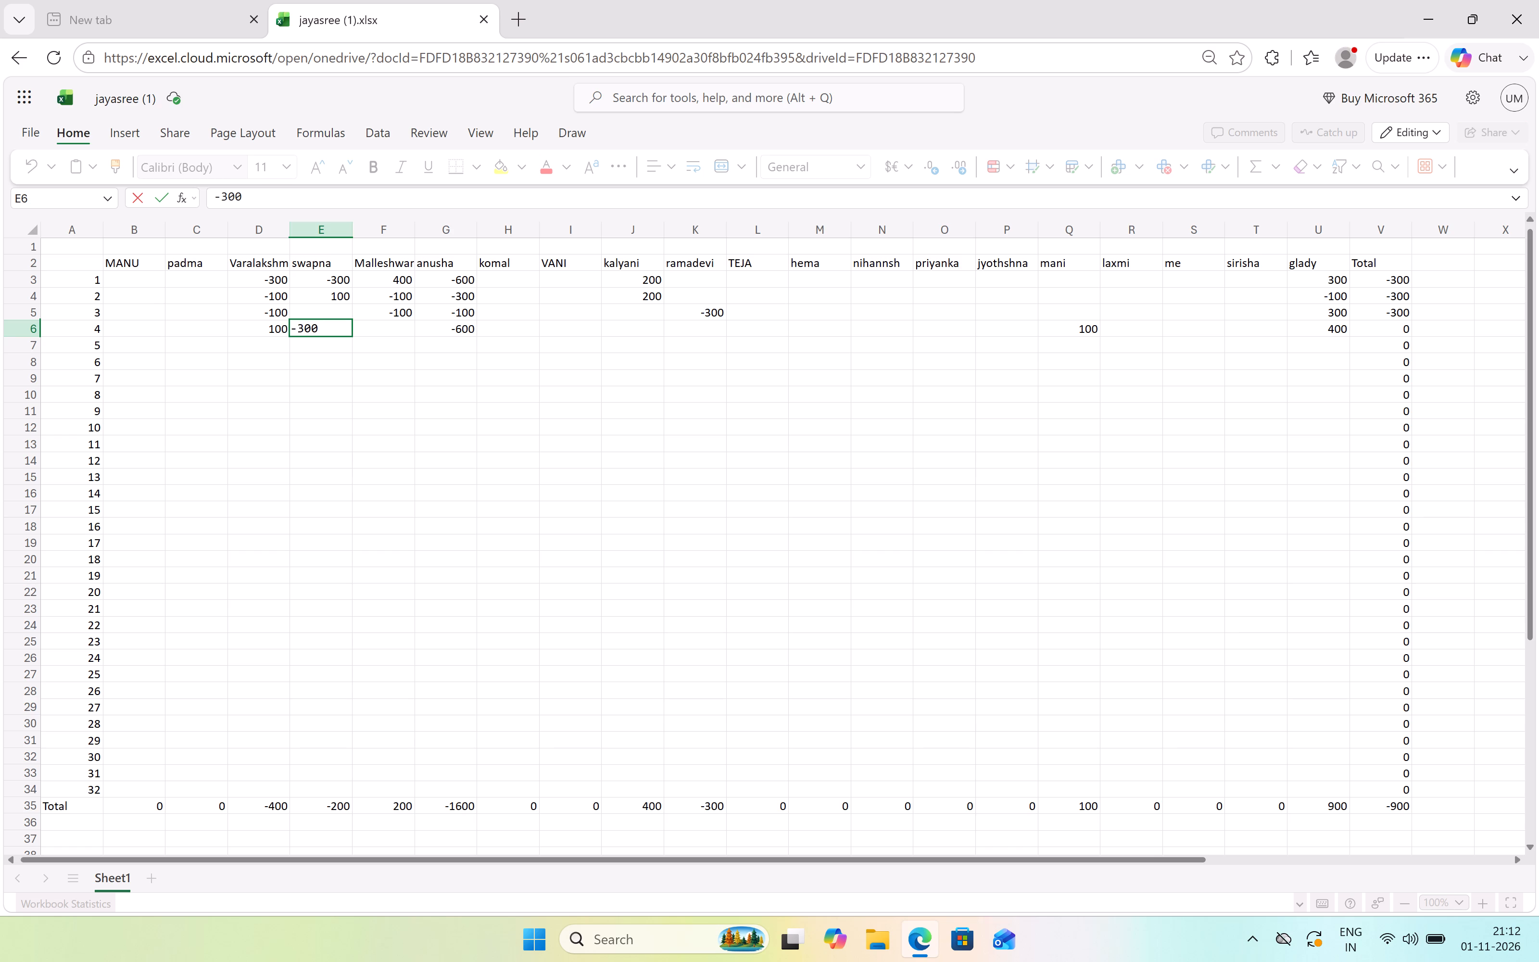
pyautogui.press('Down')
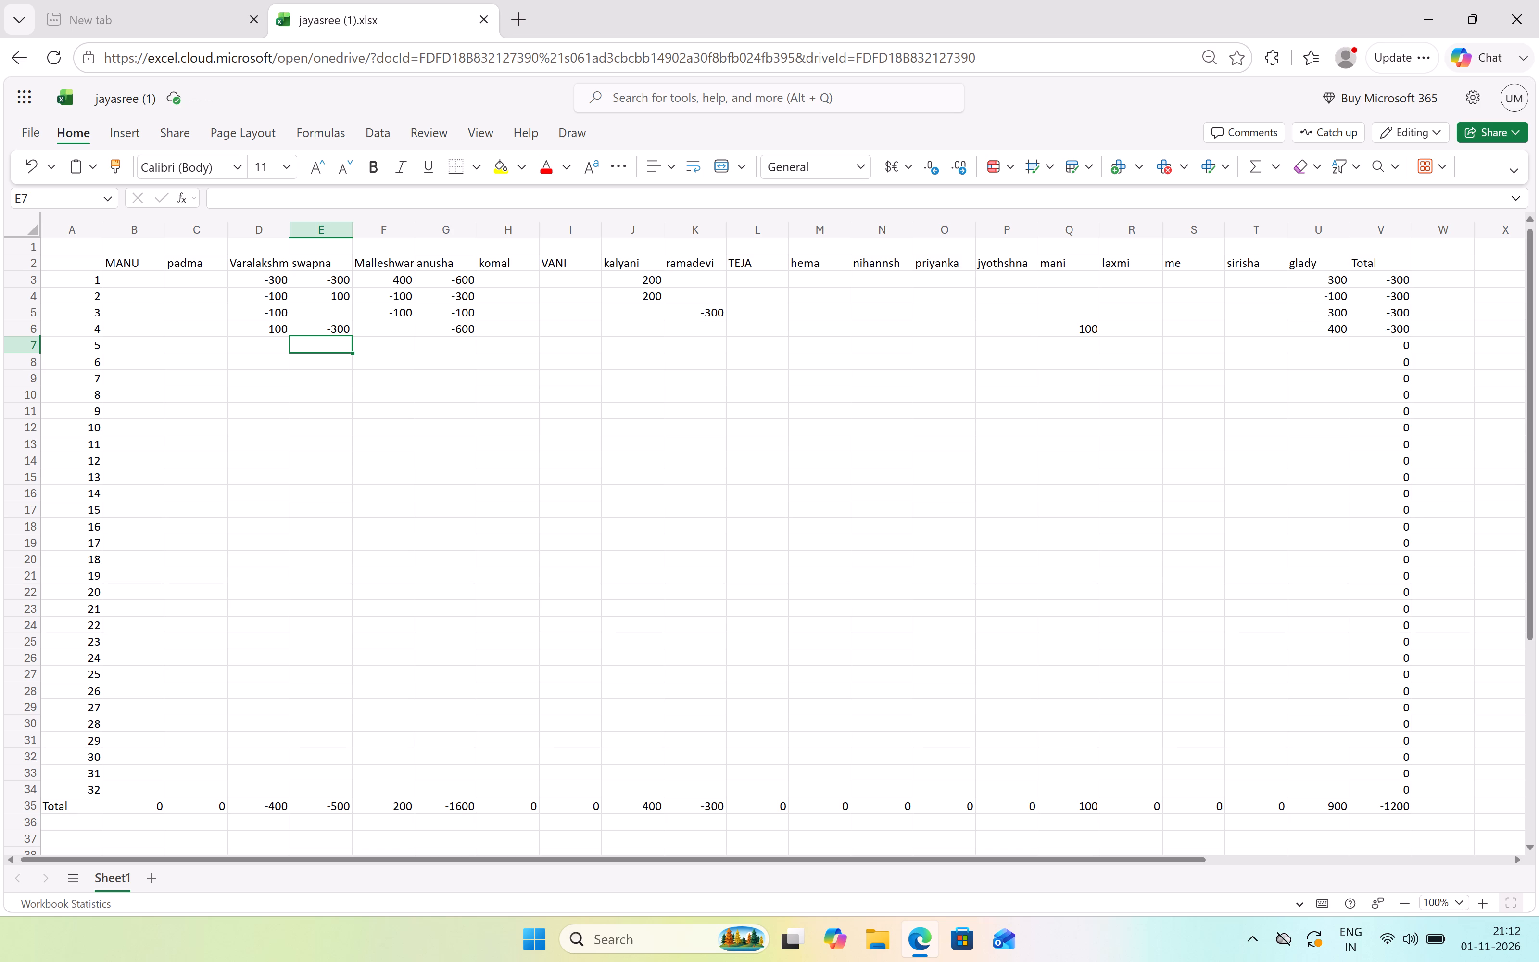
# Enter -600 under Malleshwar in the row numbered 5 (F7).
pyautogui.press('Left')
pyautogui.press('Right')
pyautogui.press('Right')
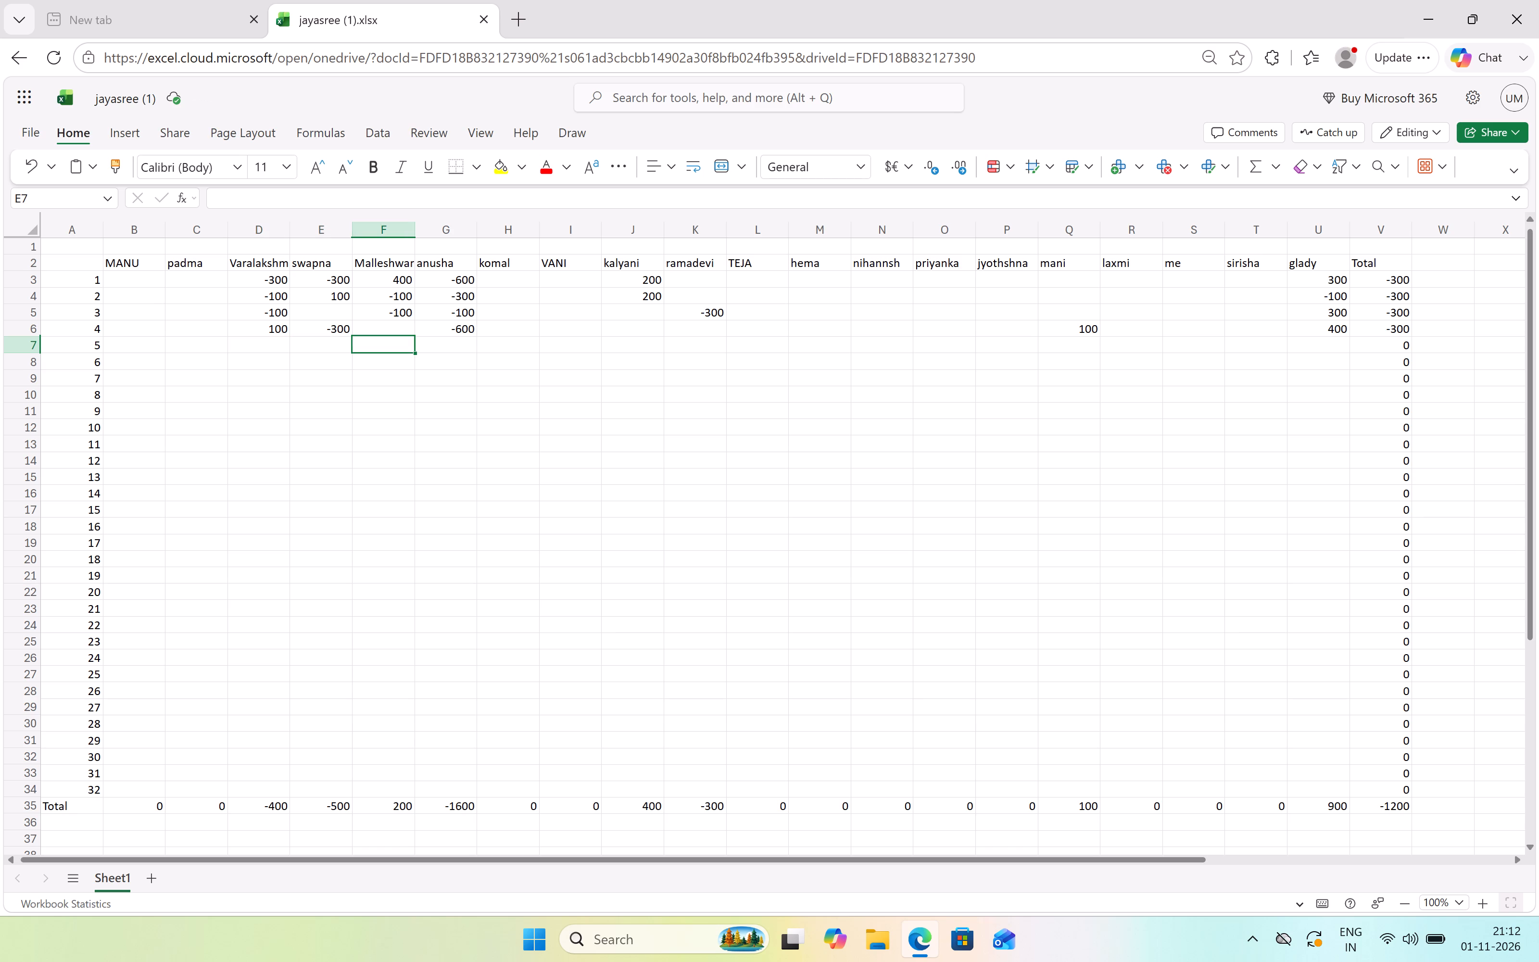
pyautogui.write('-600')
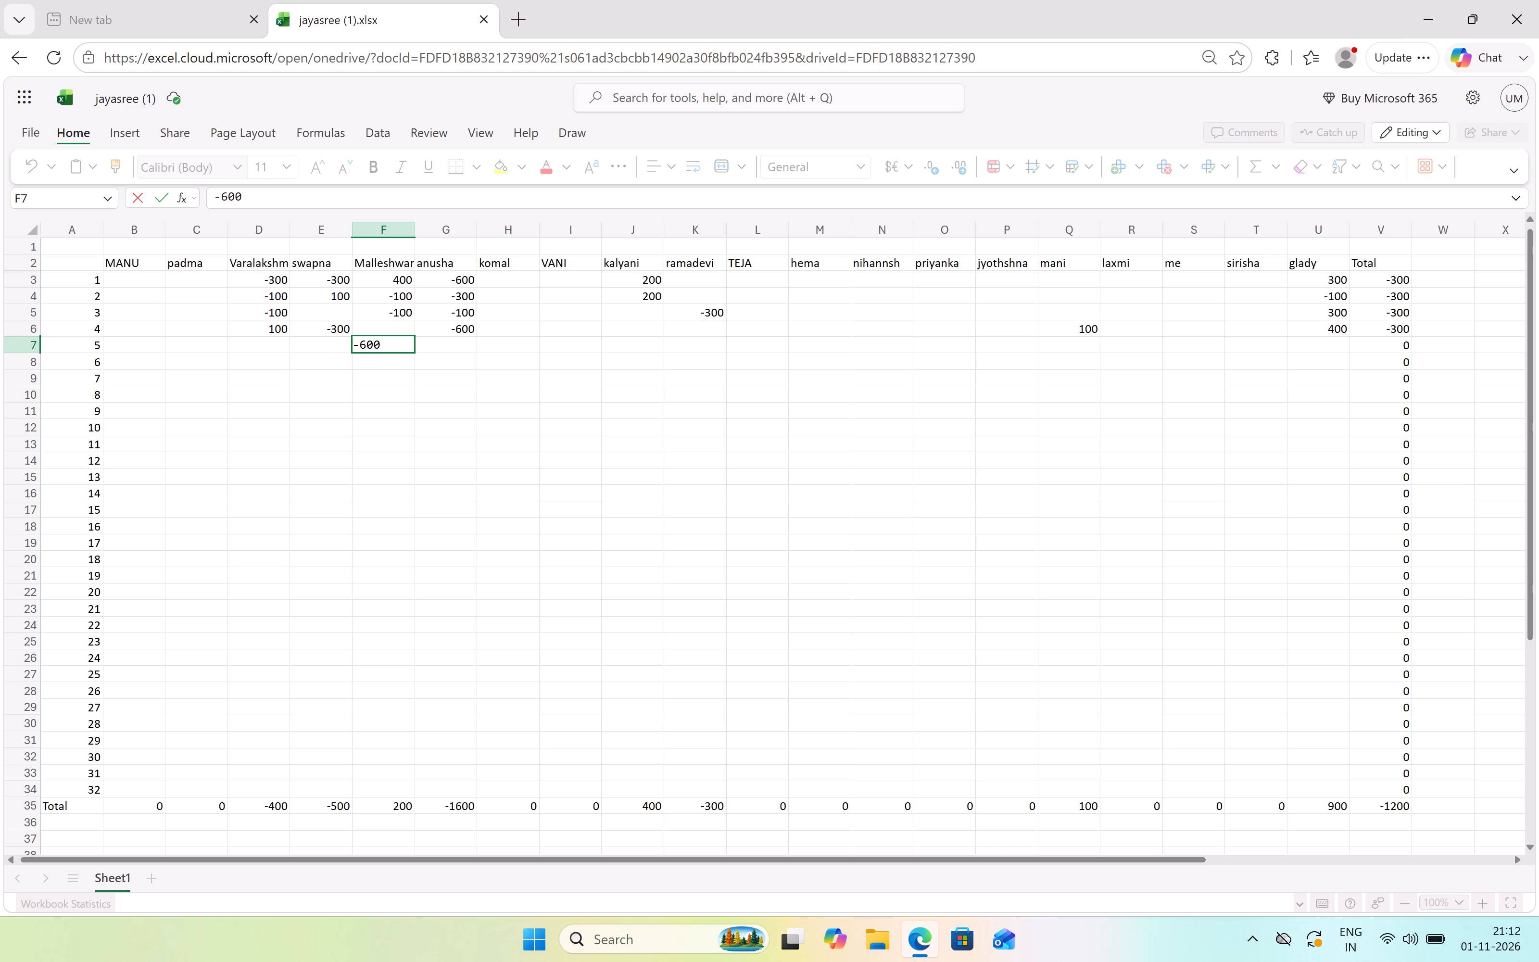
pyautogui.press('Right')
# Enter 100 under kalyani in the row numbered 5 (J7).
pyautogui.press('Right')
pyautogui.press('Right')
pyautogui.press('Right')
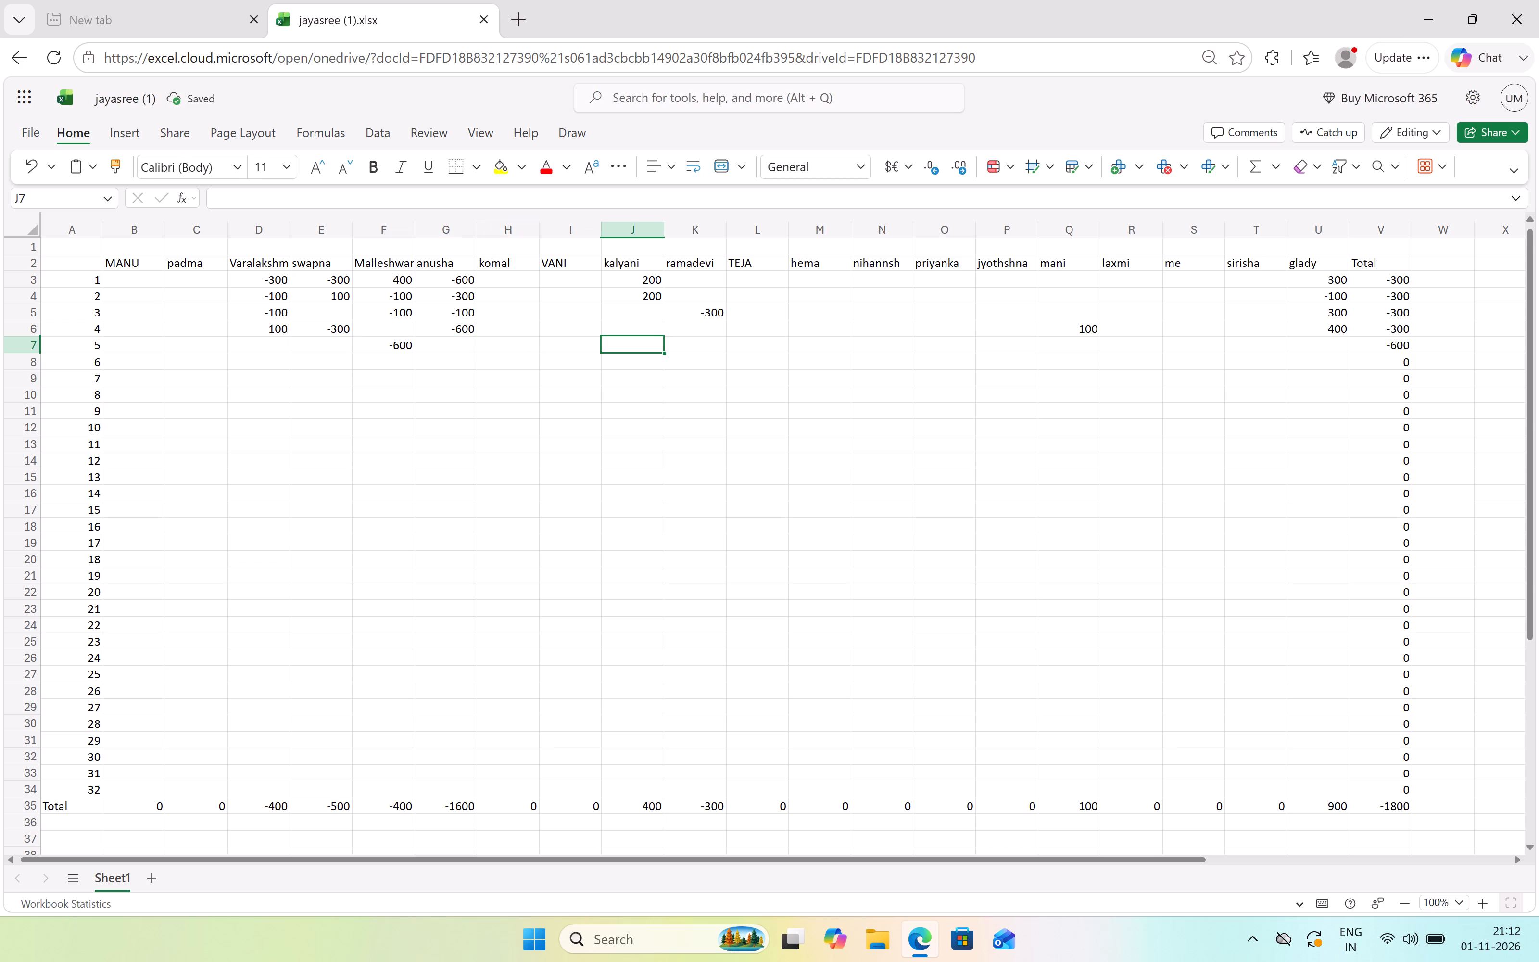
pyautogui.write('100')
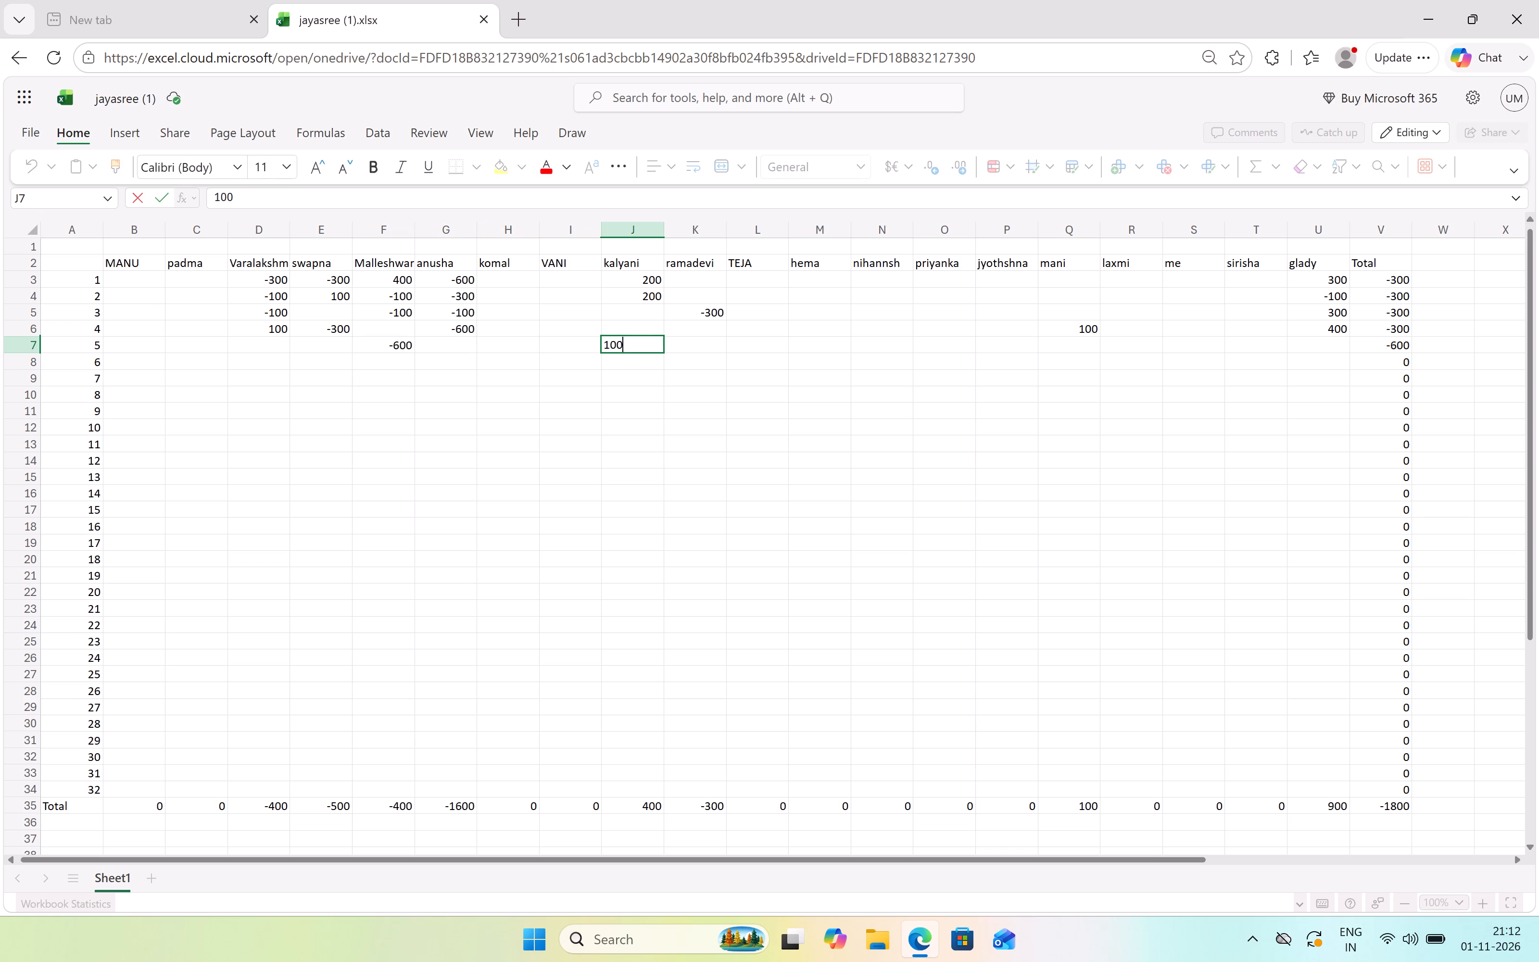
pyautogui.press('Right')
# Enter -300 under glady in the row numbered 5 (U7).
pyautogui.press('Right')
pyautogui.press('Right')
pyautogui.press('Right')
pyautogui.press('Right')
pyautogui.press('Right')
pyautogui.press('Right')
pyautogui.press('Right')
pyautogui.press('Right')
pyautogui.press('Right')
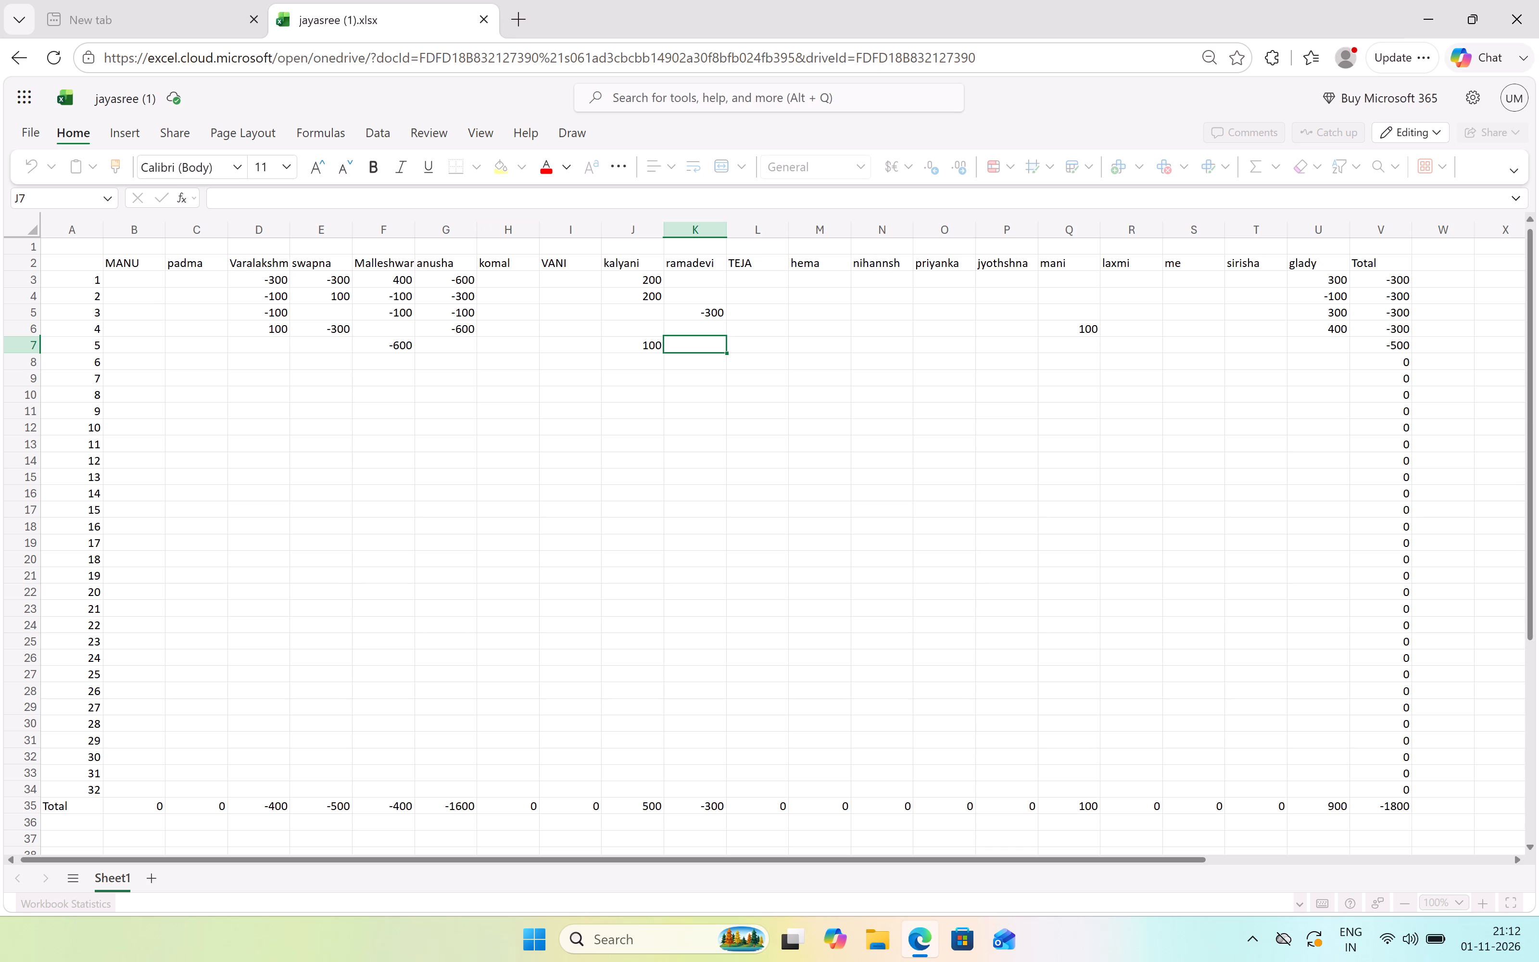
pyautogui.press('Right')
pyautogui.write('-3')
pyautogui.write('00')
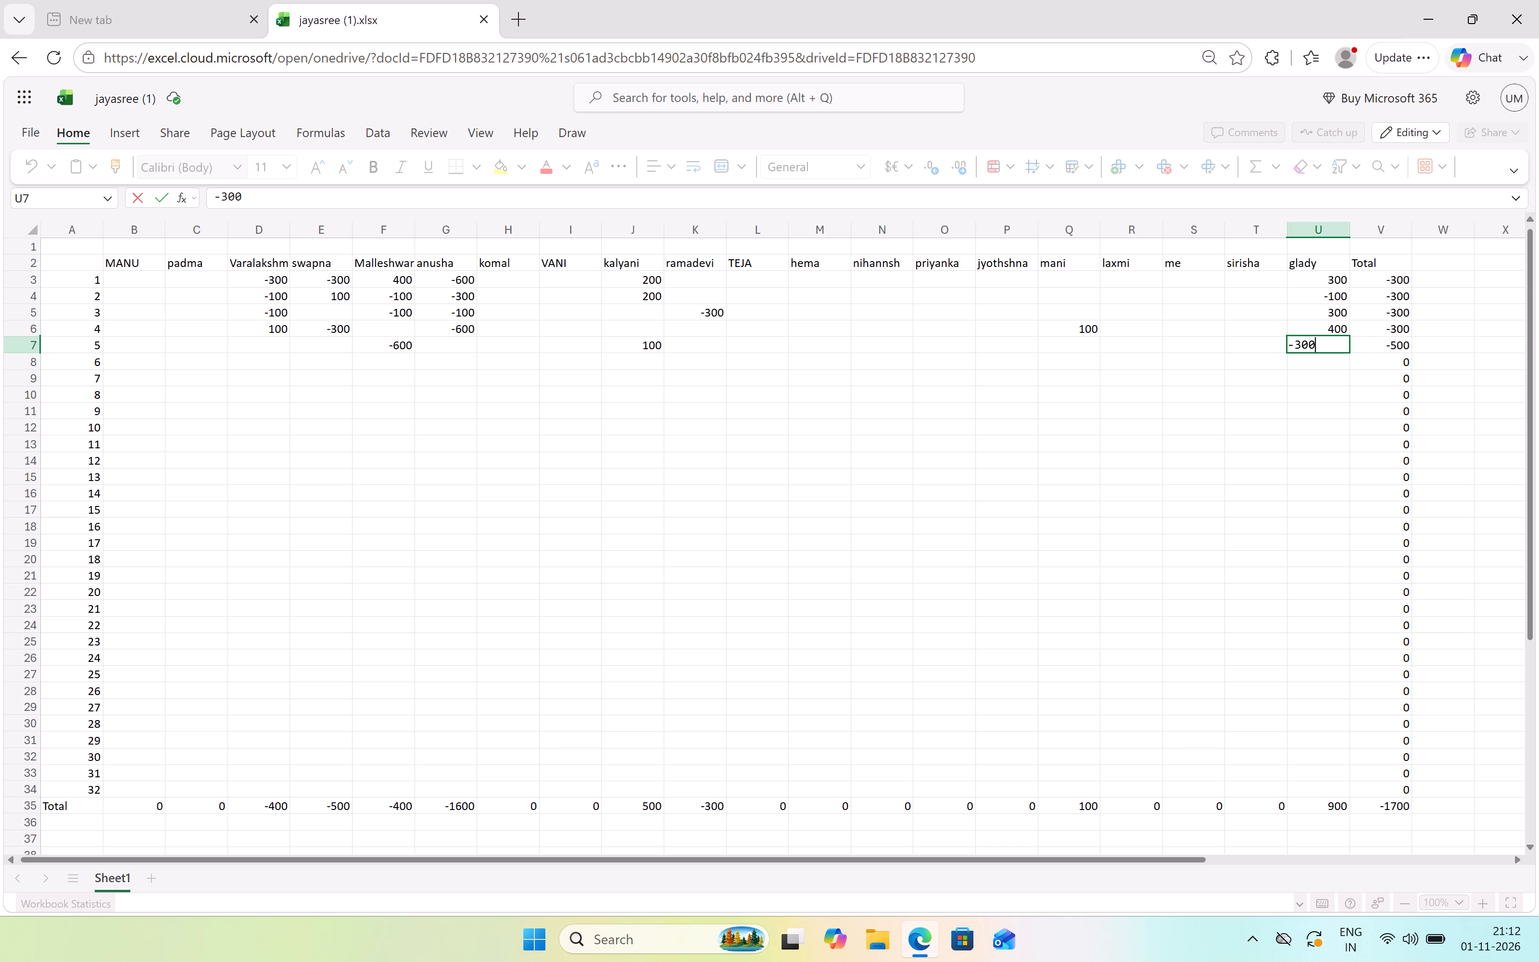
pyautogui.press('Down')
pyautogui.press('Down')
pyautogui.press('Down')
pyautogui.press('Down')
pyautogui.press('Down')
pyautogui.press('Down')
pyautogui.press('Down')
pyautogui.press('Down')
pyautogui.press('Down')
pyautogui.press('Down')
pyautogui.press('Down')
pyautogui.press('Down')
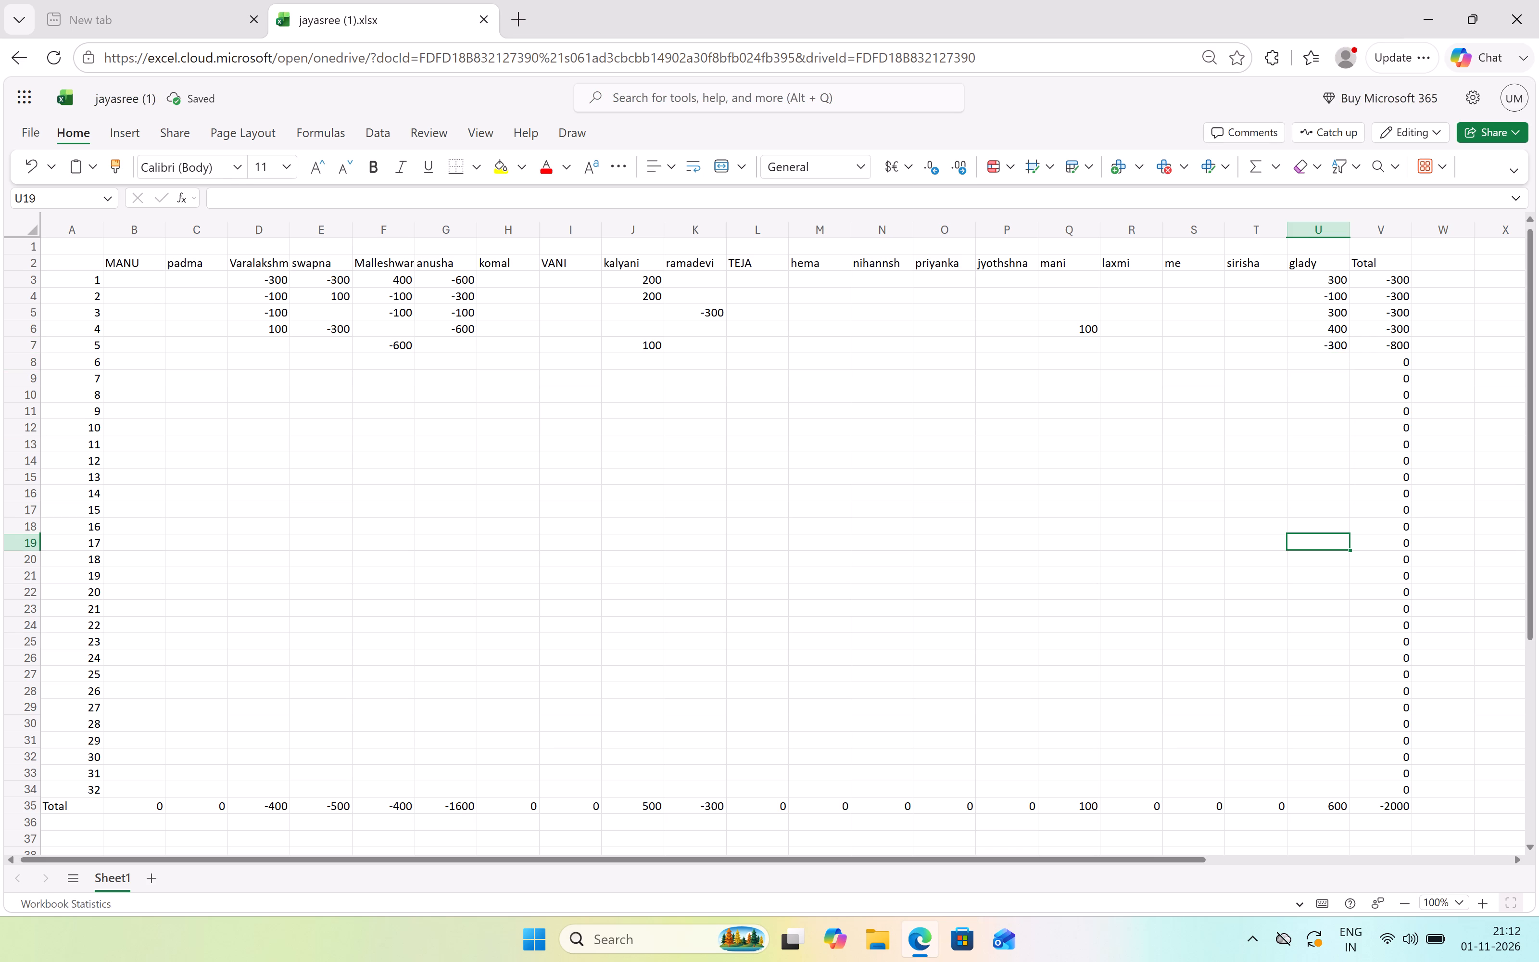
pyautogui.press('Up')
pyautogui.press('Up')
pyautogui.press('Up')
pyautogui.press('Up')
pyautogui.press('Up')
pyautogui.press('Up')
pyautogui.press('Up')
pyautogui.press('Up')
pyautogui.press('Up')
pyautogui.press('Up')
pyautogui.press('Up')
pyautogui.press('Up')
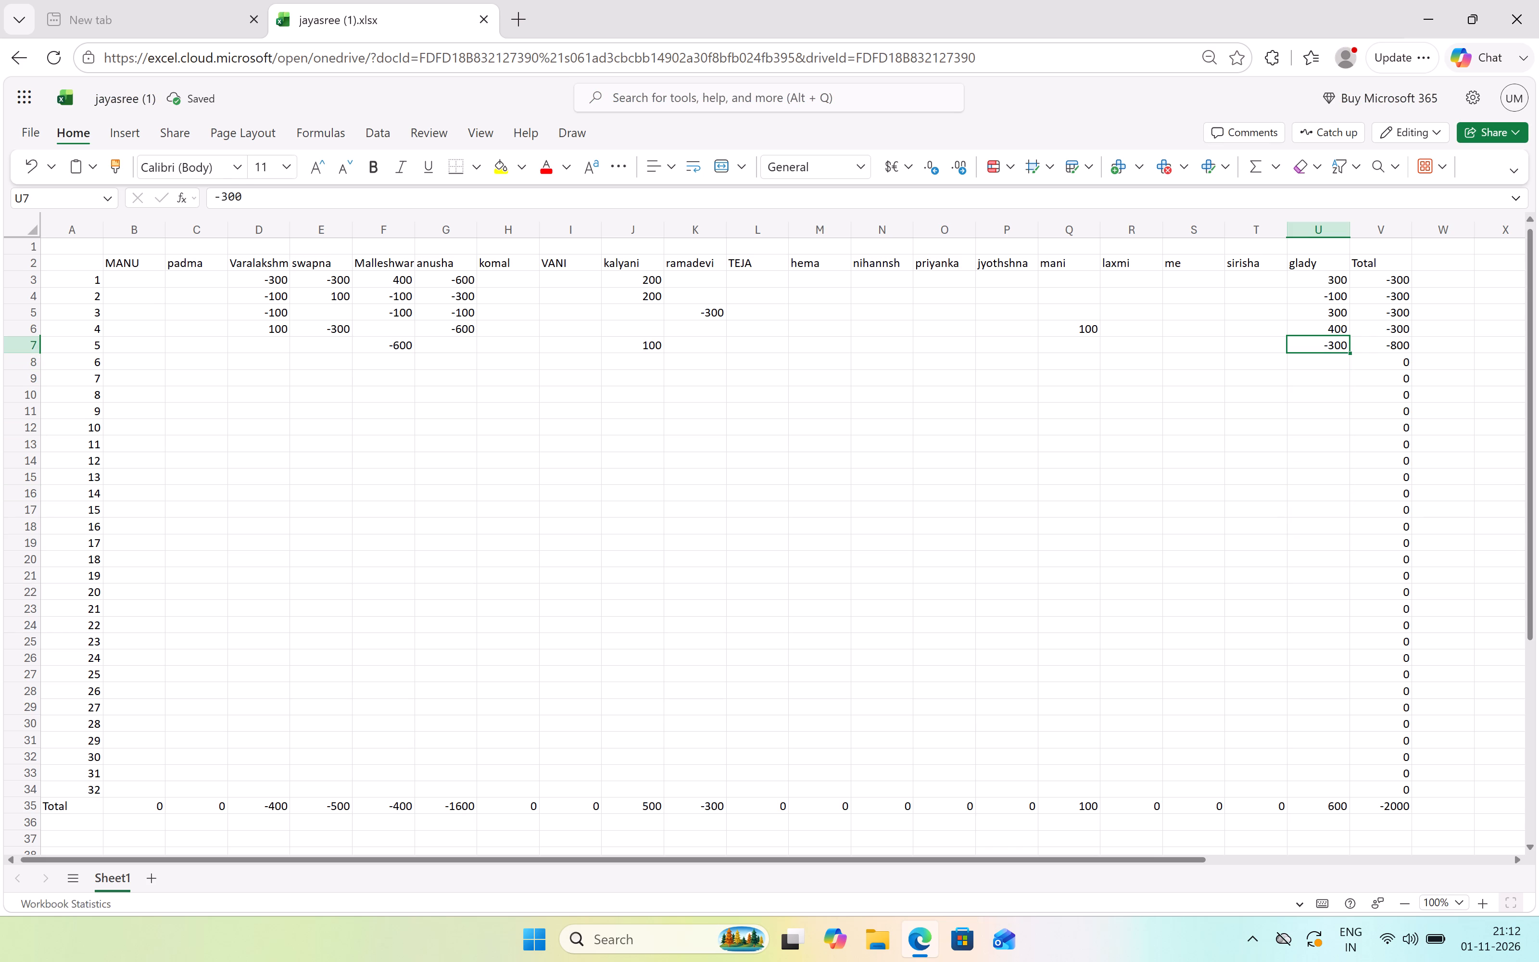
# Enter 200 under swapna in the row numbered 5 (E7).
pyautogui.press('Left')
pyautogui.press('Left')
pyautogui.press('Left')
pyautogui.press('Left')
pyautogui.press('Left')
pyautogui.press('Left')
pyautogui.press('Left')
pyautogui.press('Left')
pyautogui.press('Left')
pyautogui.press('Left')
pyautogui.press('Left')
pyautogui.press('Left')
pyautogui.press('Left')
pyautogui.press('Left')
pyautogui.press('Left')
pyautogui.press('Left')
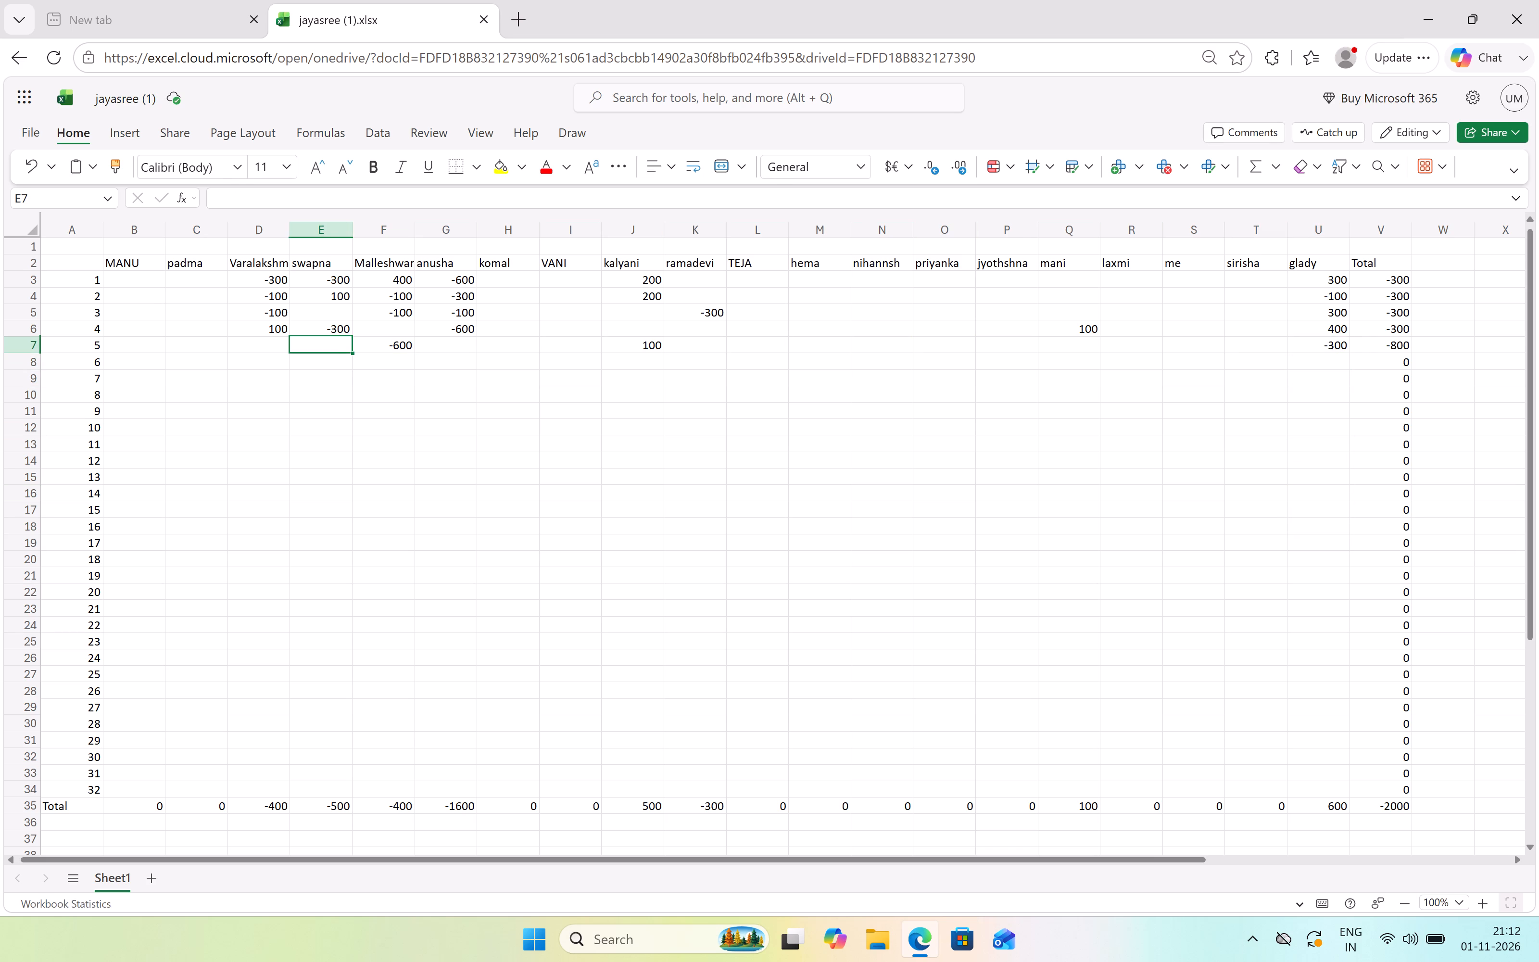
pyautogui.write('200')
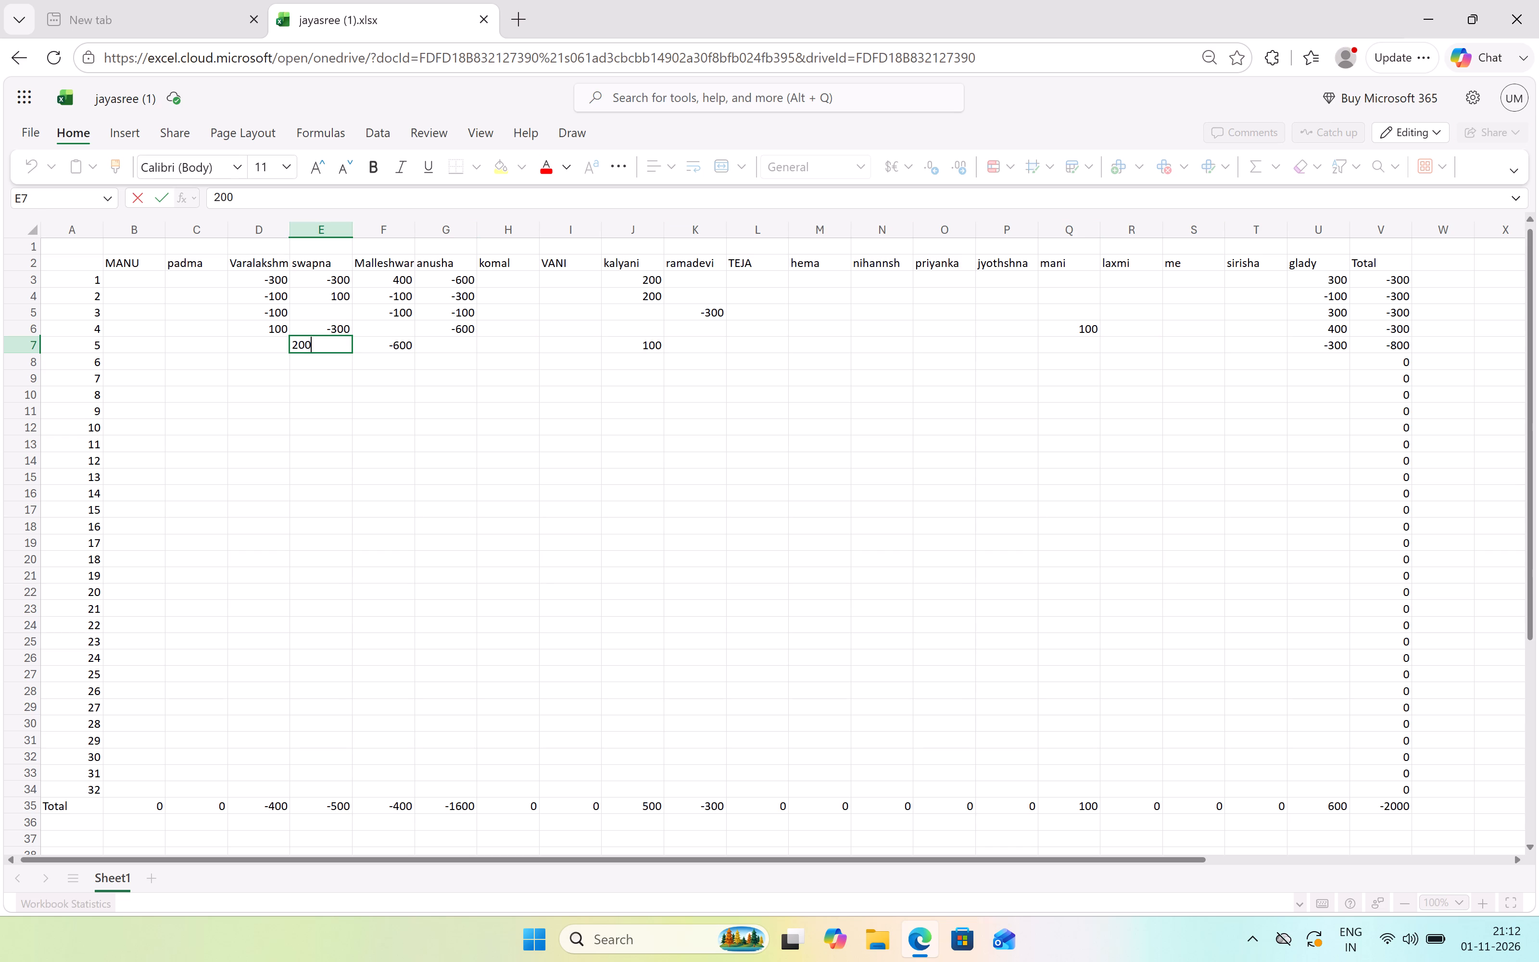
pyautogui.press('Left')
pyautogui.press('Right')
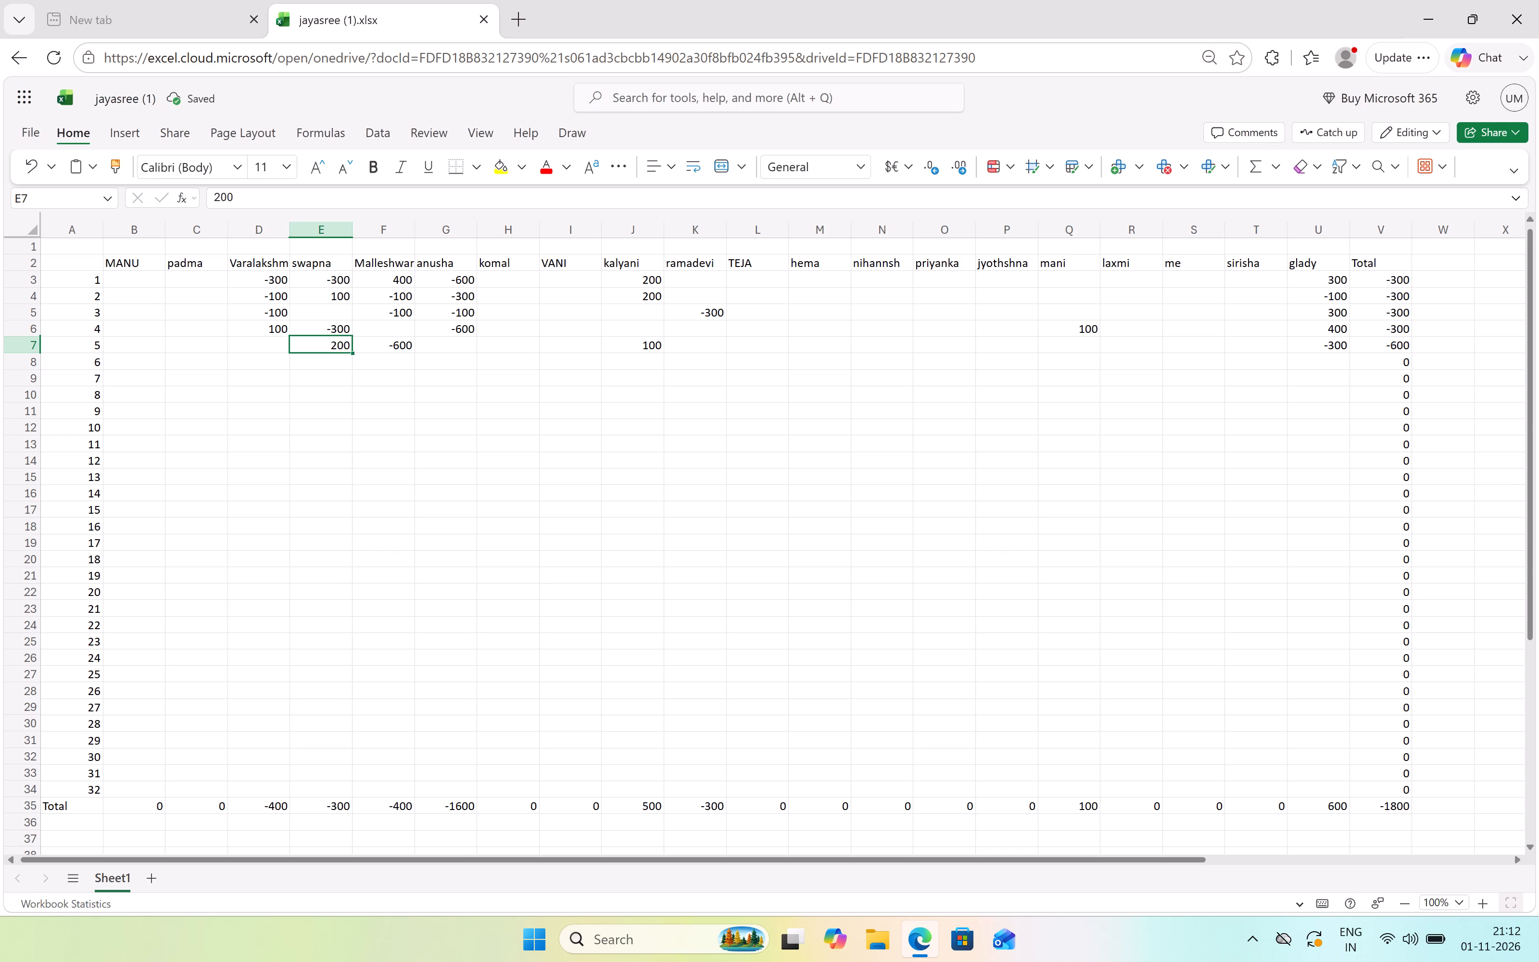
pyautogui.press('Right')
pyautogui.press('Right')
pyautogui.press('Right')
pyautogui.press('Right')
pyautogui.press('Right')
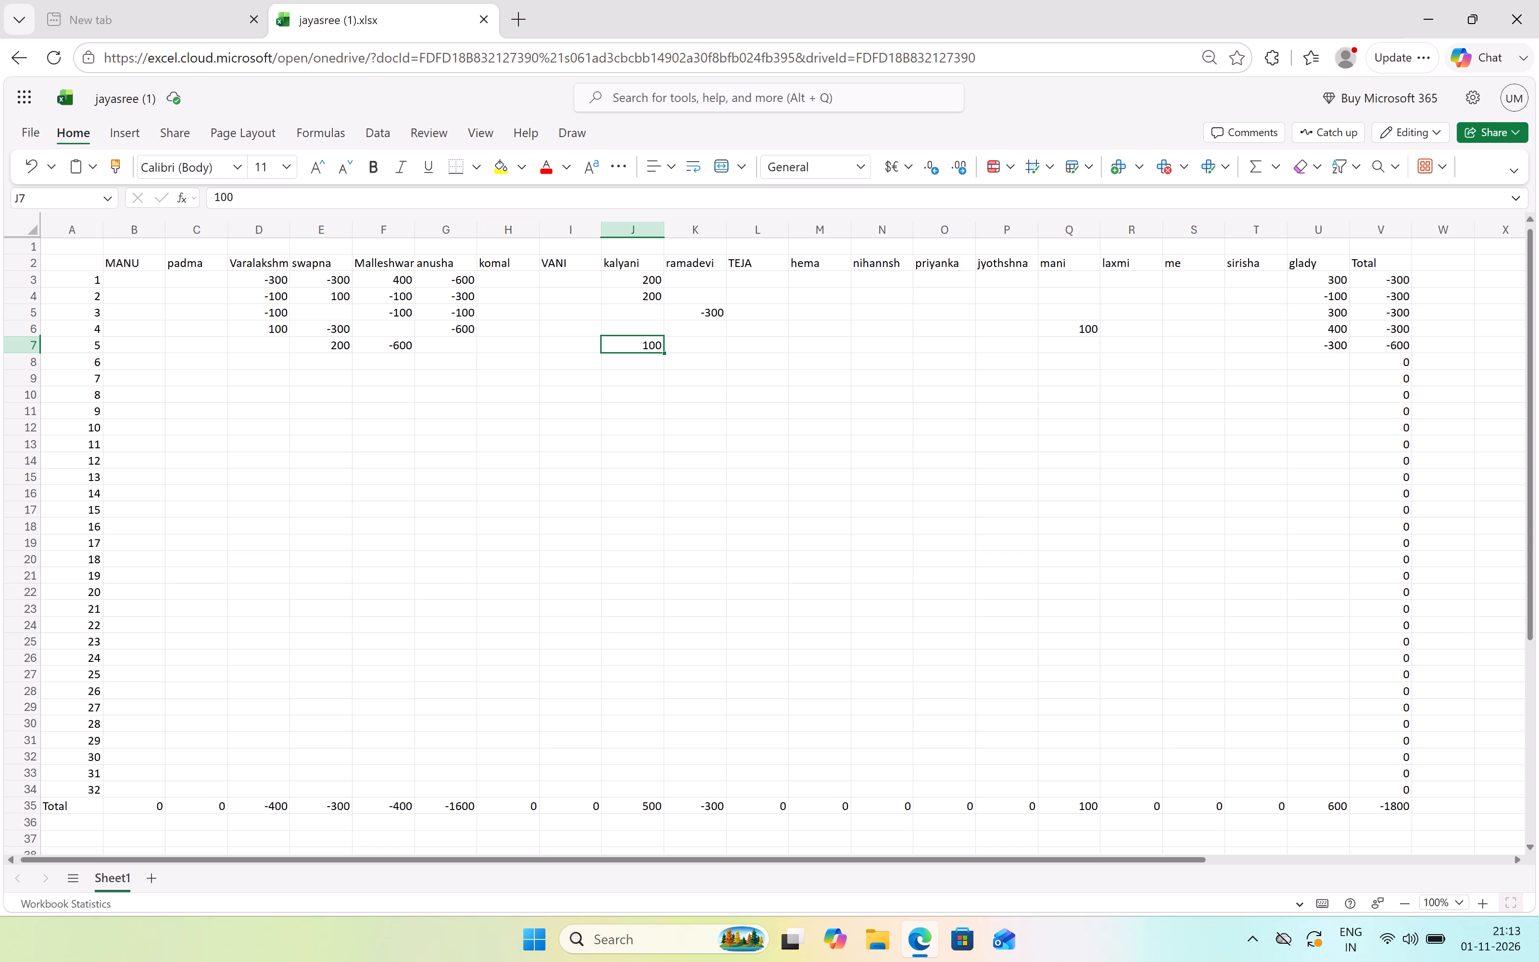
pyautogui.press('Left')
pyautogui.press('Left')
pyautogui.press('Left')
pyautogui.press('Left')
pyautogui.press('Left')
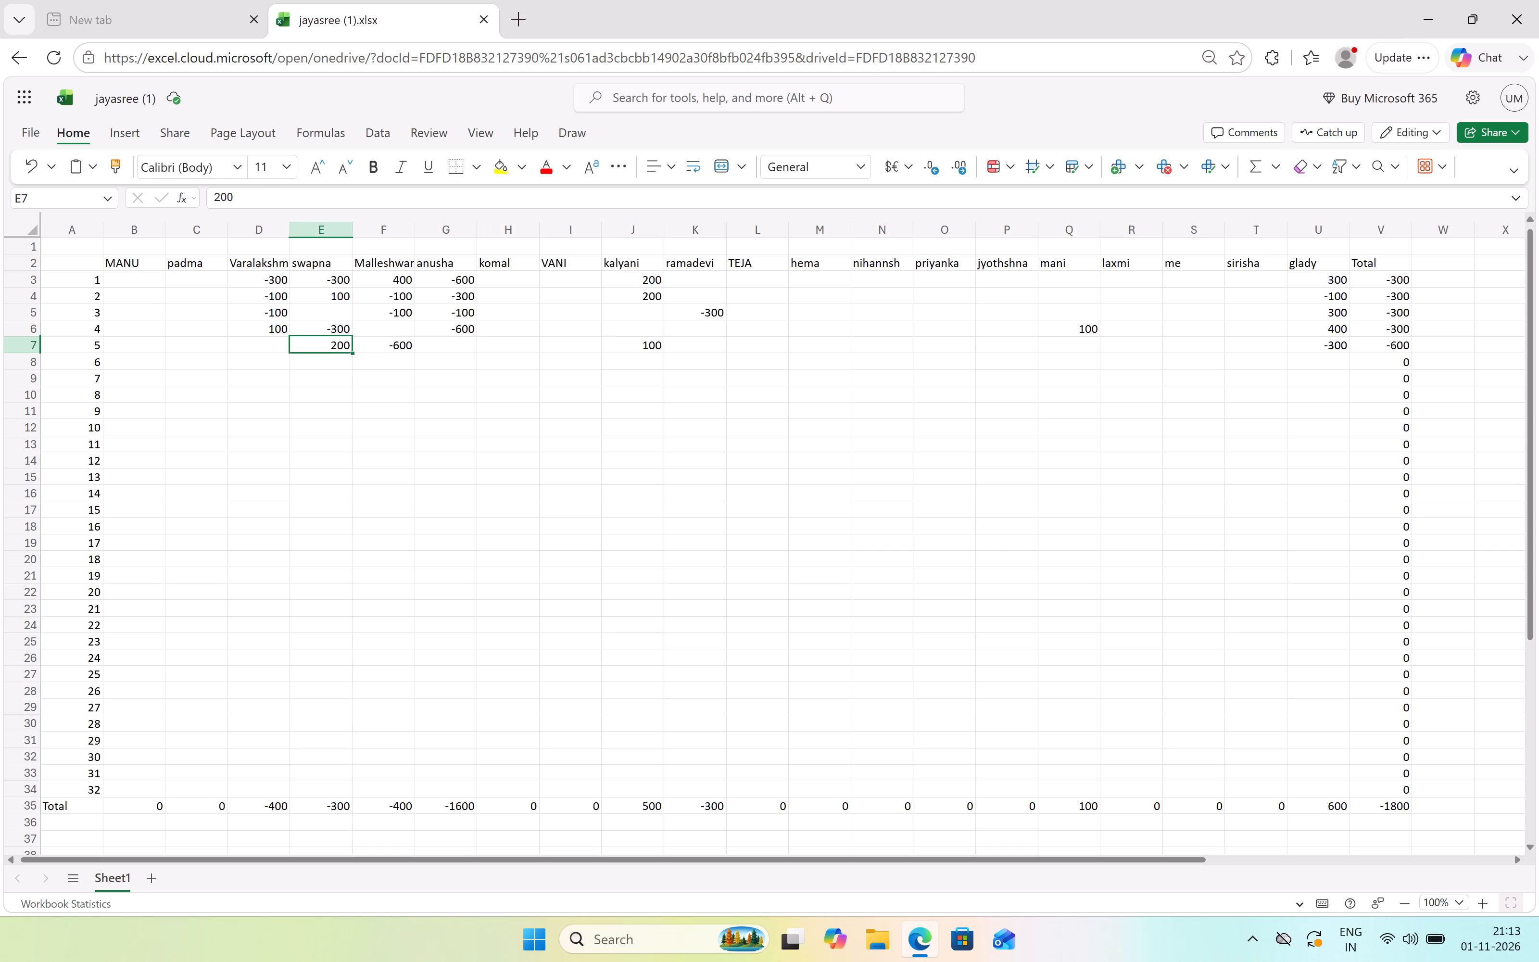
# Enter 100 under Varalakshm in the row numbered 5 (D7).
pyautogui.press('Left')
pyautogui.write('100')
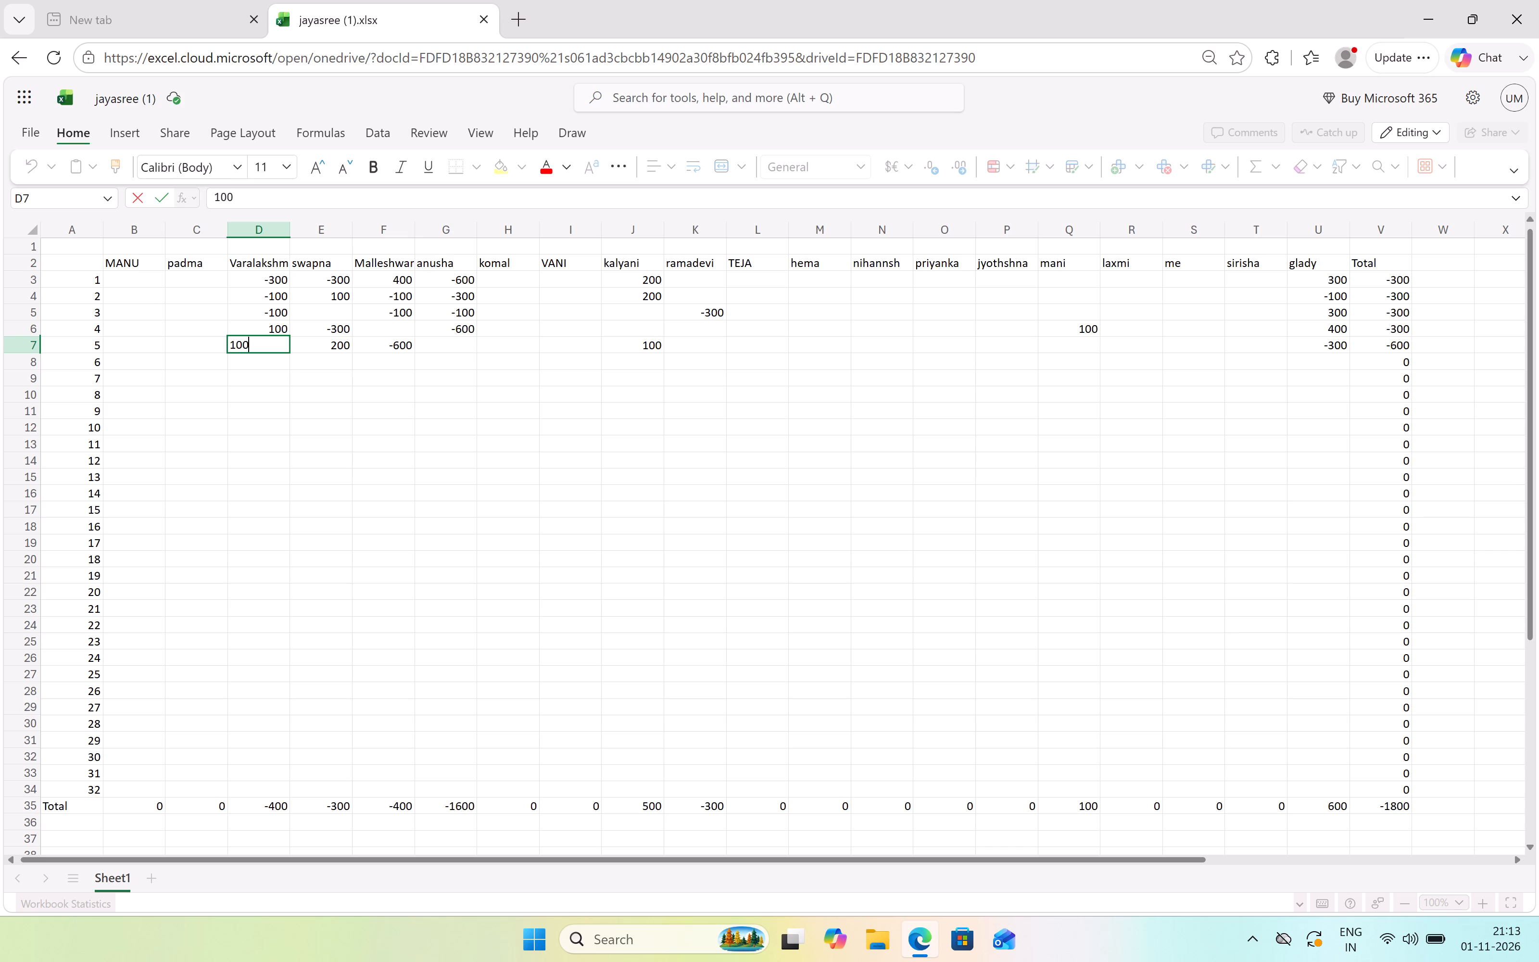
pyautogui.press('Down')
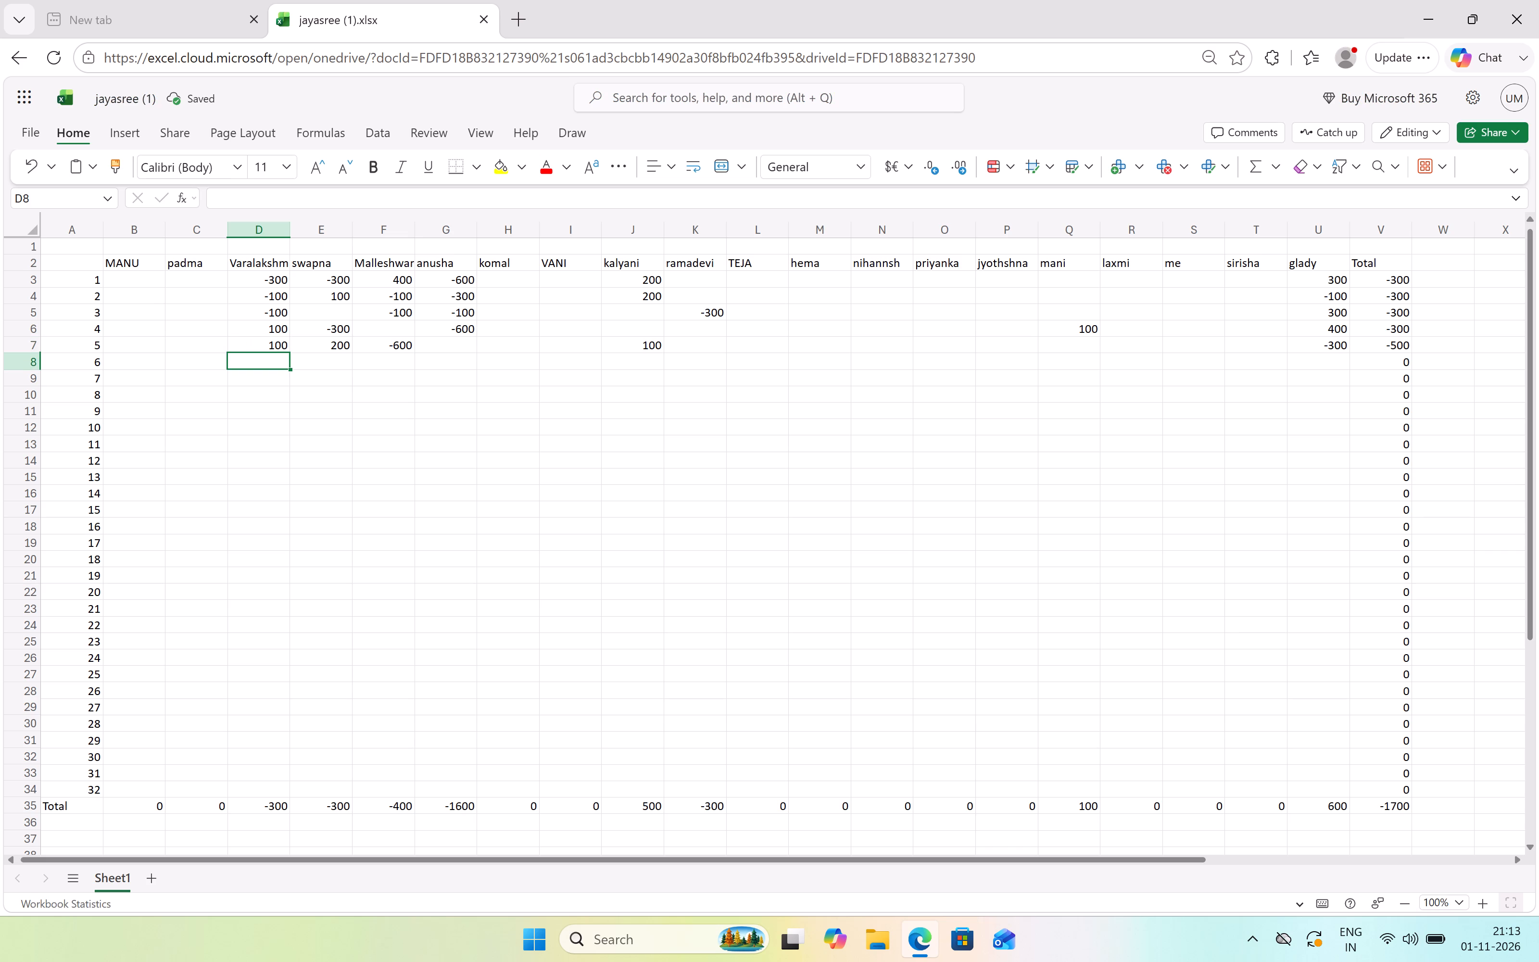
# Replace the Varalakshm amount in the row numbered 5 (D7) with 300.
pyautogui.press('Up')
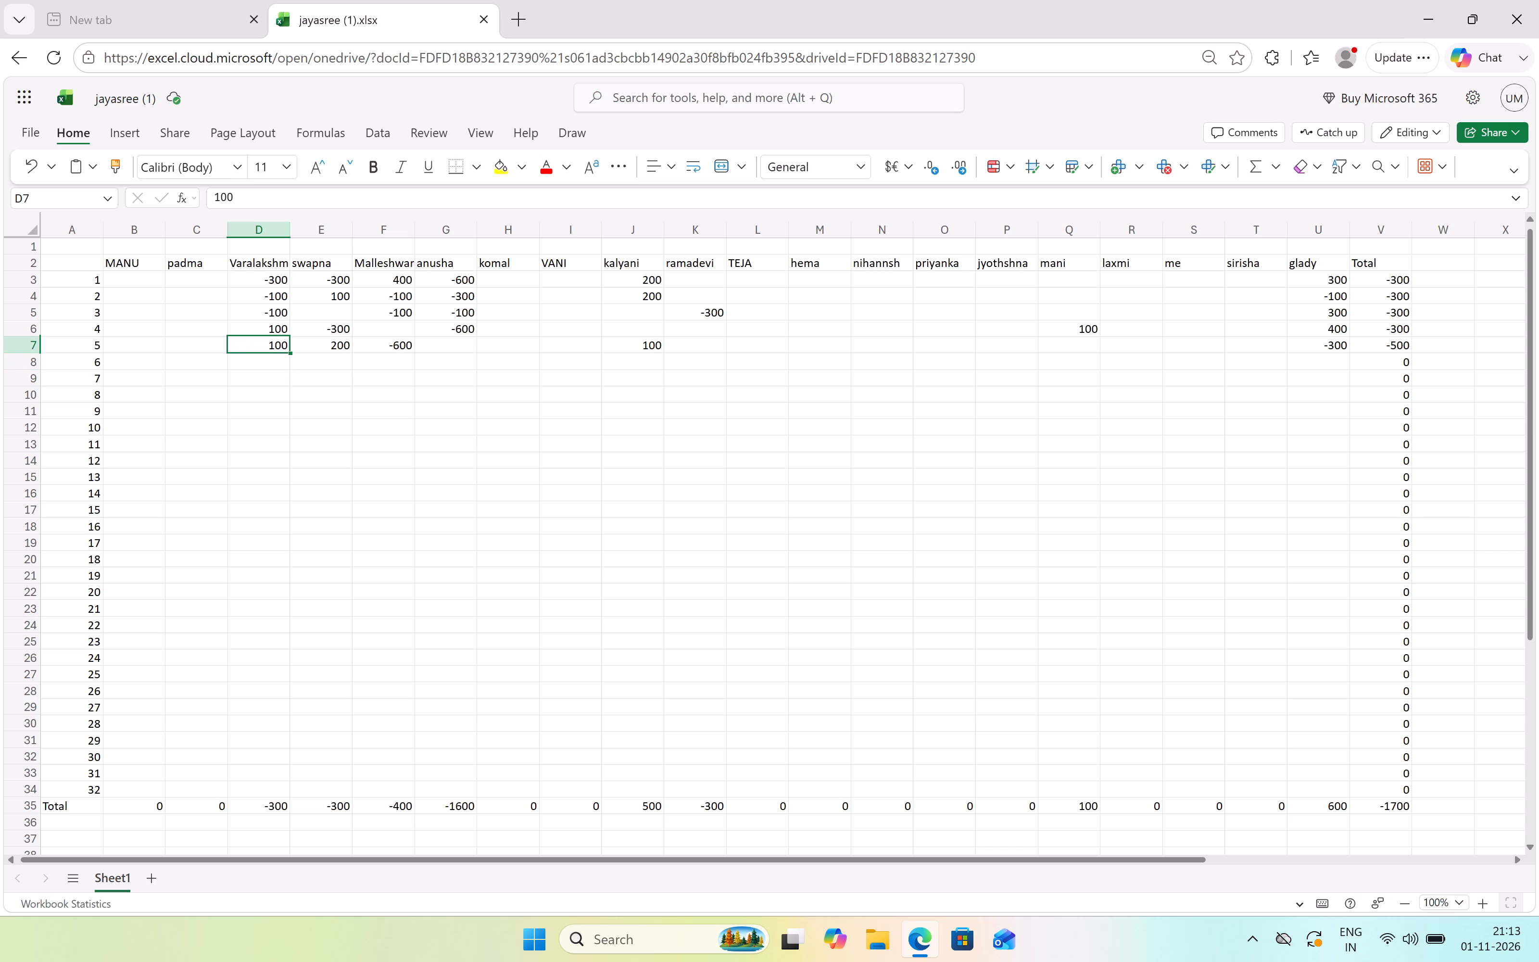
pyautogui.press('BackSpace')
pyautogui.write('300')
pyautogui.press('Down')
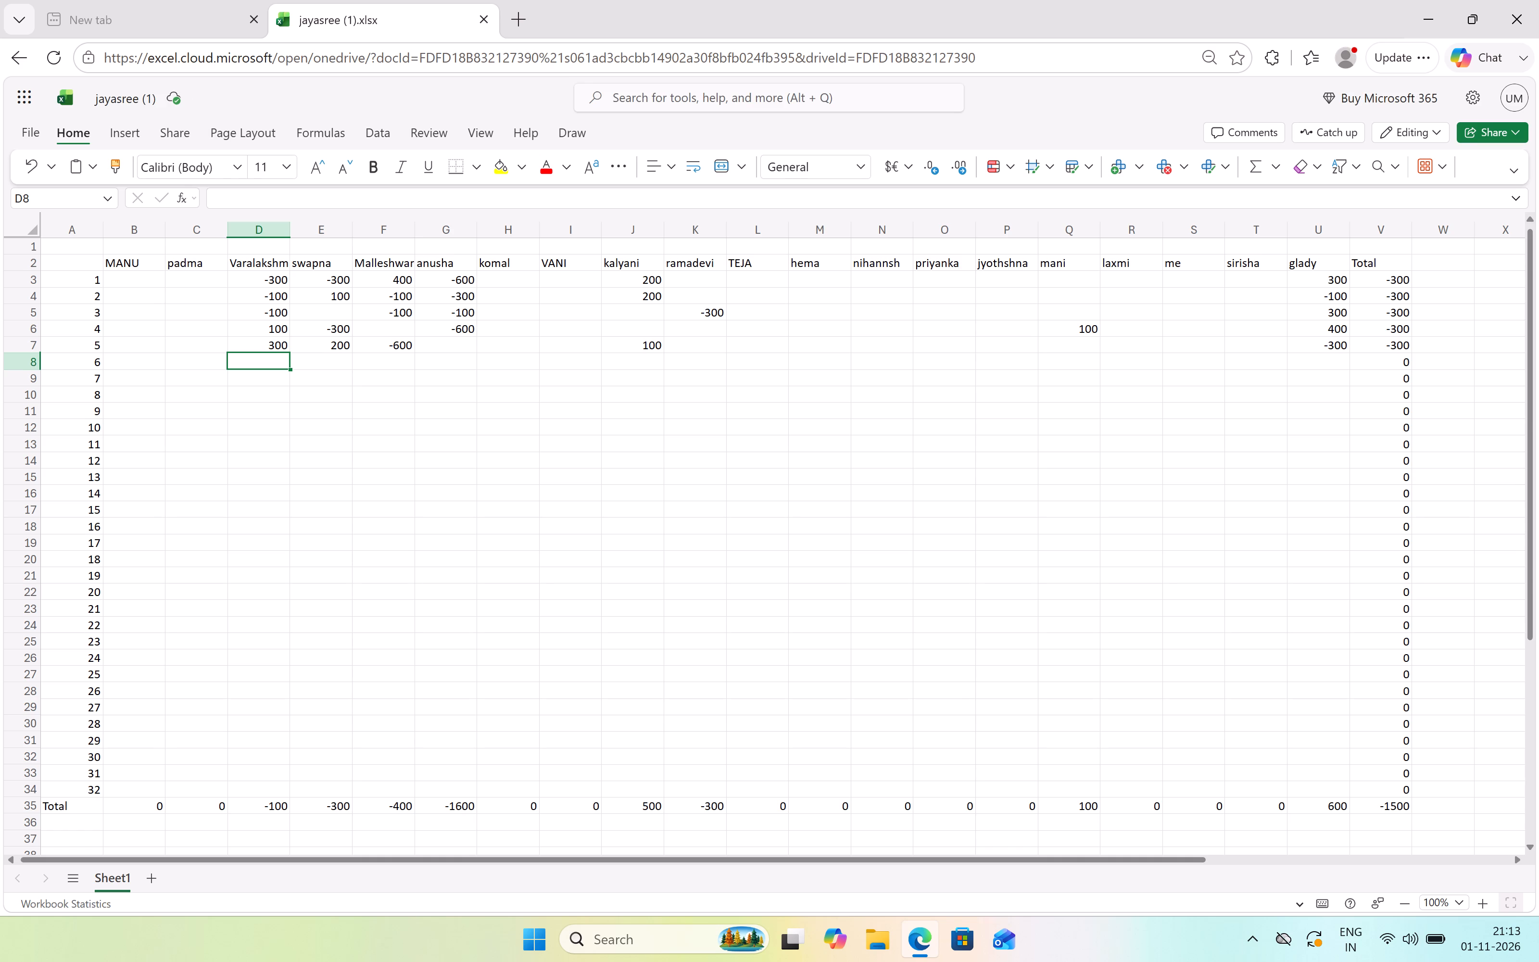
# Enter 400 under Varalakshm in the row numbered 6 (D8).
pyautogui.write('400')
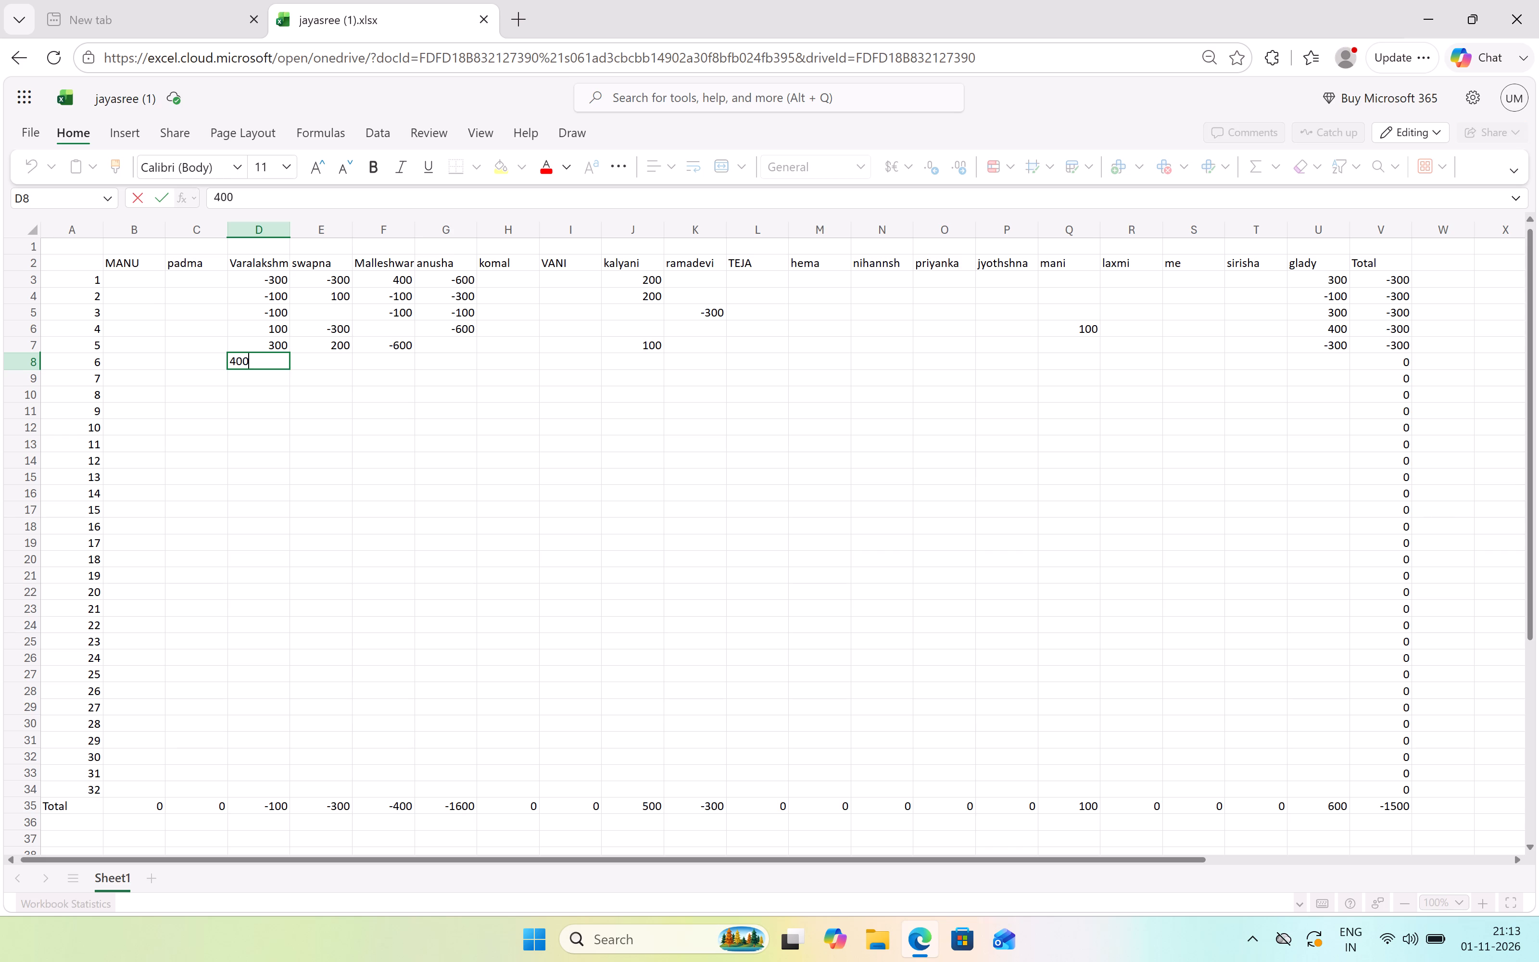
pyautogui.press('Right')
# Enter -300 under Malleshwar in the row numbered 6 (F8).
pyautogui.press('Right')
pyautogui.write('-300')
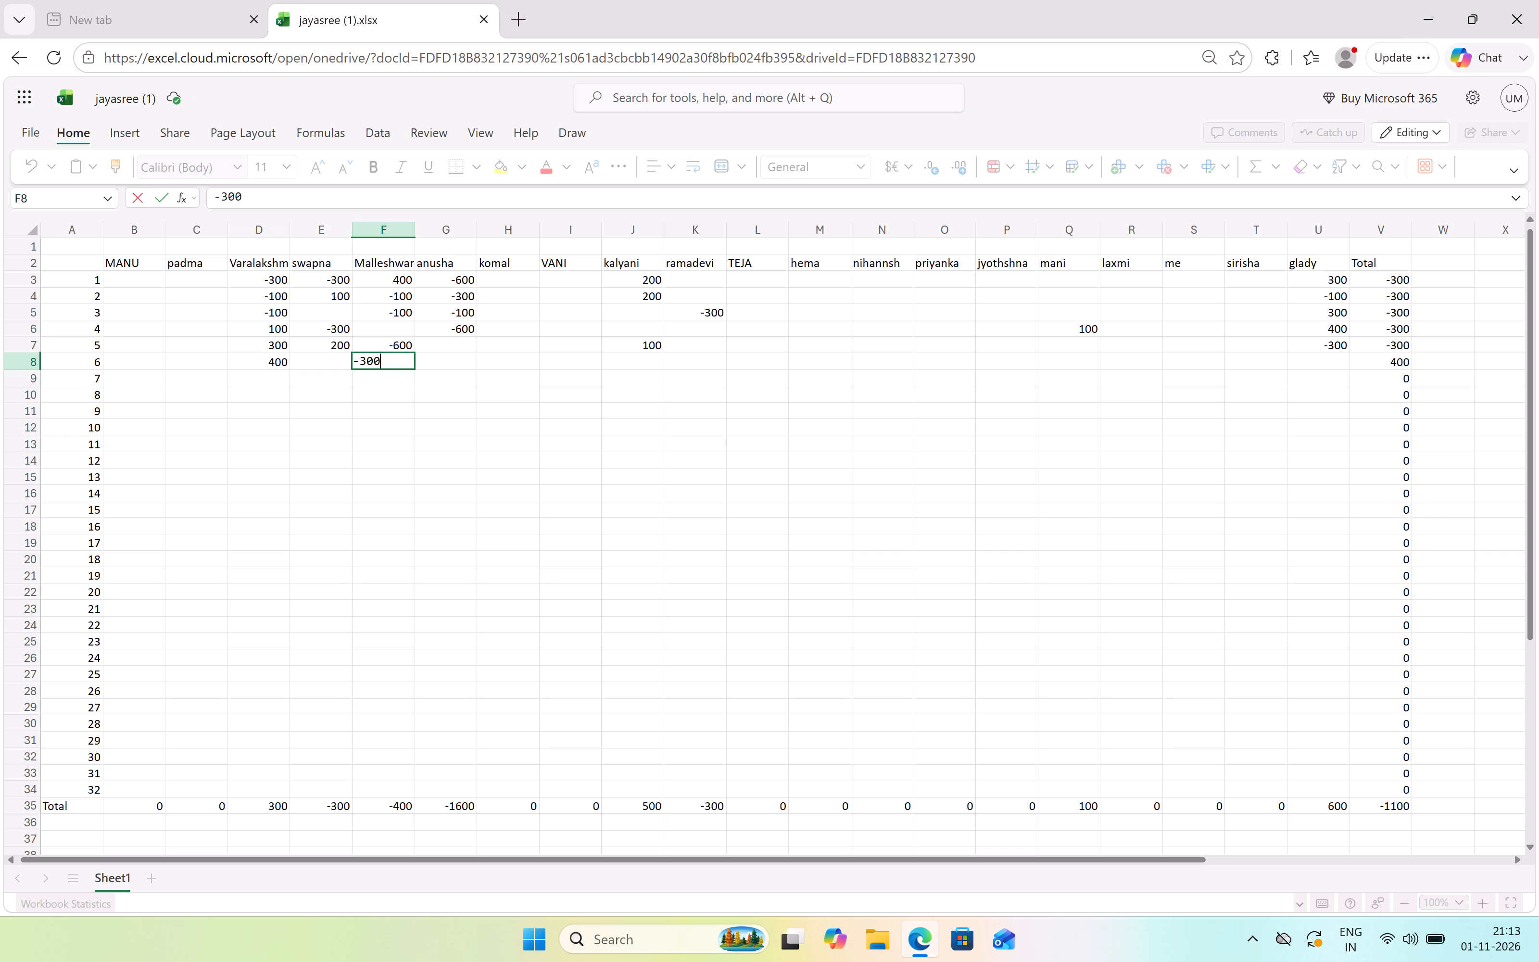
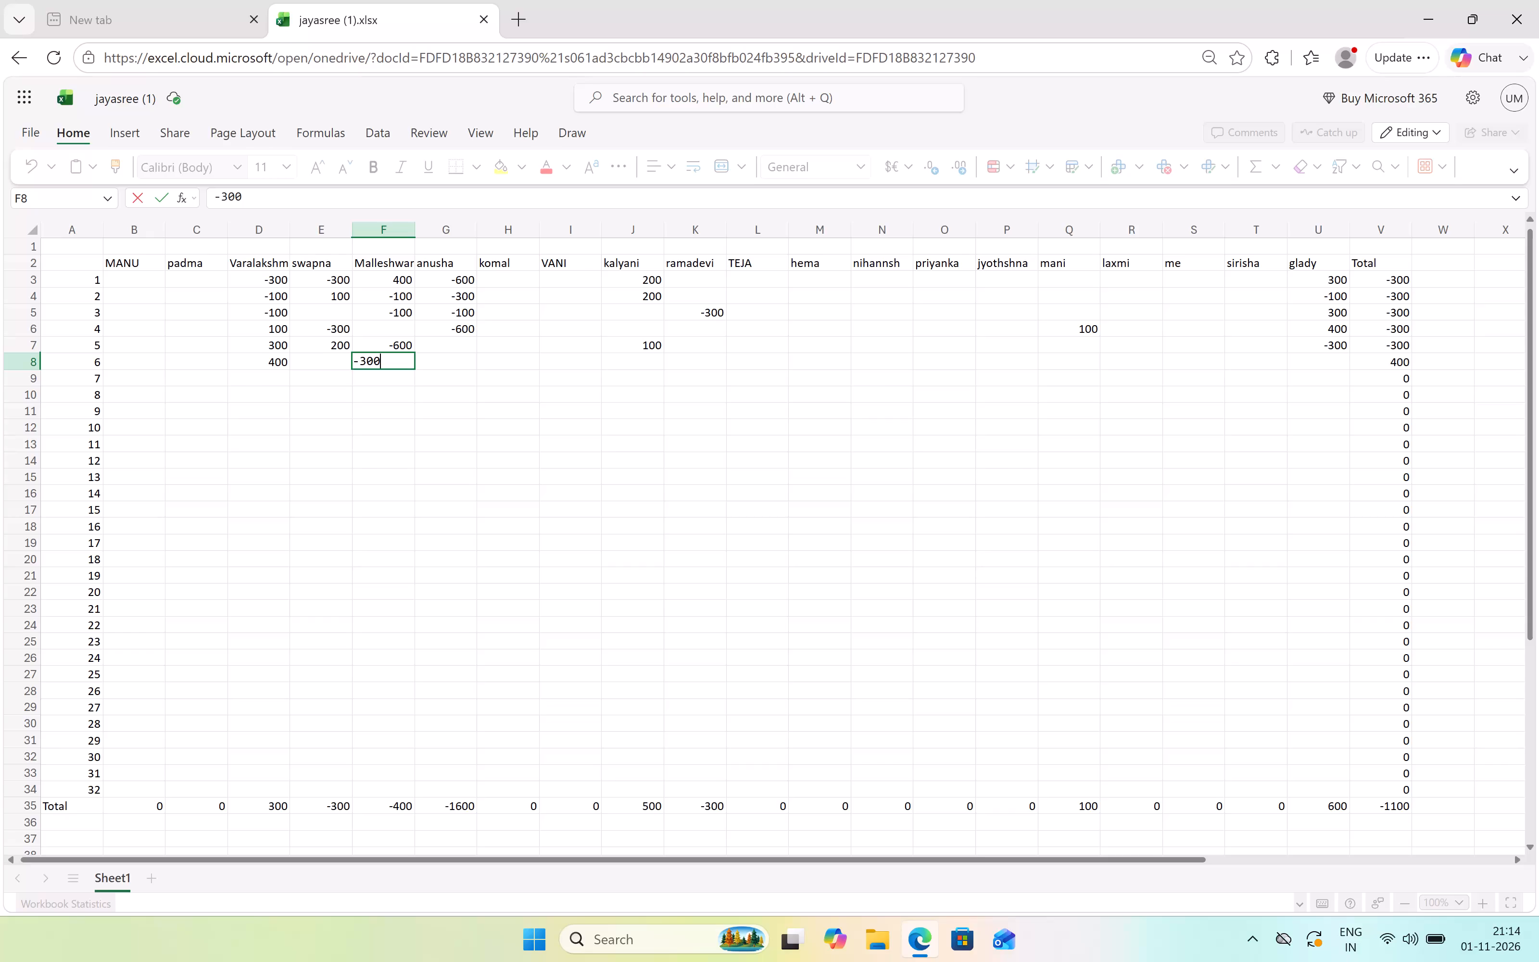
# Re-enter the amount under Malleshwar in the row numbered 6 (F8) as -300.
pyautogui.press('BackSpace')
pyautogui.press('BackSpace')
pyautogui.press('BackSpace')
pyautogui.write('300')
pyautogui.press('Right')
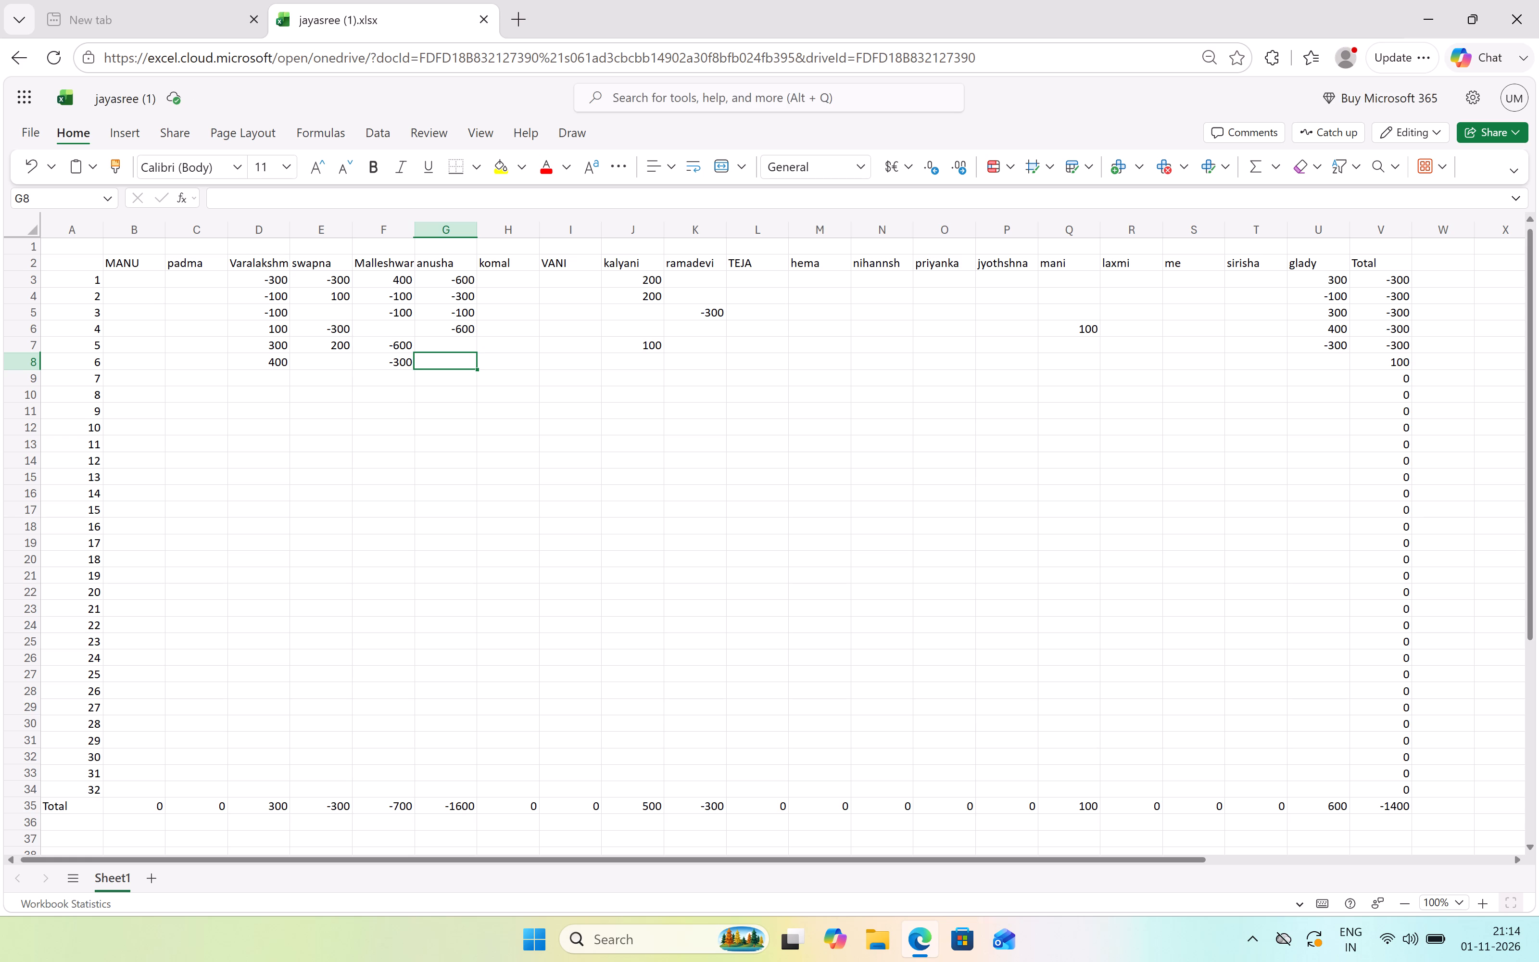
# Enter -700 under nihannsh in the row numbered 6 (N8).
pyautogui.press('Right')
pyautogui.press('Right')
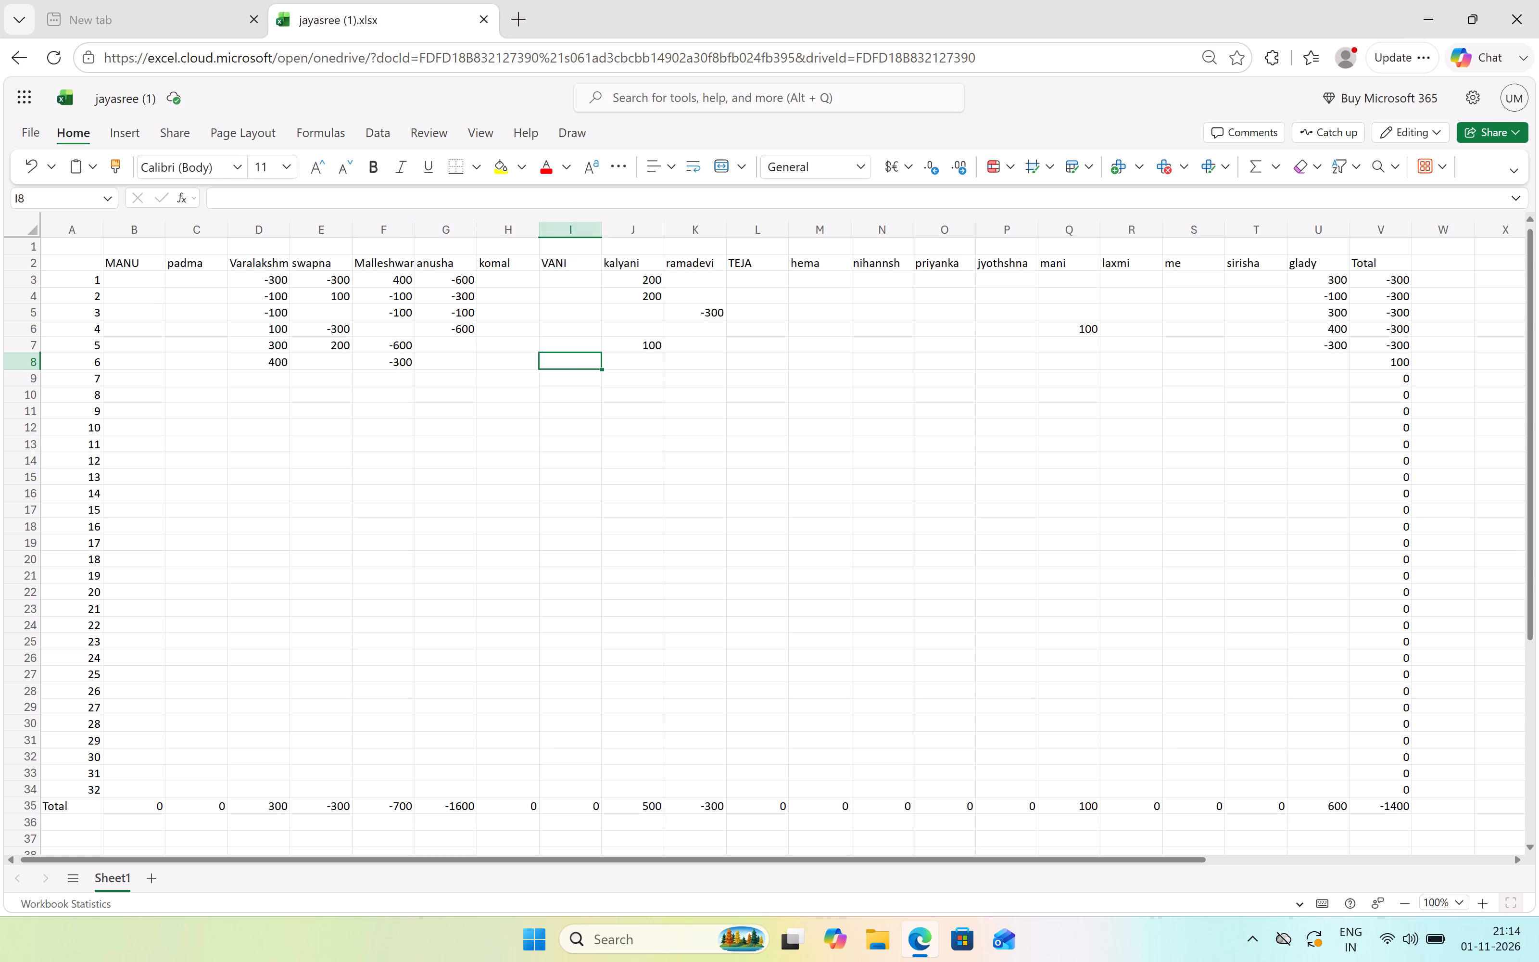
pyautogui.press('Right')
pyautogui.press('Right')
pyautogui.press('Right')
pyautogui.press('Right')
pyautogui.press('Right')
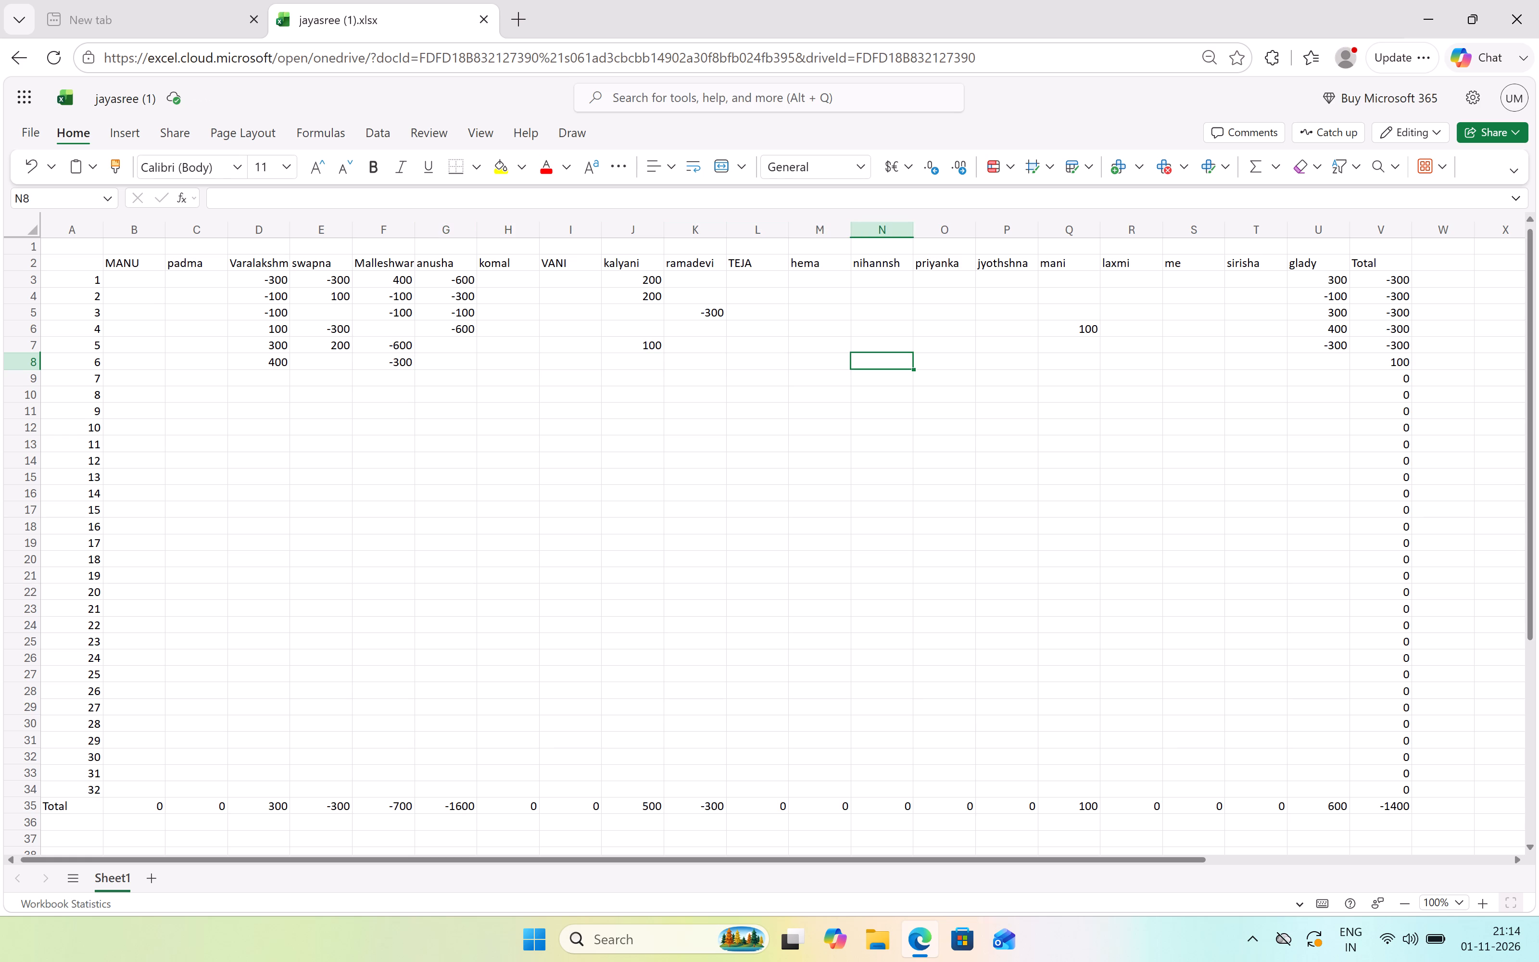
pyautogui.press('-')
pyautogui.press('7')
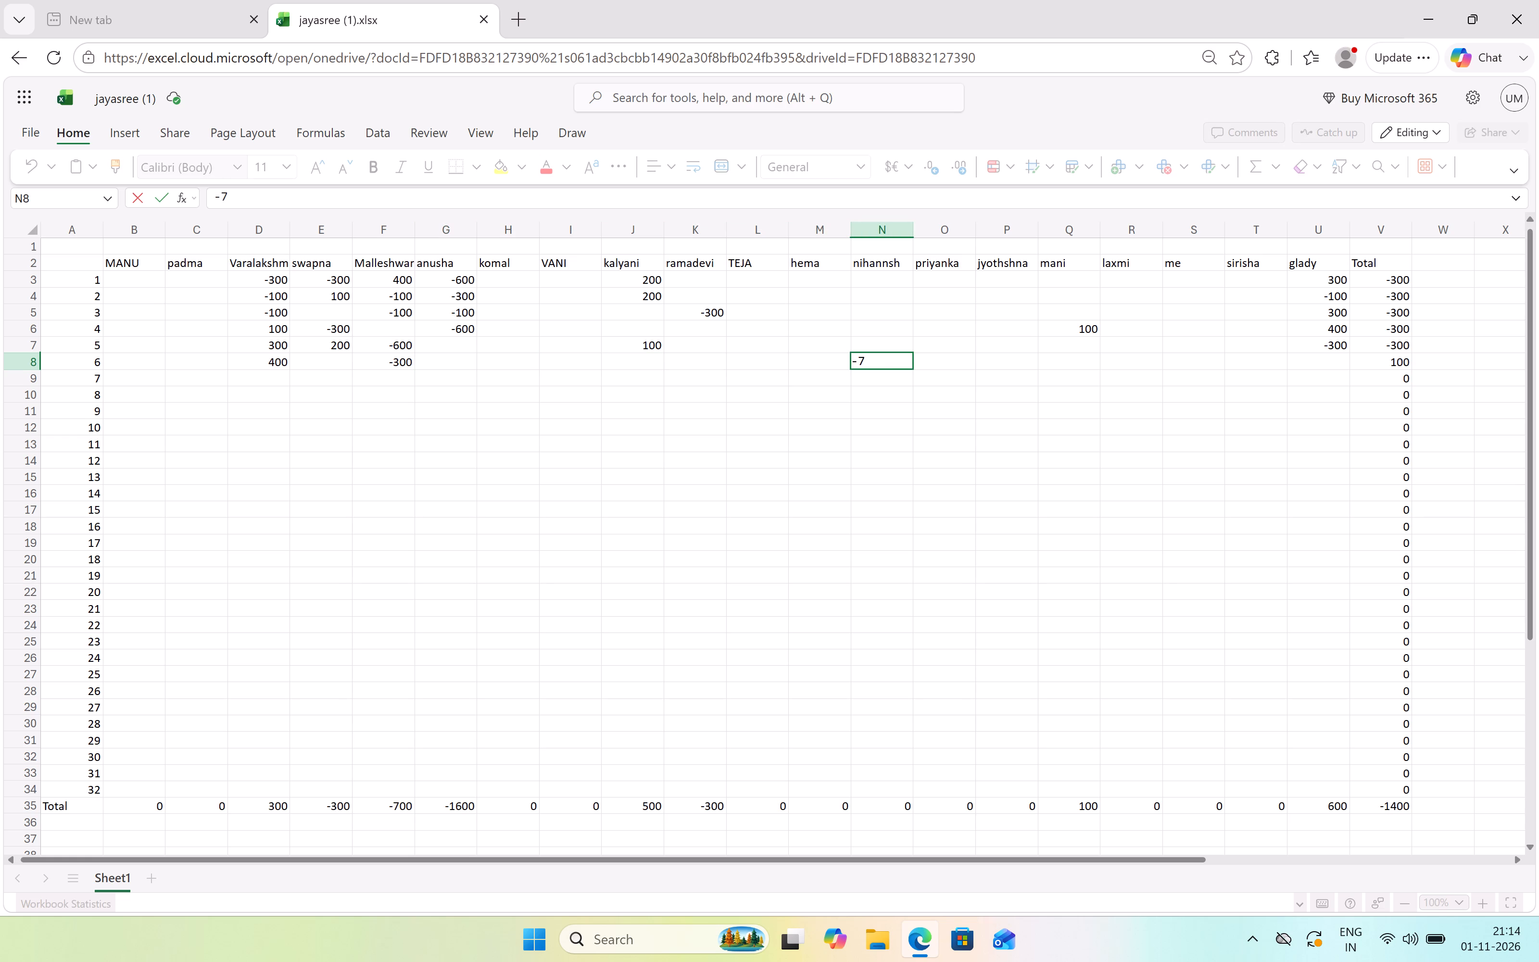
pyautogui.write('00')
pyautogui.press('Left')
# Enter 300 under anusha in the row numbered 6 (G8).
pyautogui.press('Left')
pyautogui.press('Left')
pyautogui.press('Left')
pyautogui.press('Left')
pyautogui.press('Left')
pyautogui.press('Left')
pyautogui.press('Left')
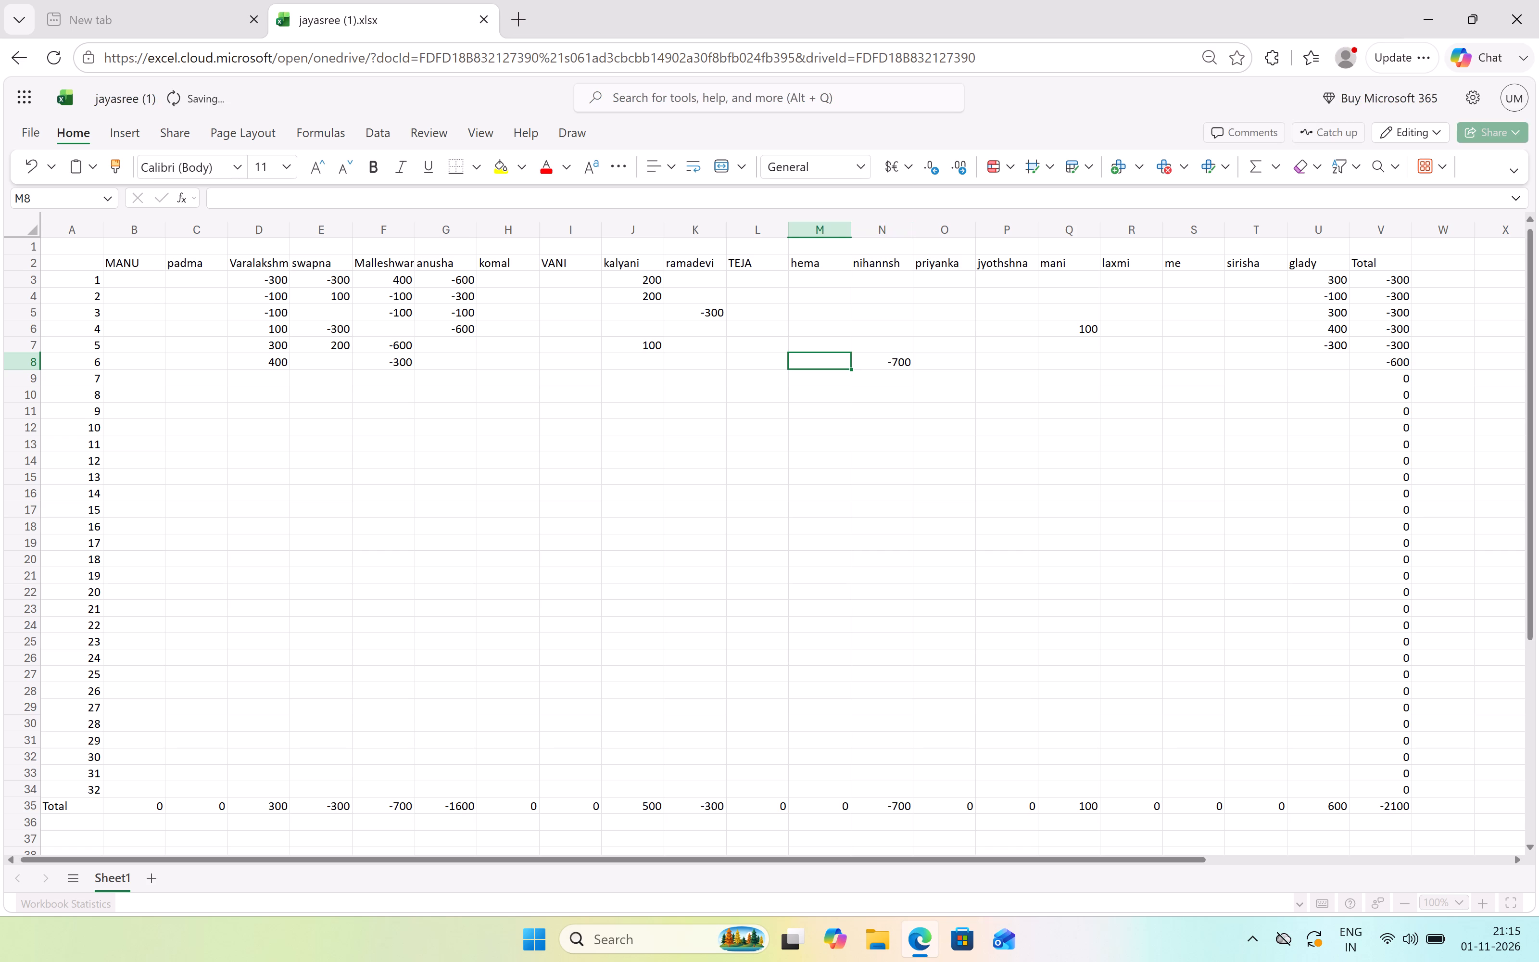
pyautogui.press('Right')
pyautogui.press('Right')
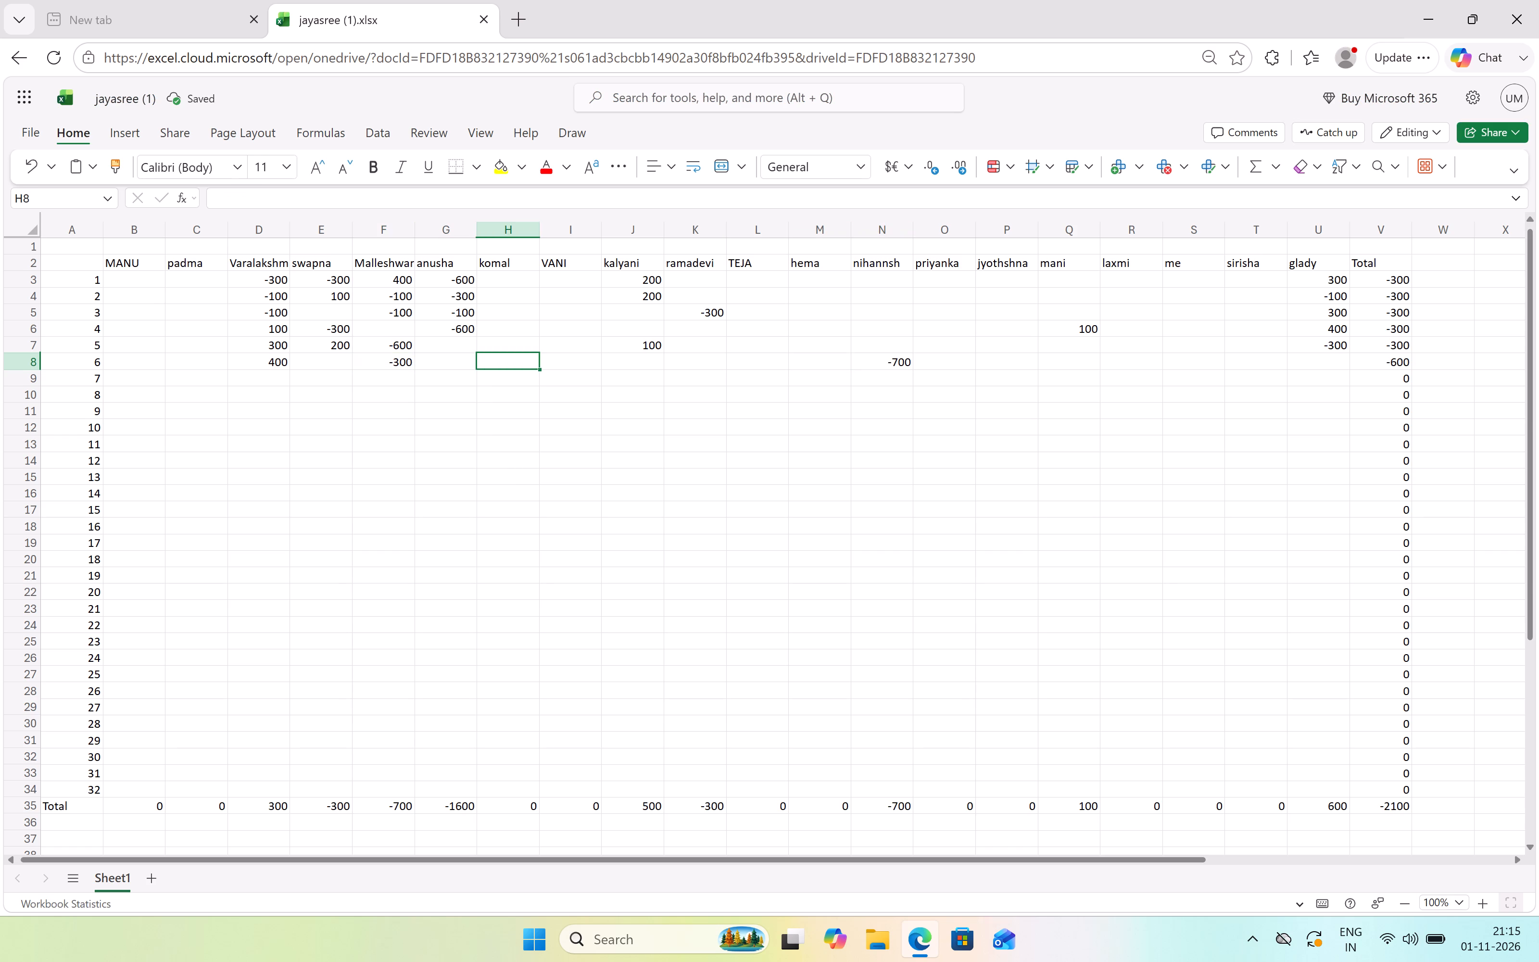
pyautogui.press('Left')
pyautogui.write('300')
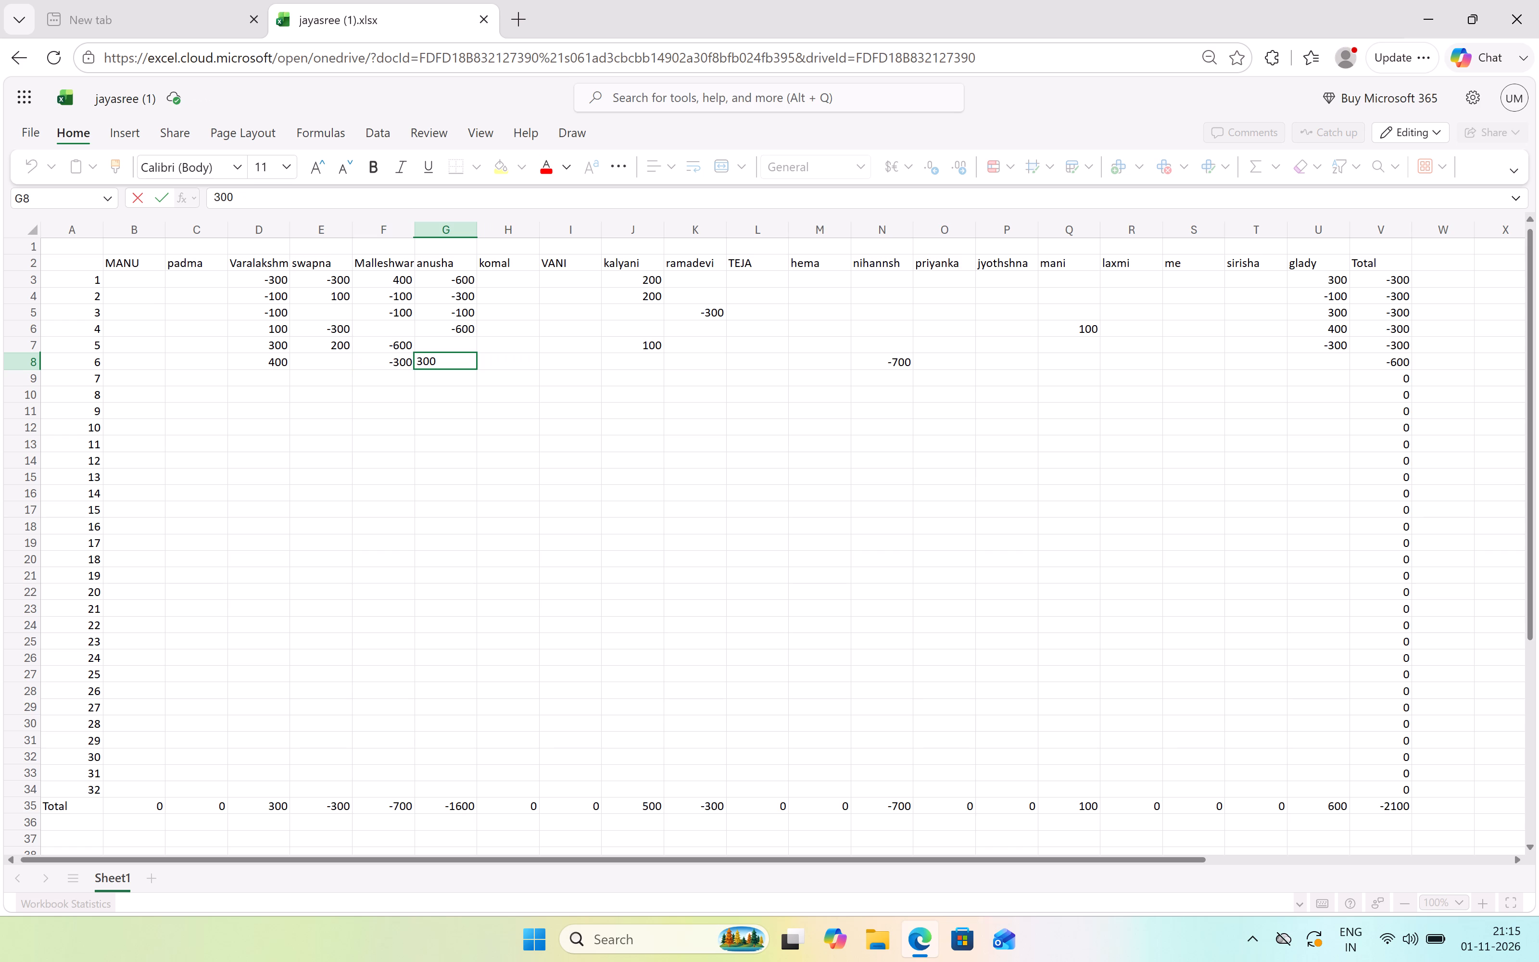
pyautogui.press('Left')
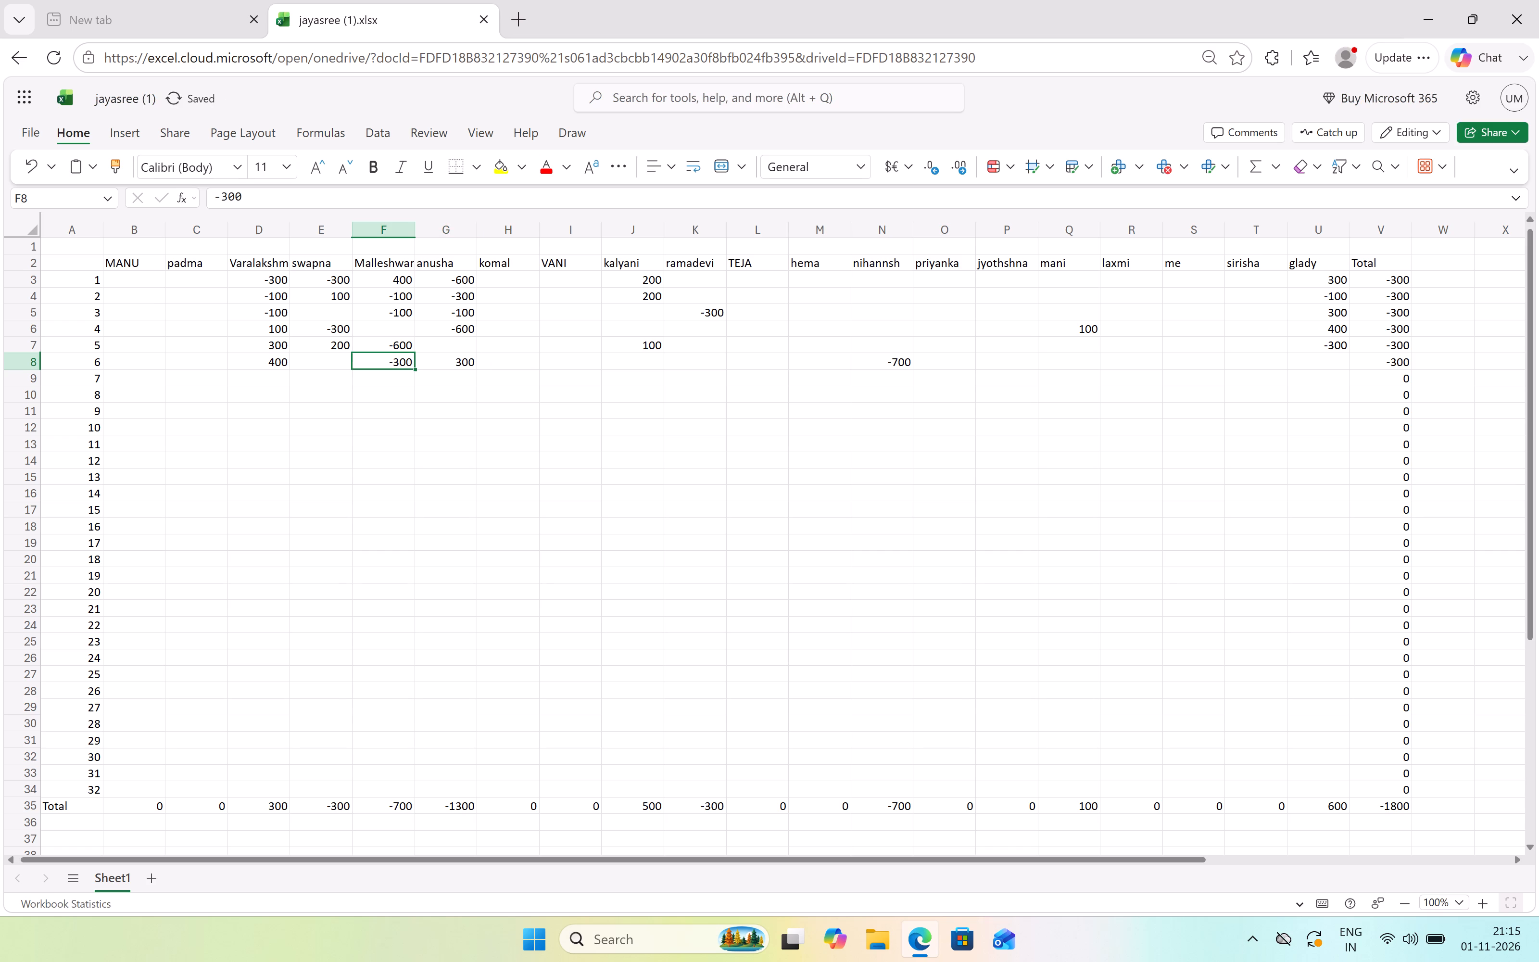
pyautogui.press('Down')
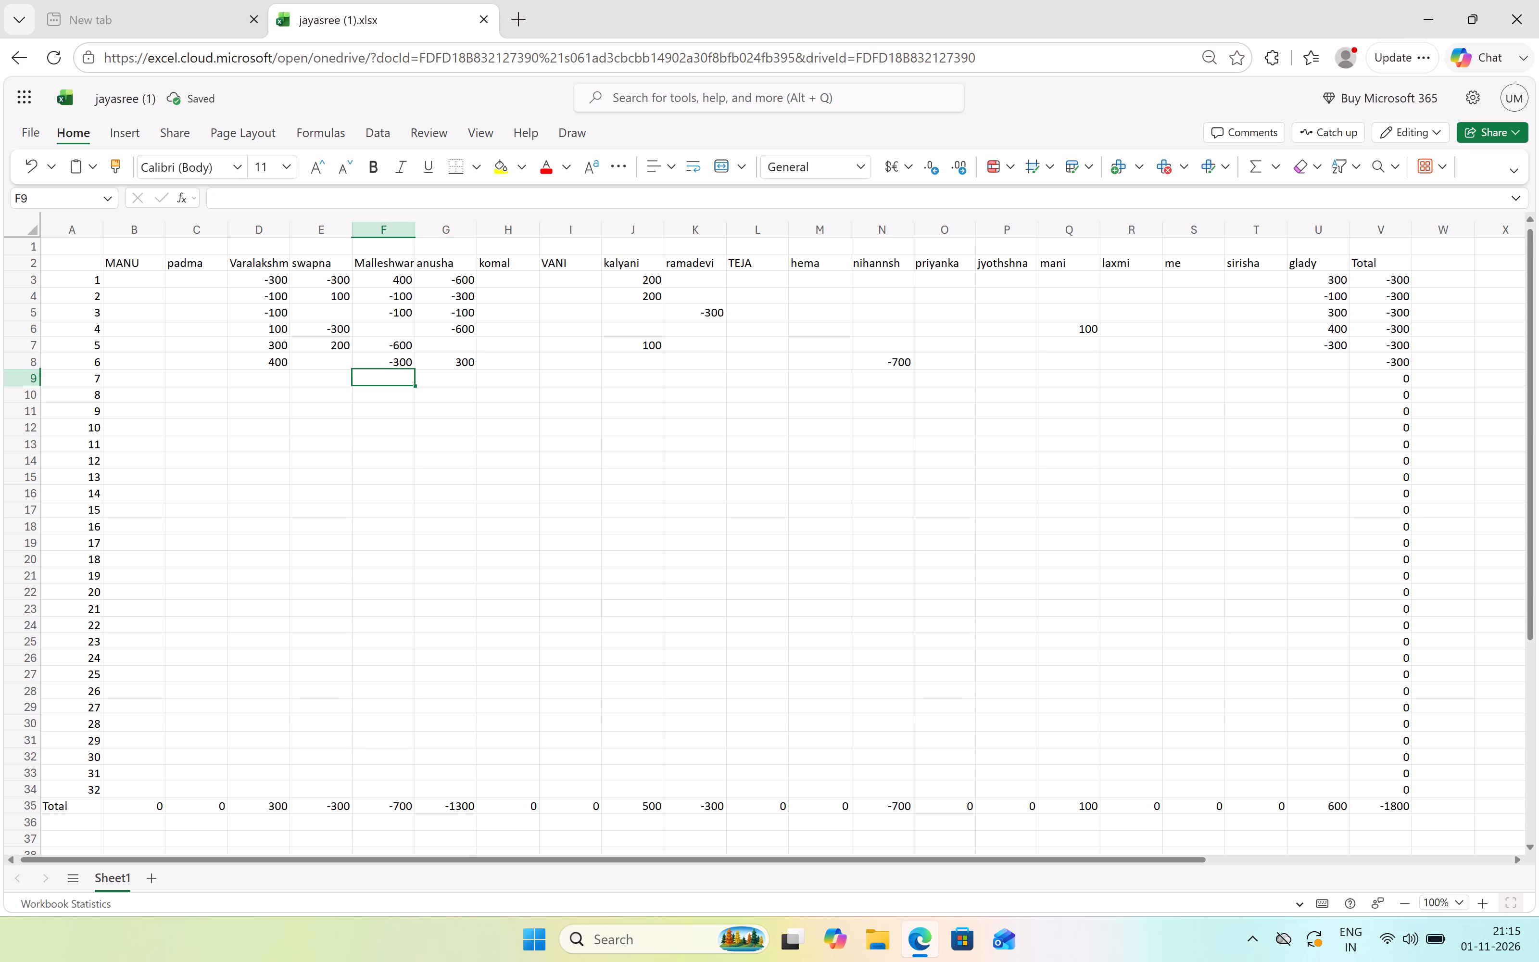
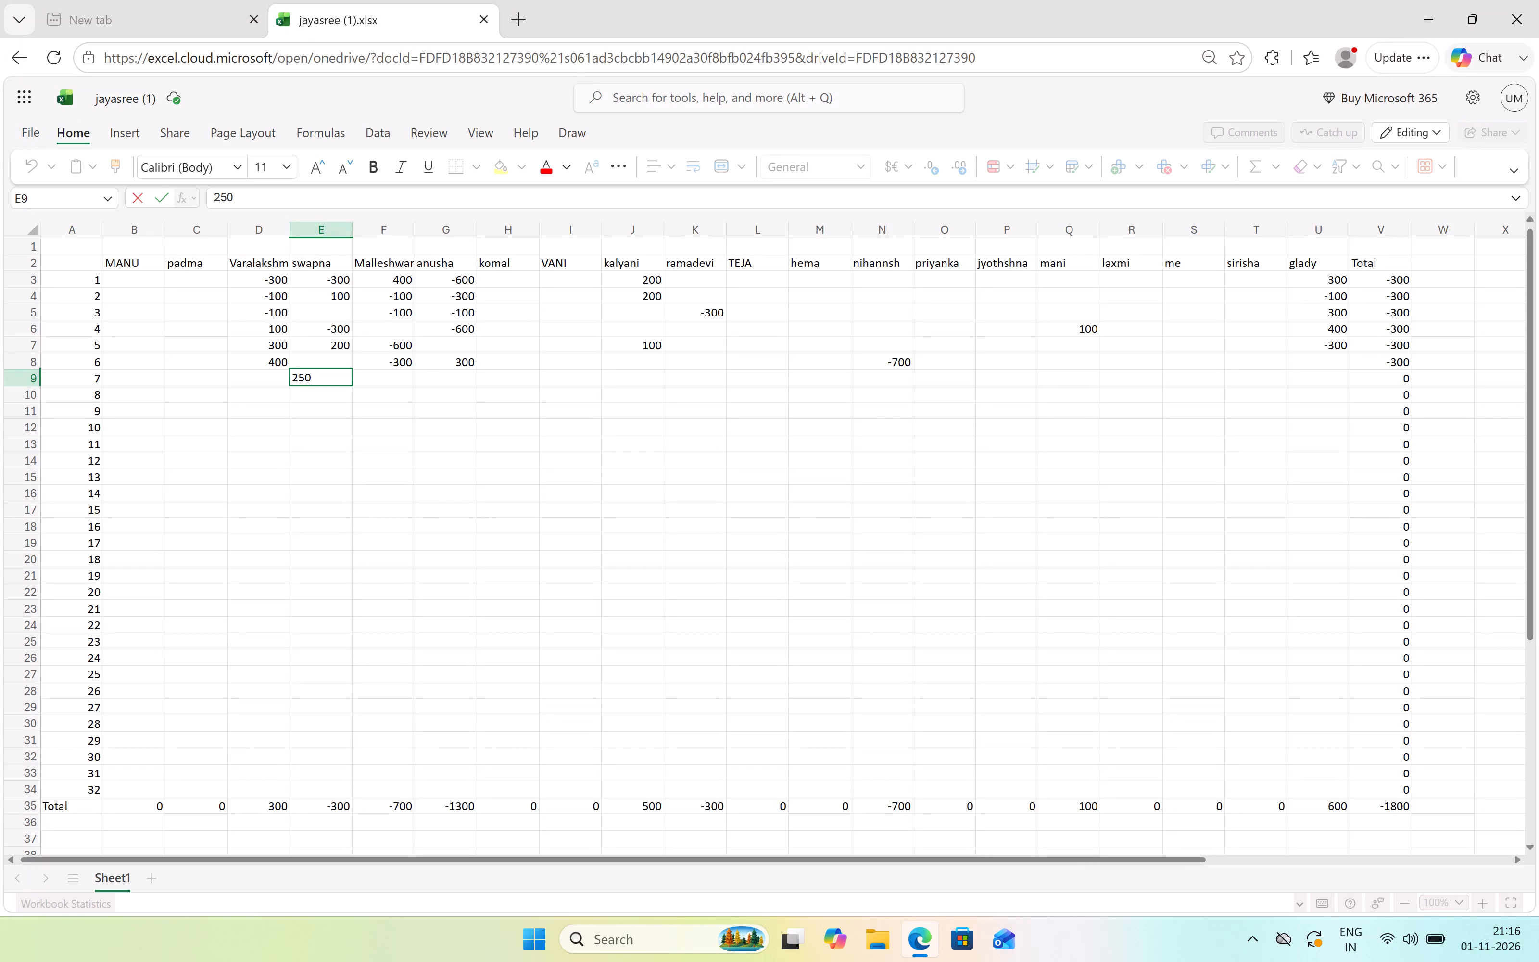
# Enter -250 under Varalakshm in the row numbered 7 (D9).
pyautogui.press('Left')
pyautogui.write('-500')
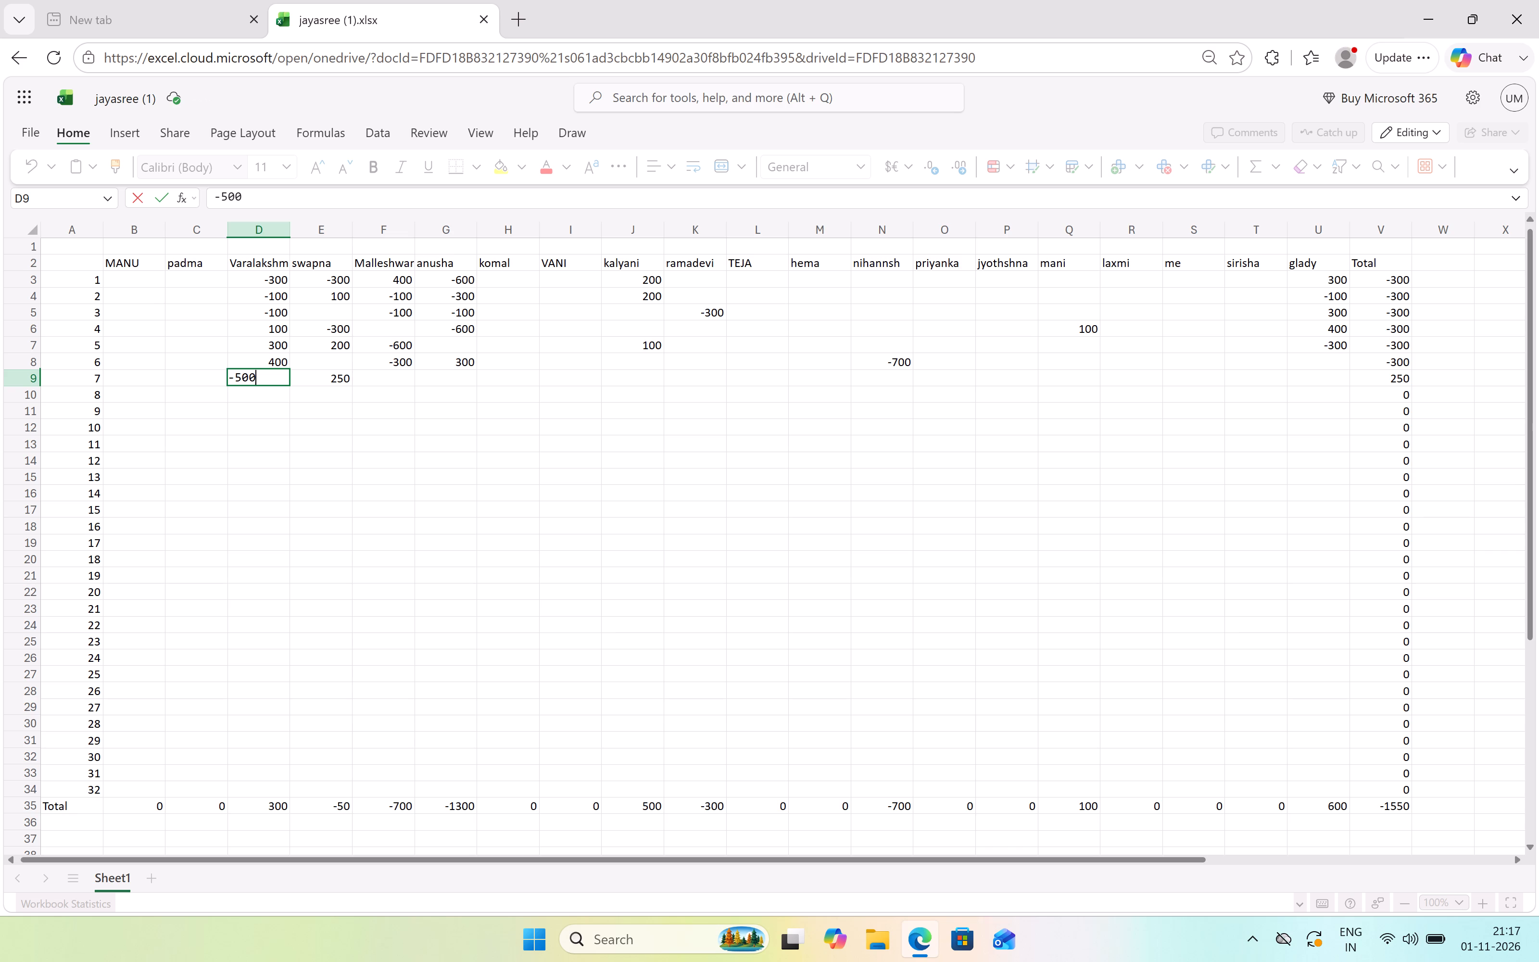
pyautogui.press('BackSpace')
pyautogui.press('BackSpace')
pyautogui.press('BackSpace')
pyautogui.write('250')
pyautogui.press('Right')
# Enter 250 under anusha in the row numbered 7 (G9).
pyautogui.press('Right')
pyautogui.press('Right')
pyautogui.write('250')
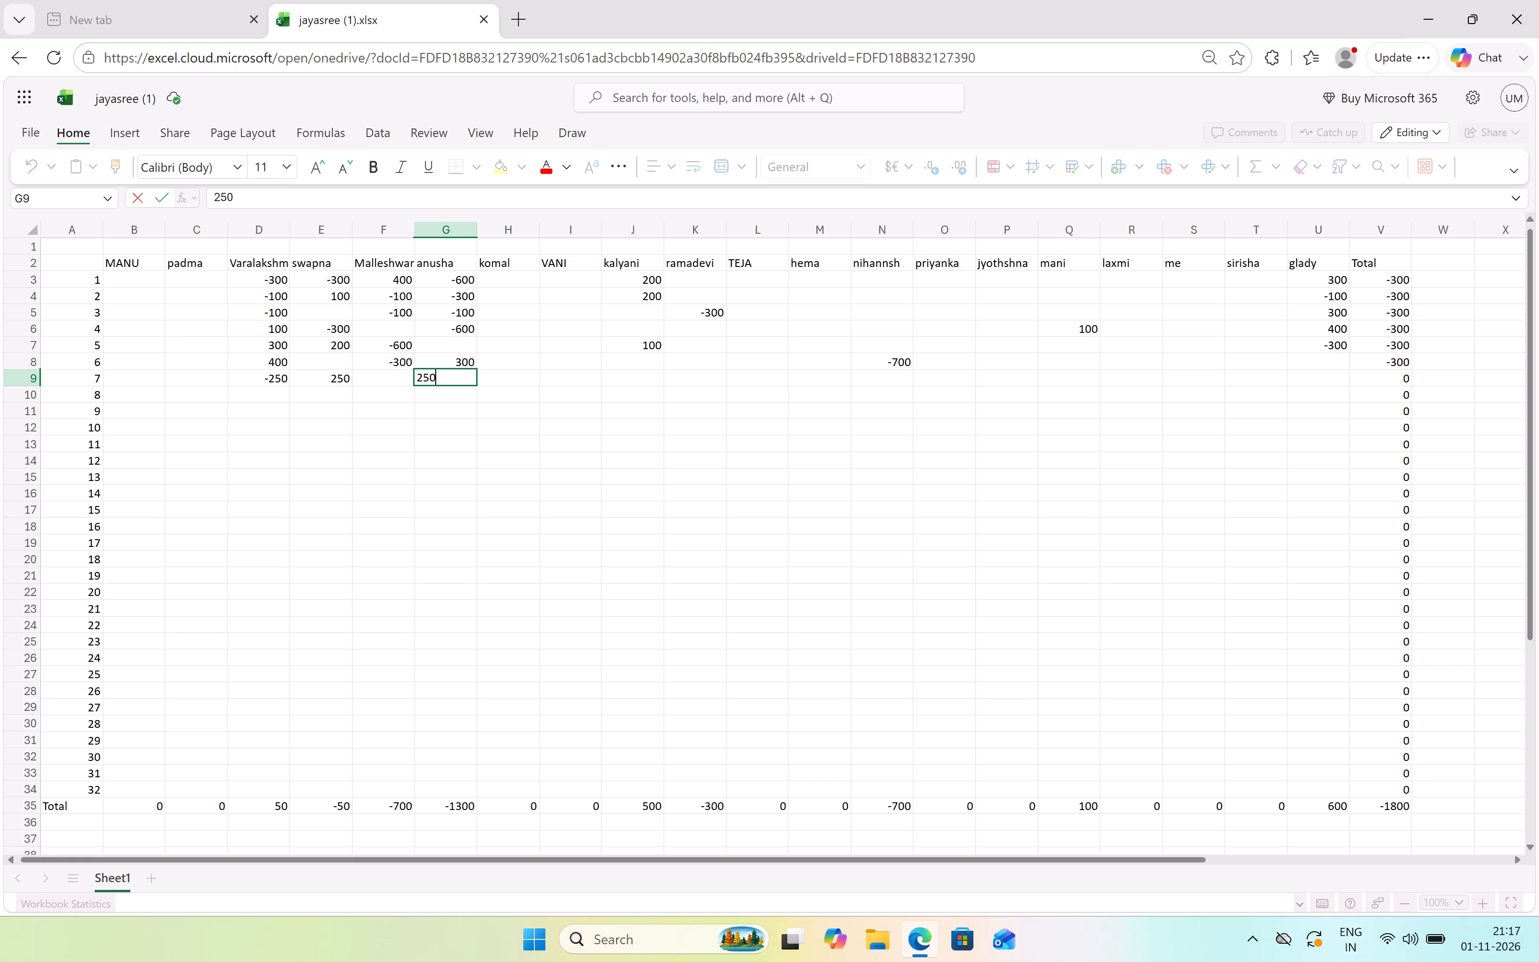
pyautogui.press('Right')
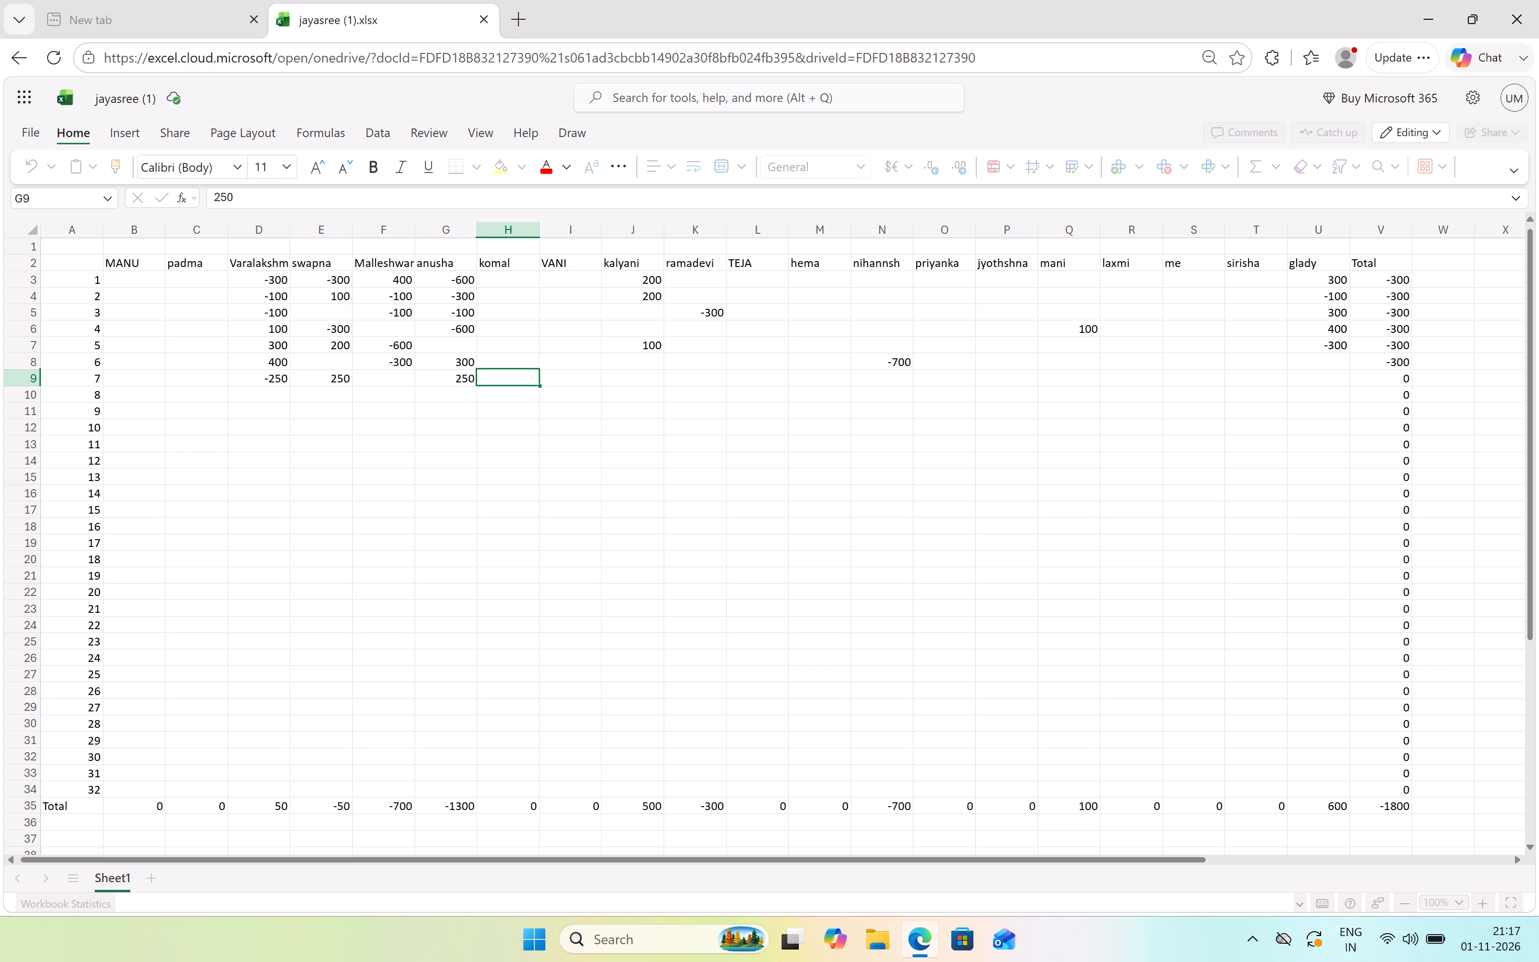
# Enter 500 under nihannsh (N9) and -500 under priyanka (O9) in the row numbered 7.
pyautogui.press('Right')
pyautogui.press('Right')
pyautogui.press('Right')
pyautogui.press('Right')
pyautogui.press('Right')
pyautogui.press('Right')
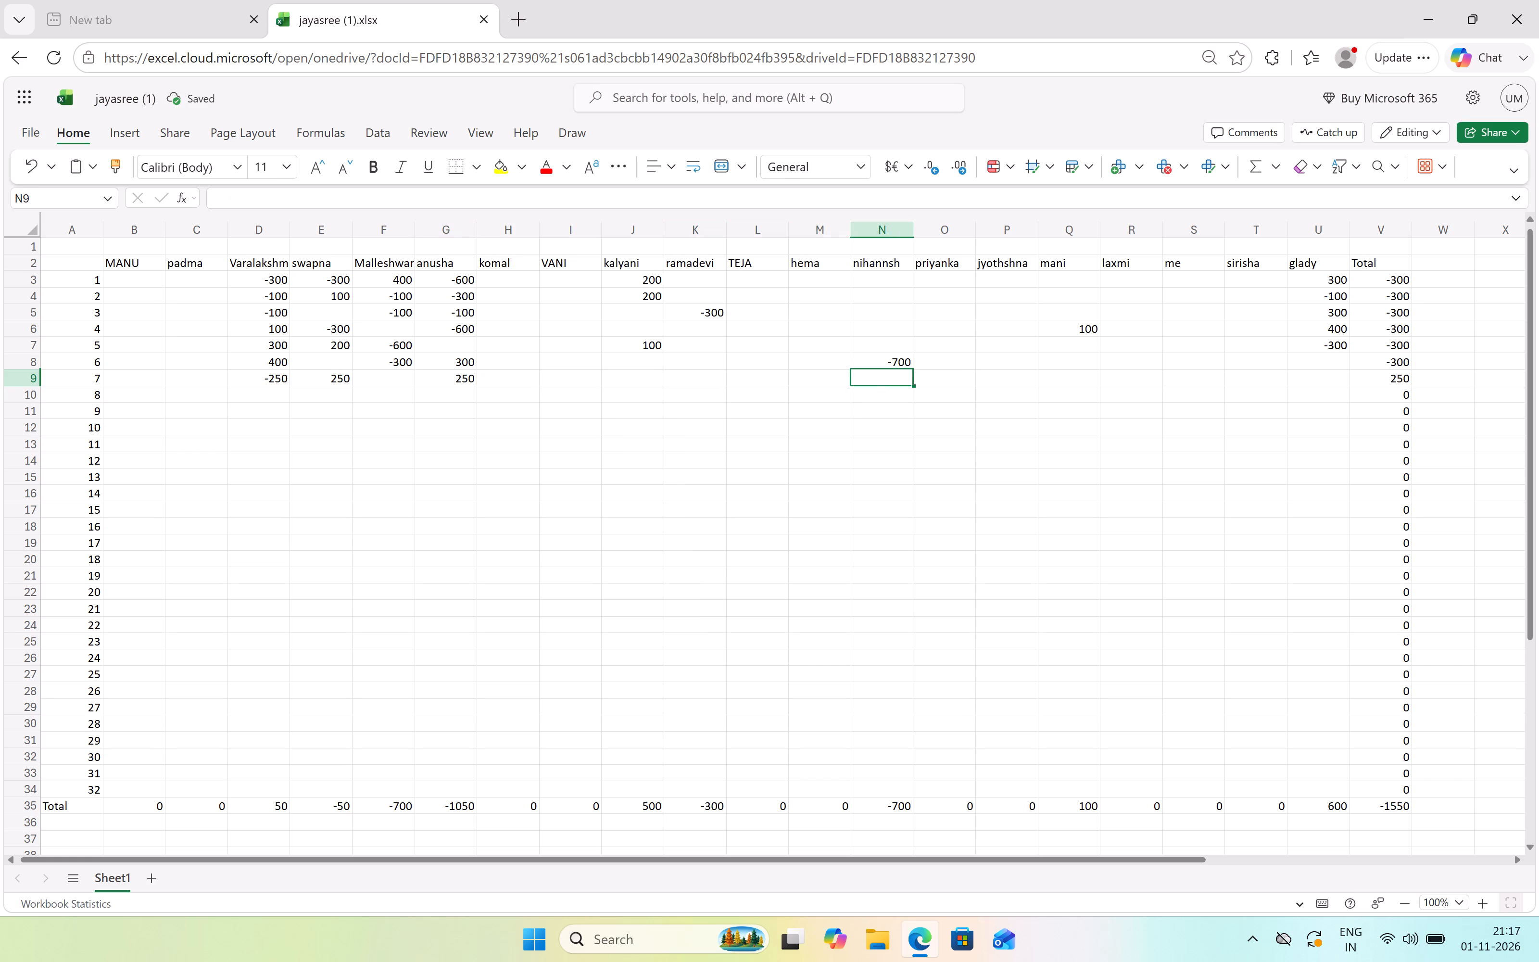
pyautogui.write('500')
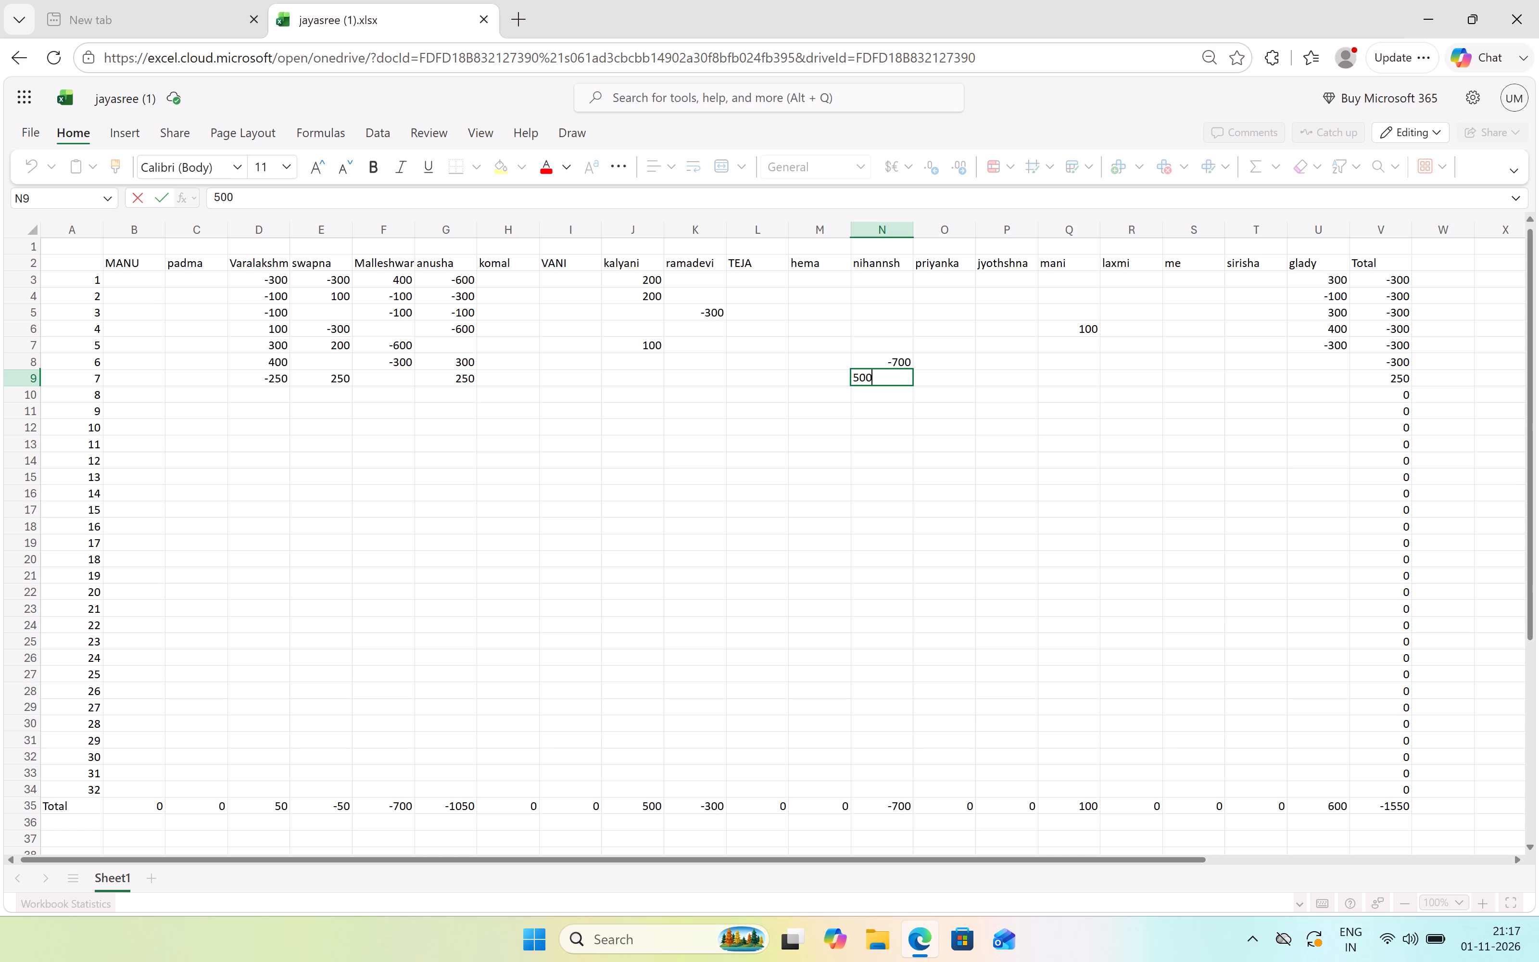
pyautogui.press('Right')
pyautogui.write('-500')
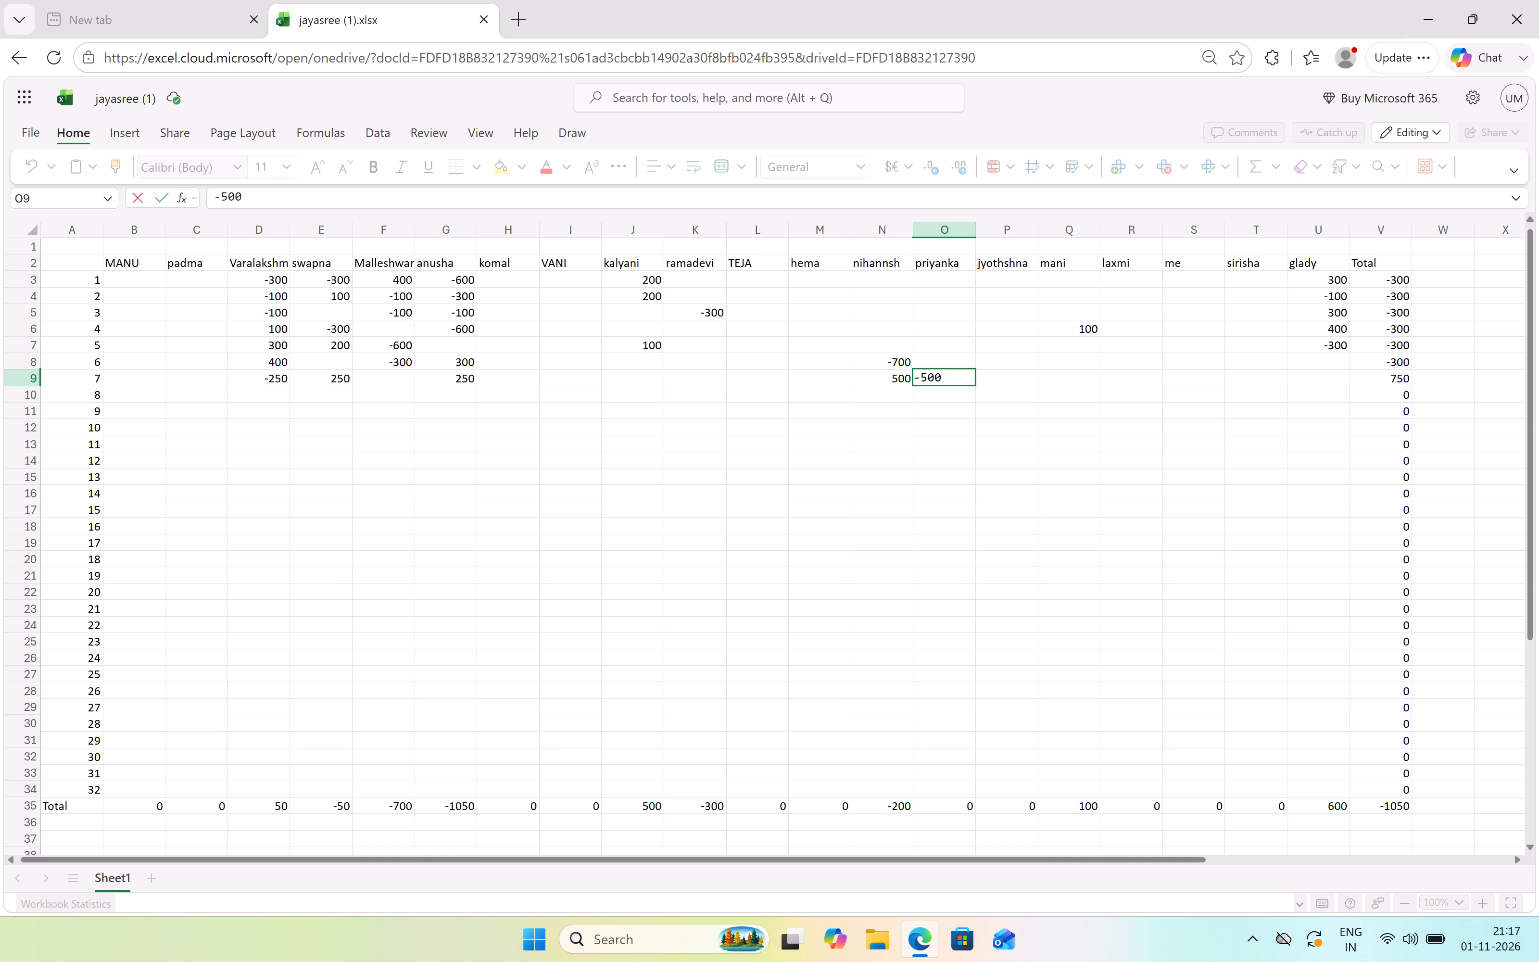
pyautogui.press('Right')
# Enter -250 under TEJA in the row numbered 7 (L9).
pyautogui.press('Right')
pyautogui.press('Right')
pyautogui.press('Right')
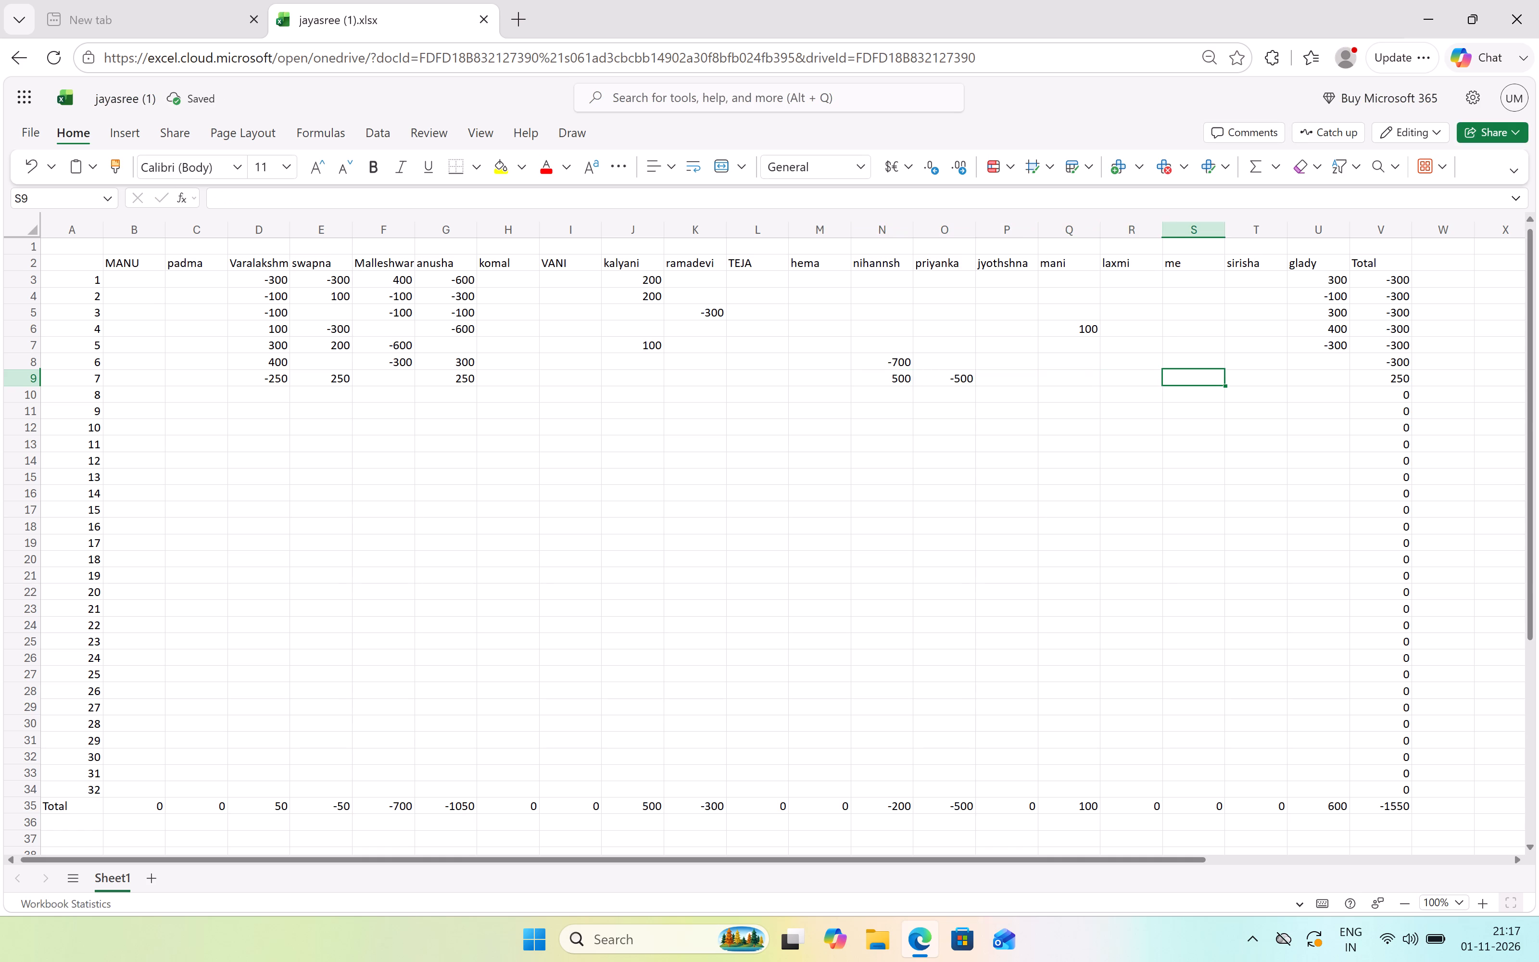
pyautogui.press('Left')
pyautogui.press('Left')
pyautogui.press('Left')
pyautogui.press('Left')
pyautogui.press('Left')
pyautogui.press('Left')
pyautogui.press('Left')
pyautogui.write('-250')
pyautogui.press('Down')
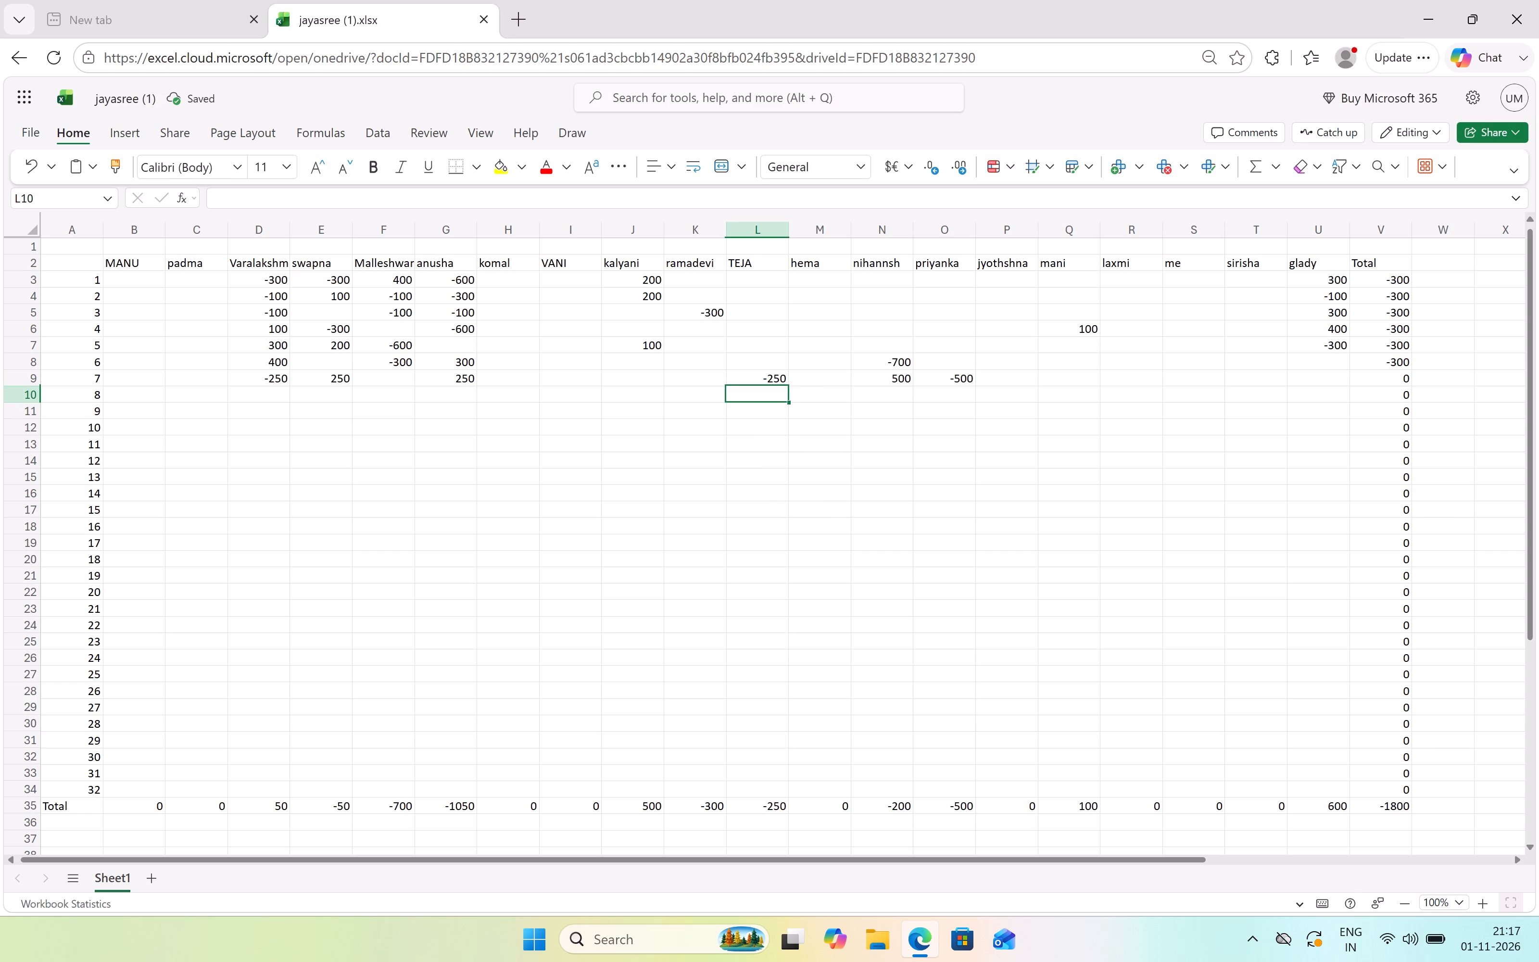
# Enter -500 under Malleshwar in the row numbered 7 (F9).
pyautogui.press('Up')
pyautogui.press('Left')
pyautogui.press('Left')
pyautogui.press('Left')
pyautogui.press('Left')
pyautogui.press('Left')
pyautogui.press('Left')
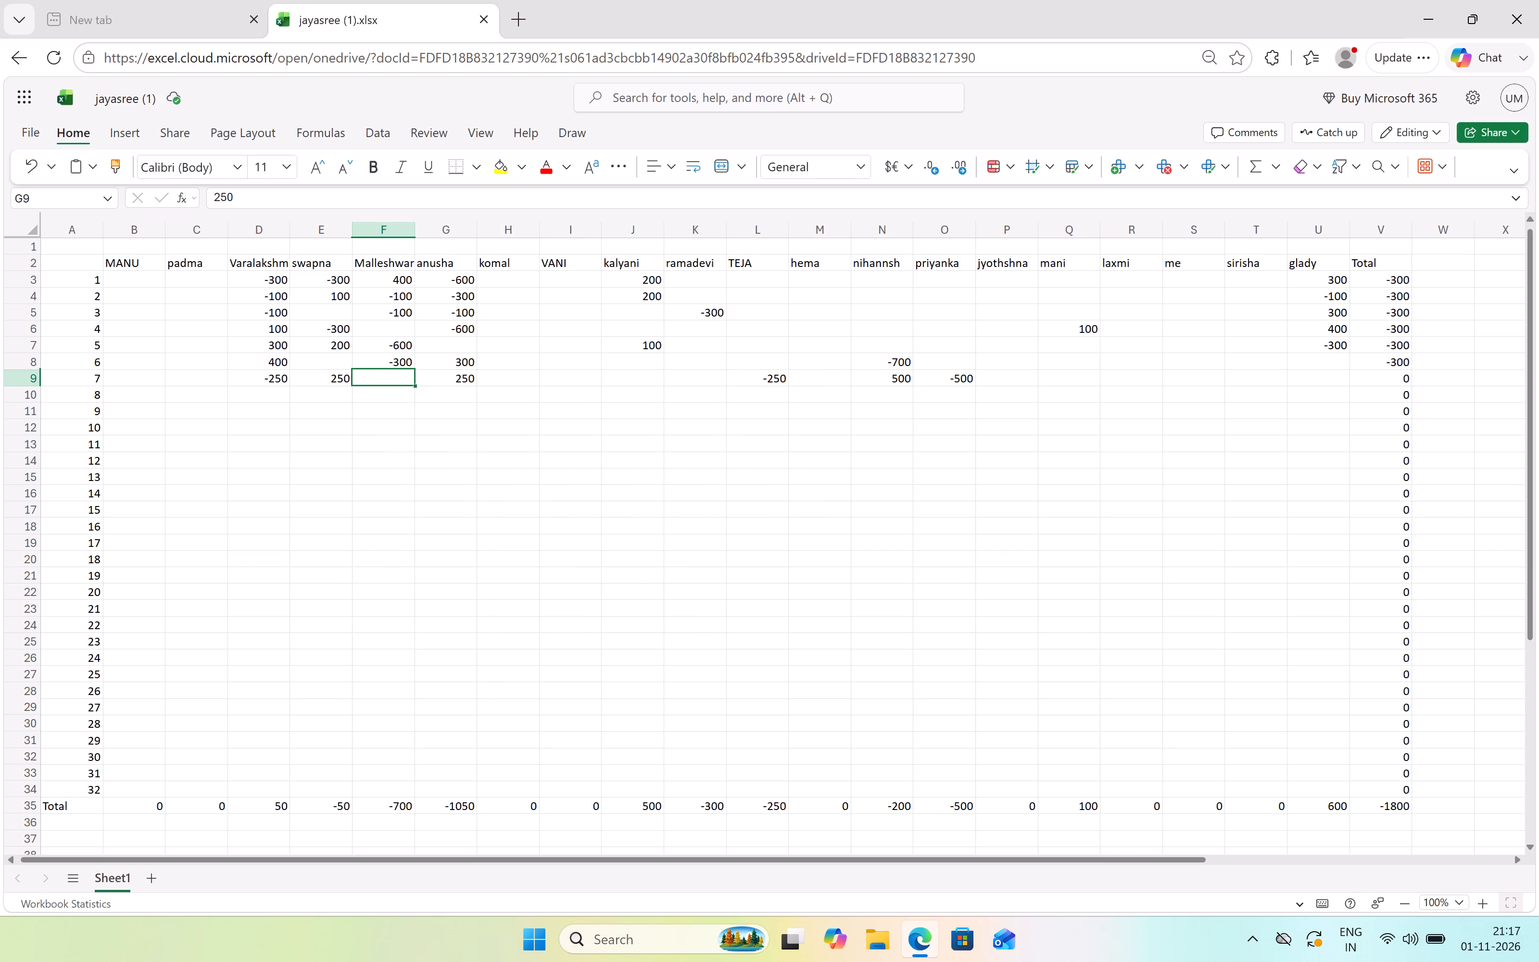
pyautogui.write('-500')
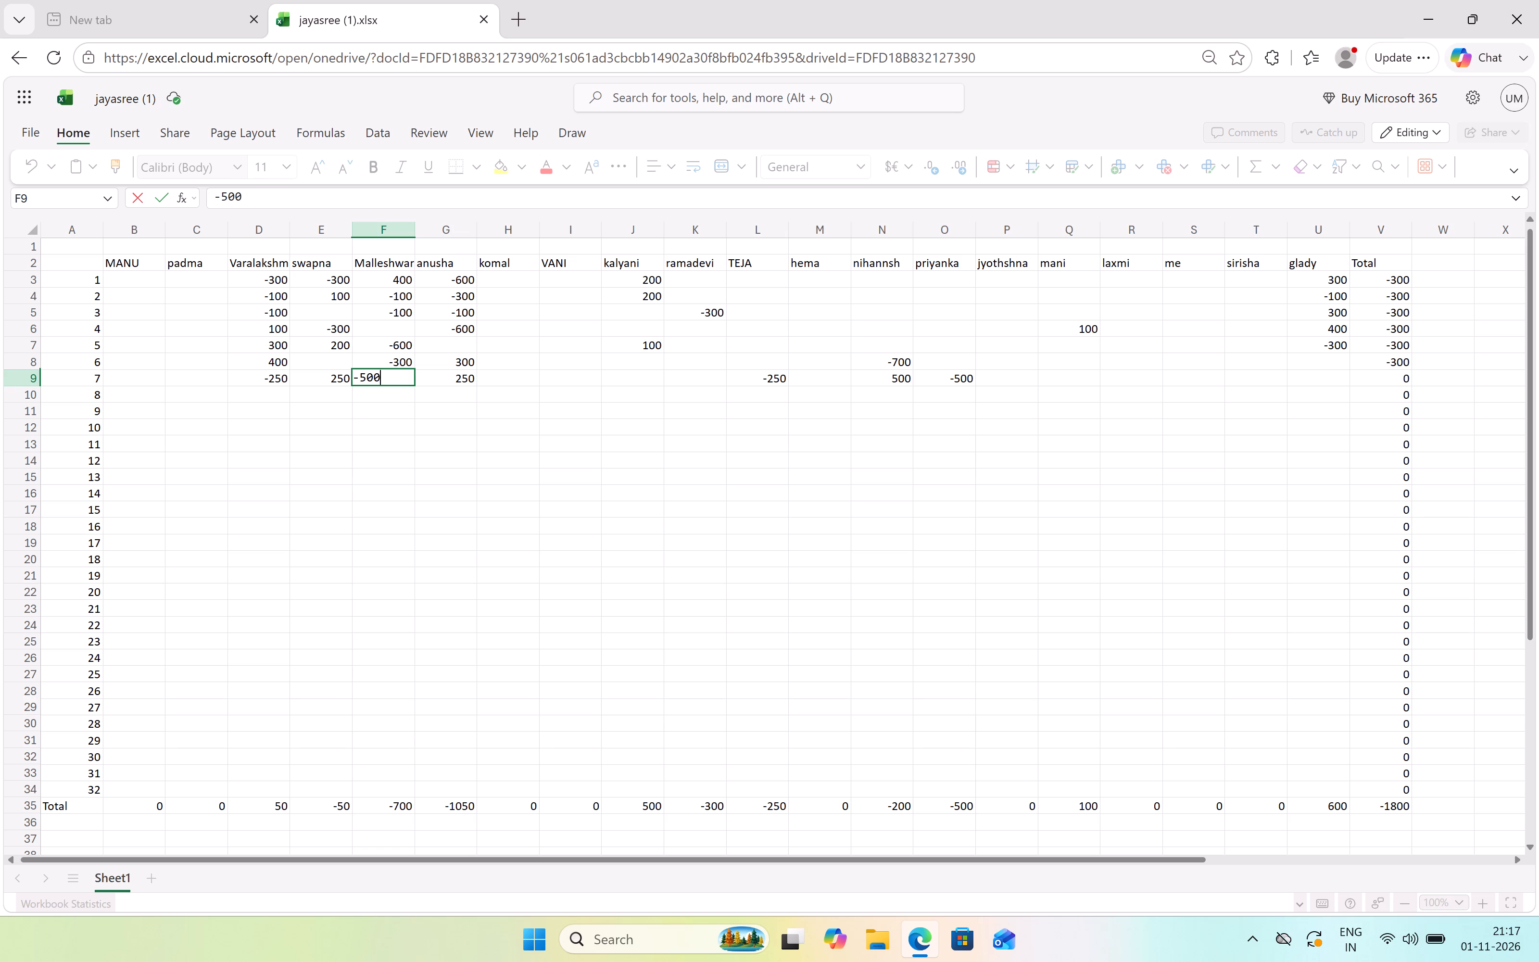
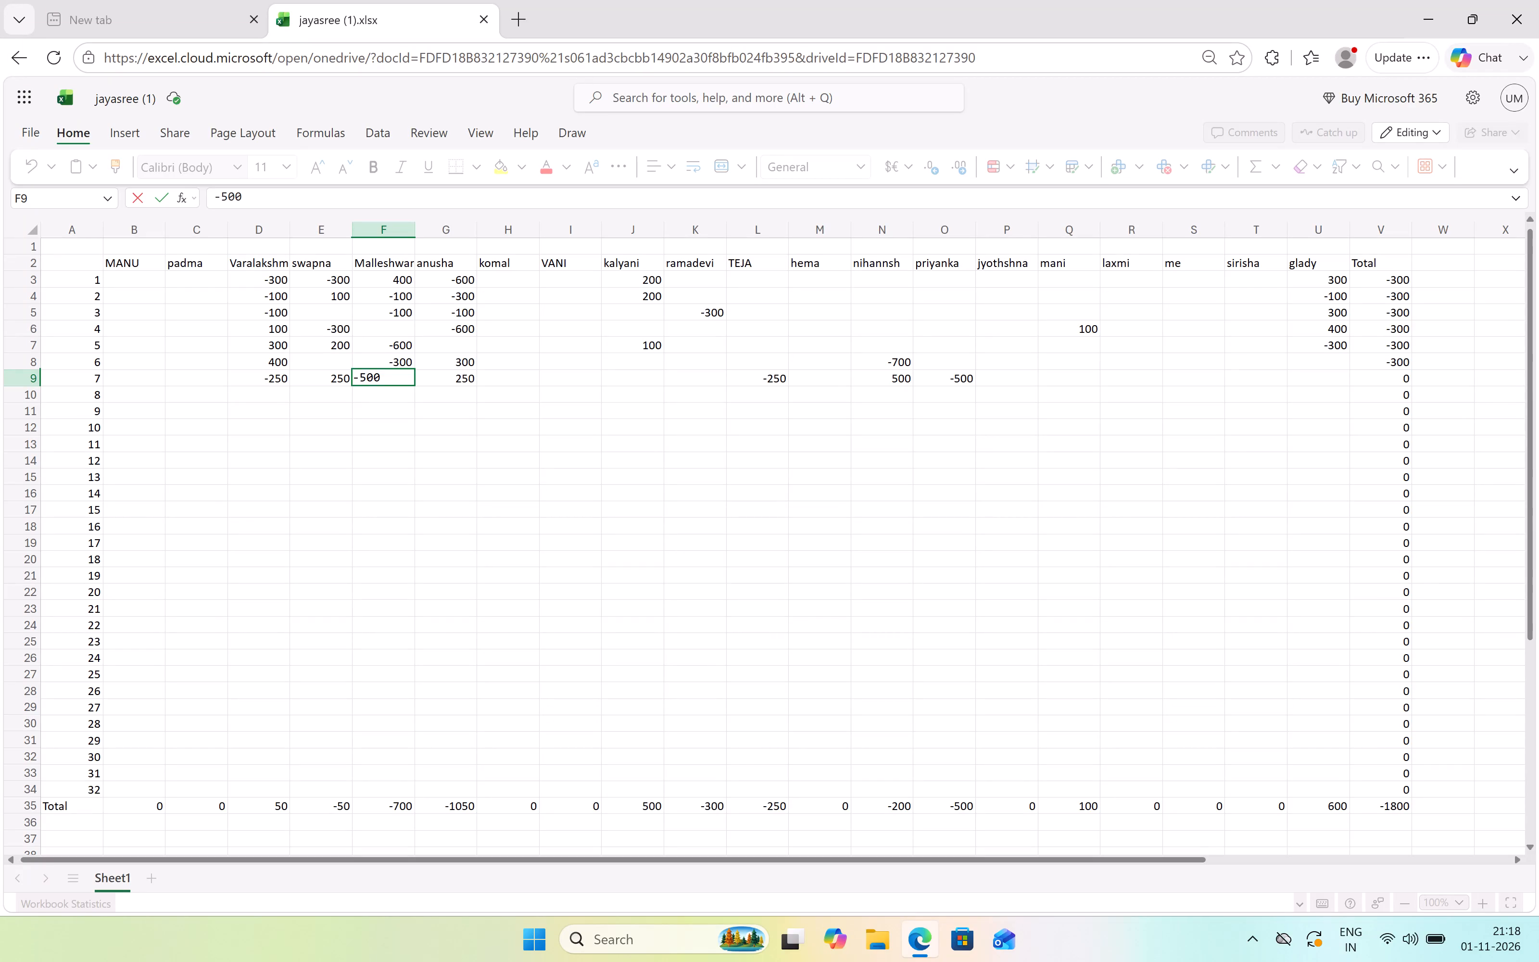
# Enter 750 under Malleshwar (F10) and 250 under anusha (G10) in the row numbered 8.
pyautogui.click(277, 394)
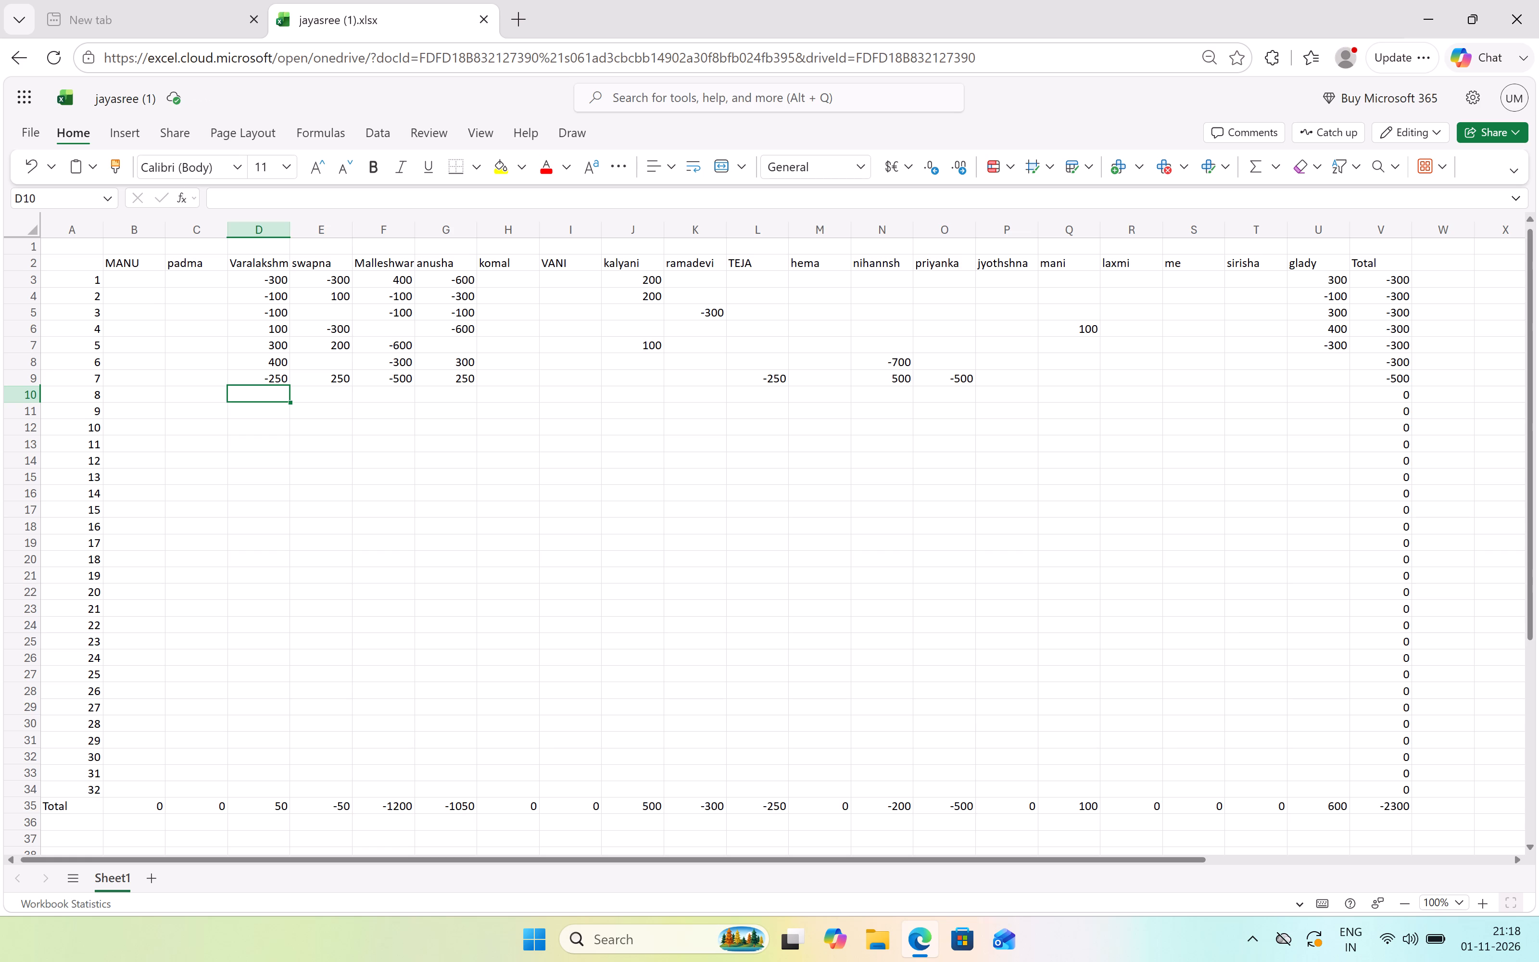
pyautogui.press('Right')
pyautogui.press('Right')
pyautogui.press('Right')
pyautogui.press('Left')
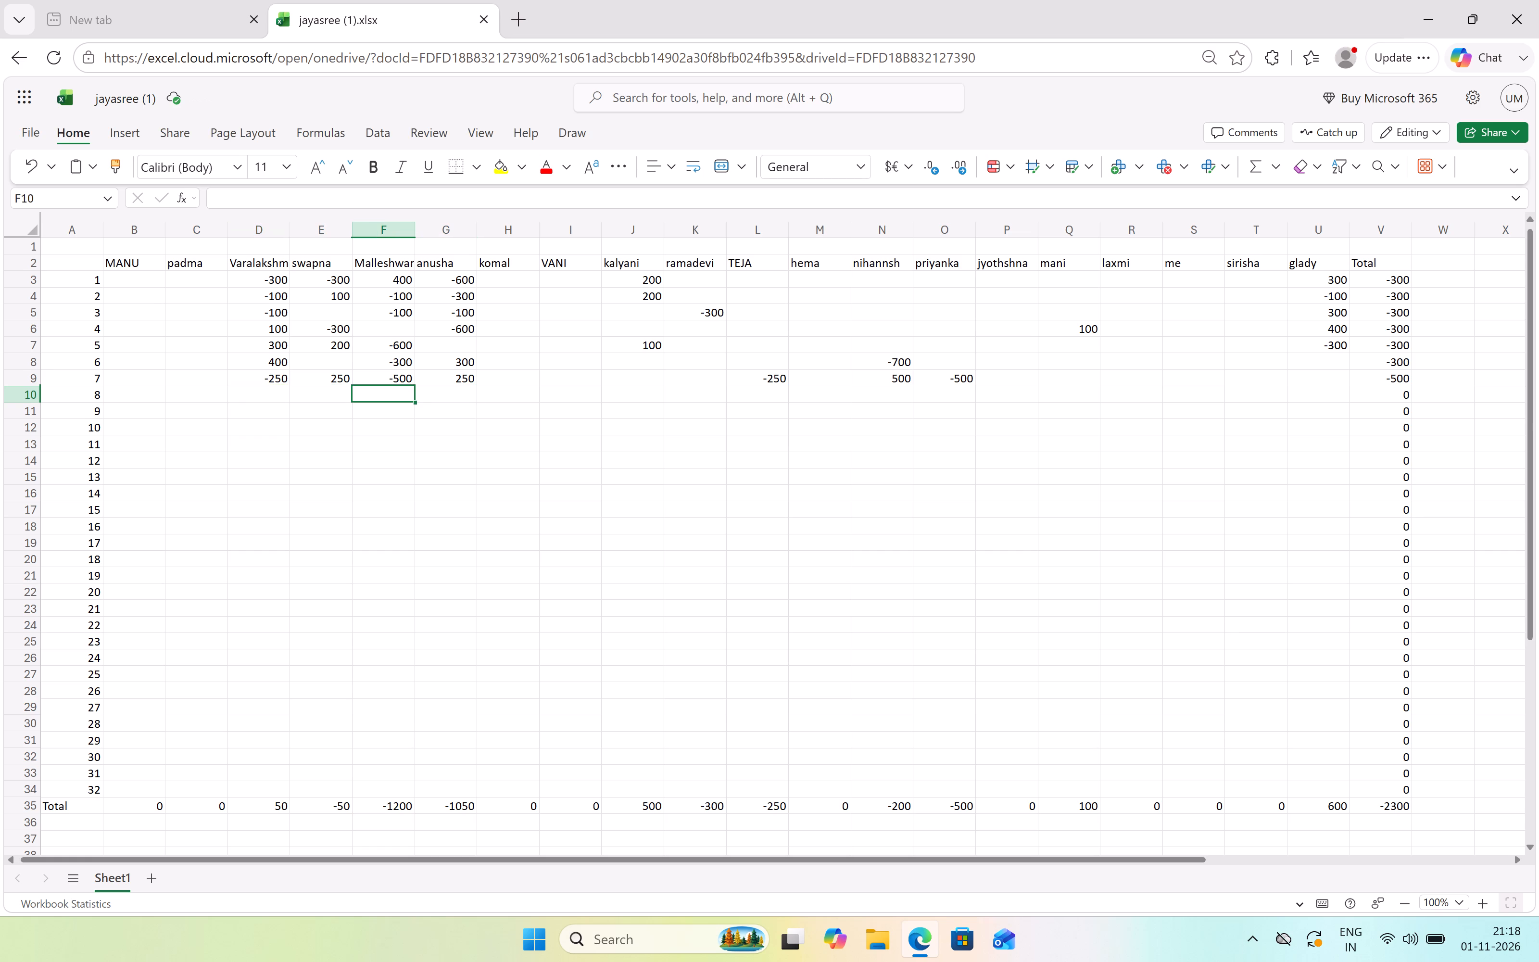
pyautogui.write('750')
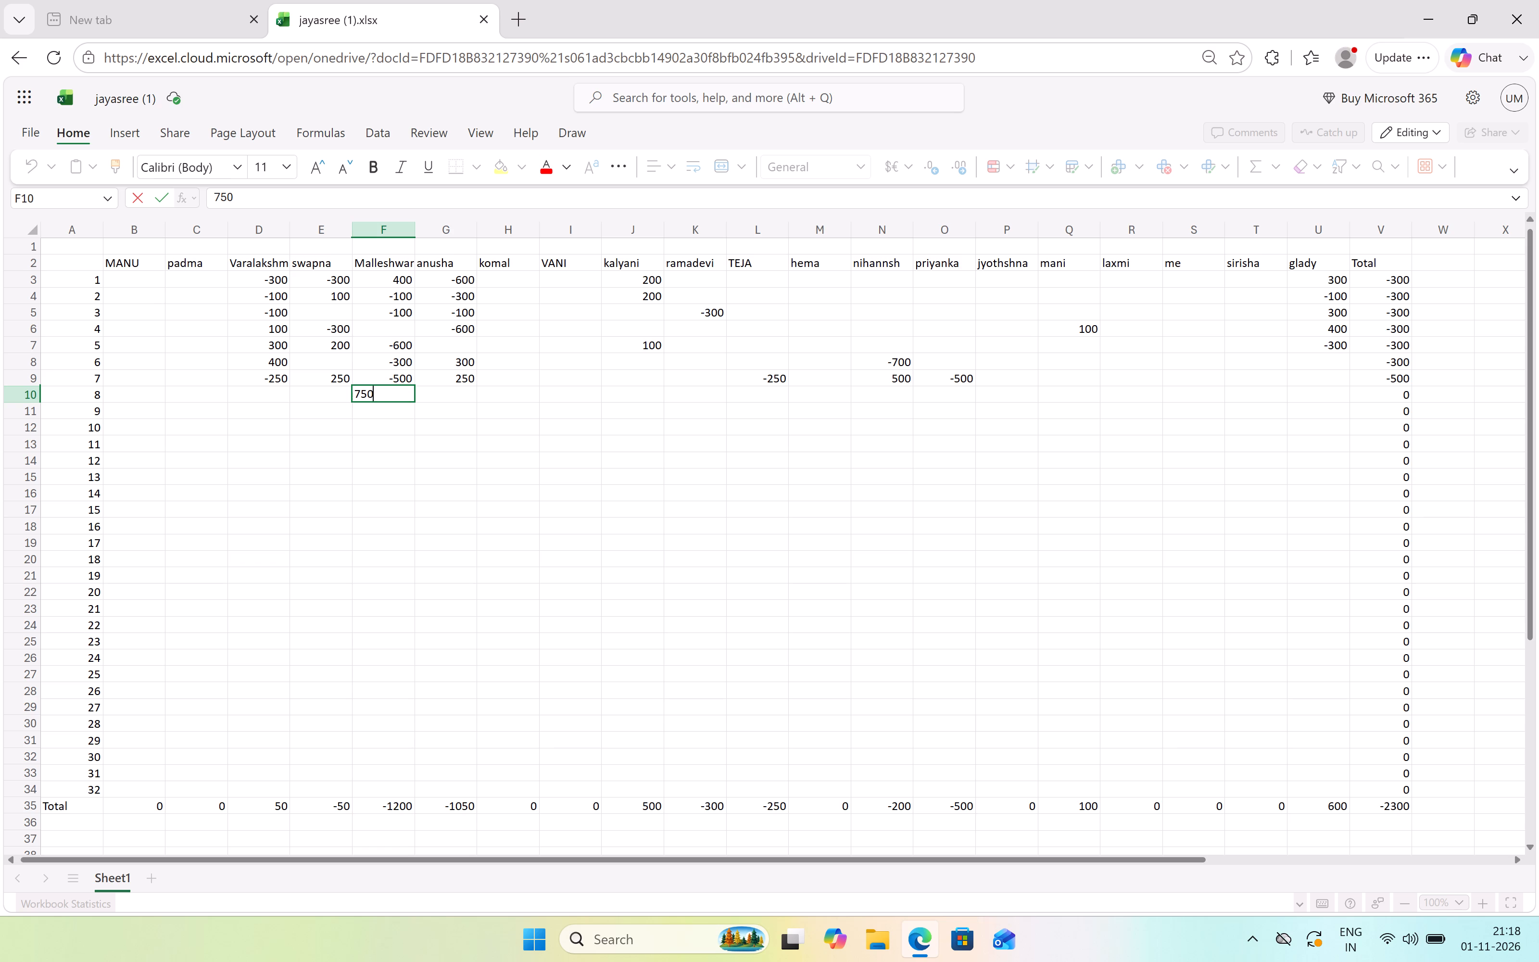
pyautogui.press('Right')
pyautogui.press('Right')
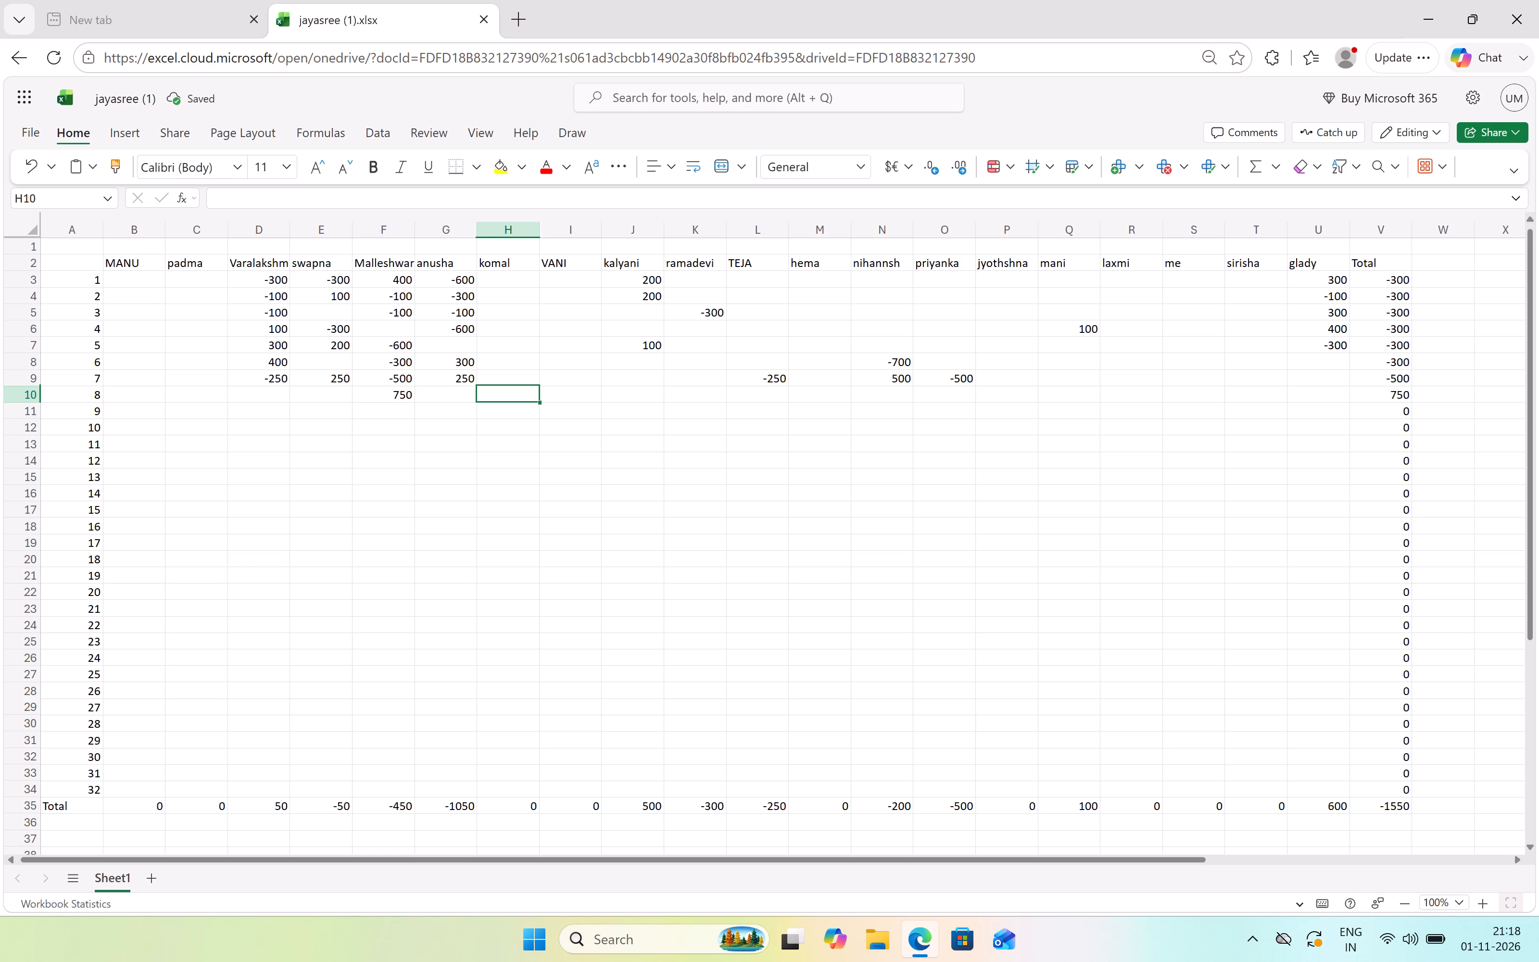
pyautogui.press('Left')
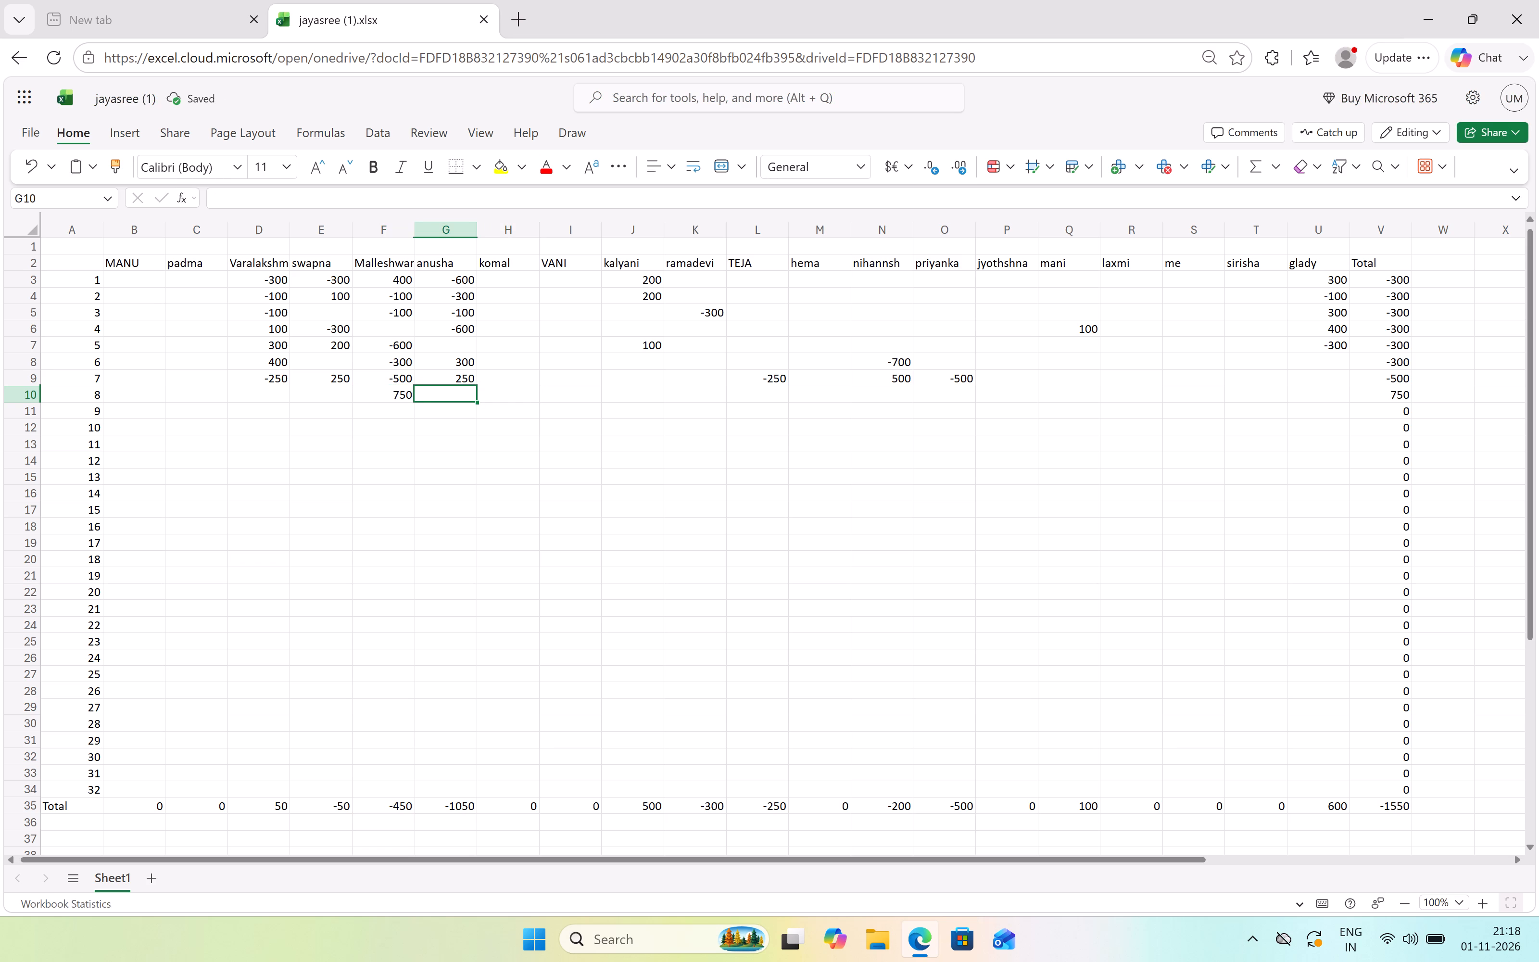
pyautogui.write('250')
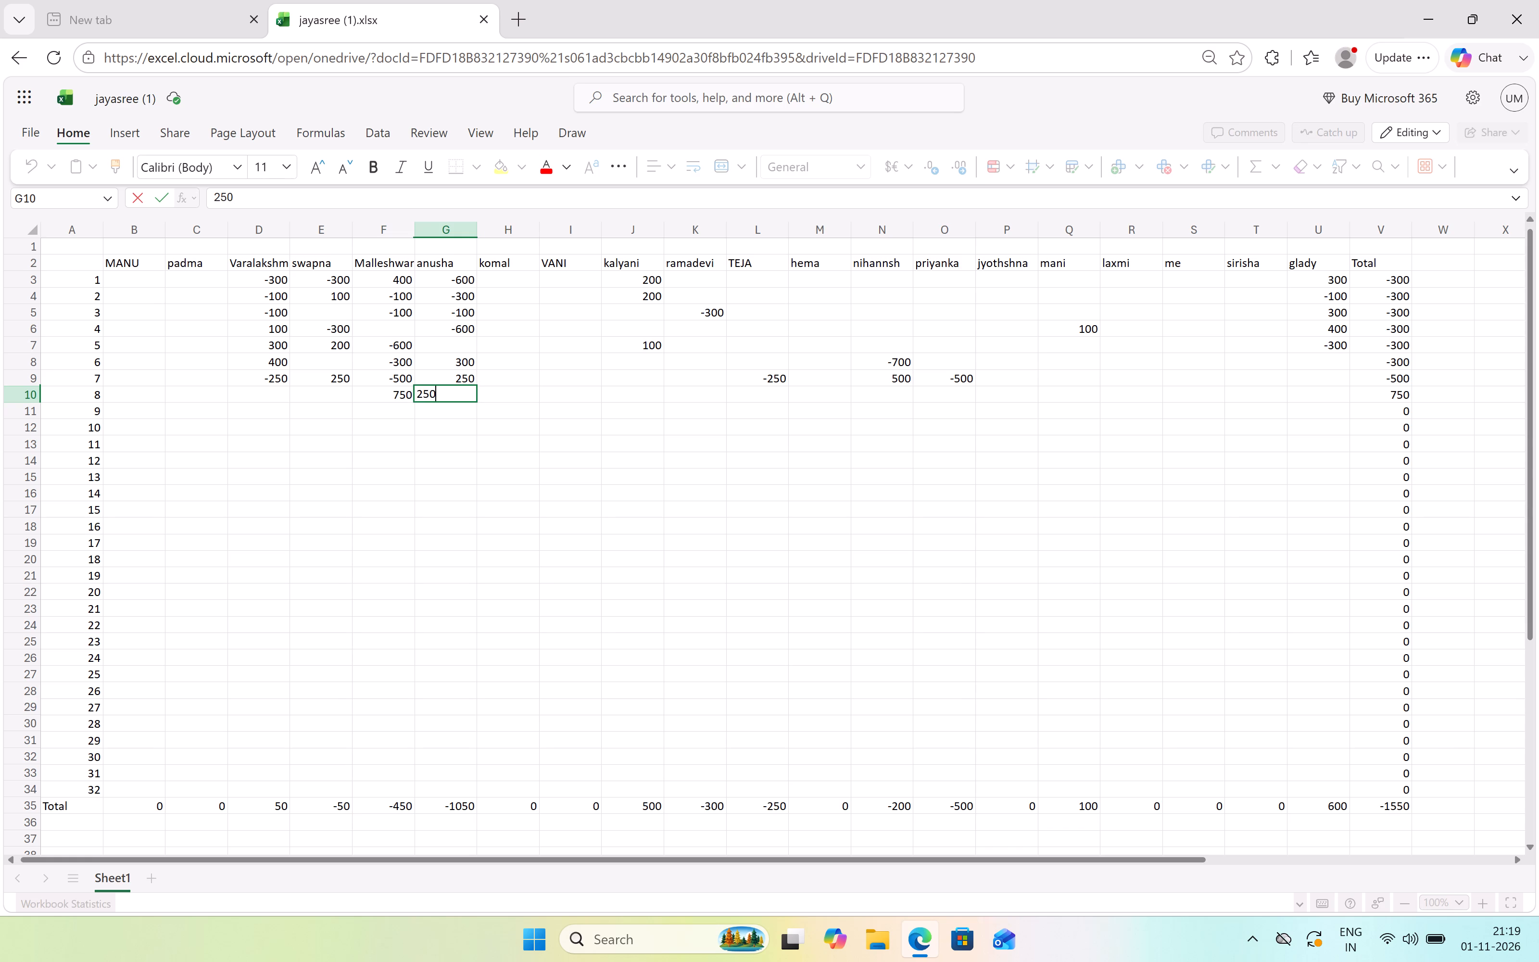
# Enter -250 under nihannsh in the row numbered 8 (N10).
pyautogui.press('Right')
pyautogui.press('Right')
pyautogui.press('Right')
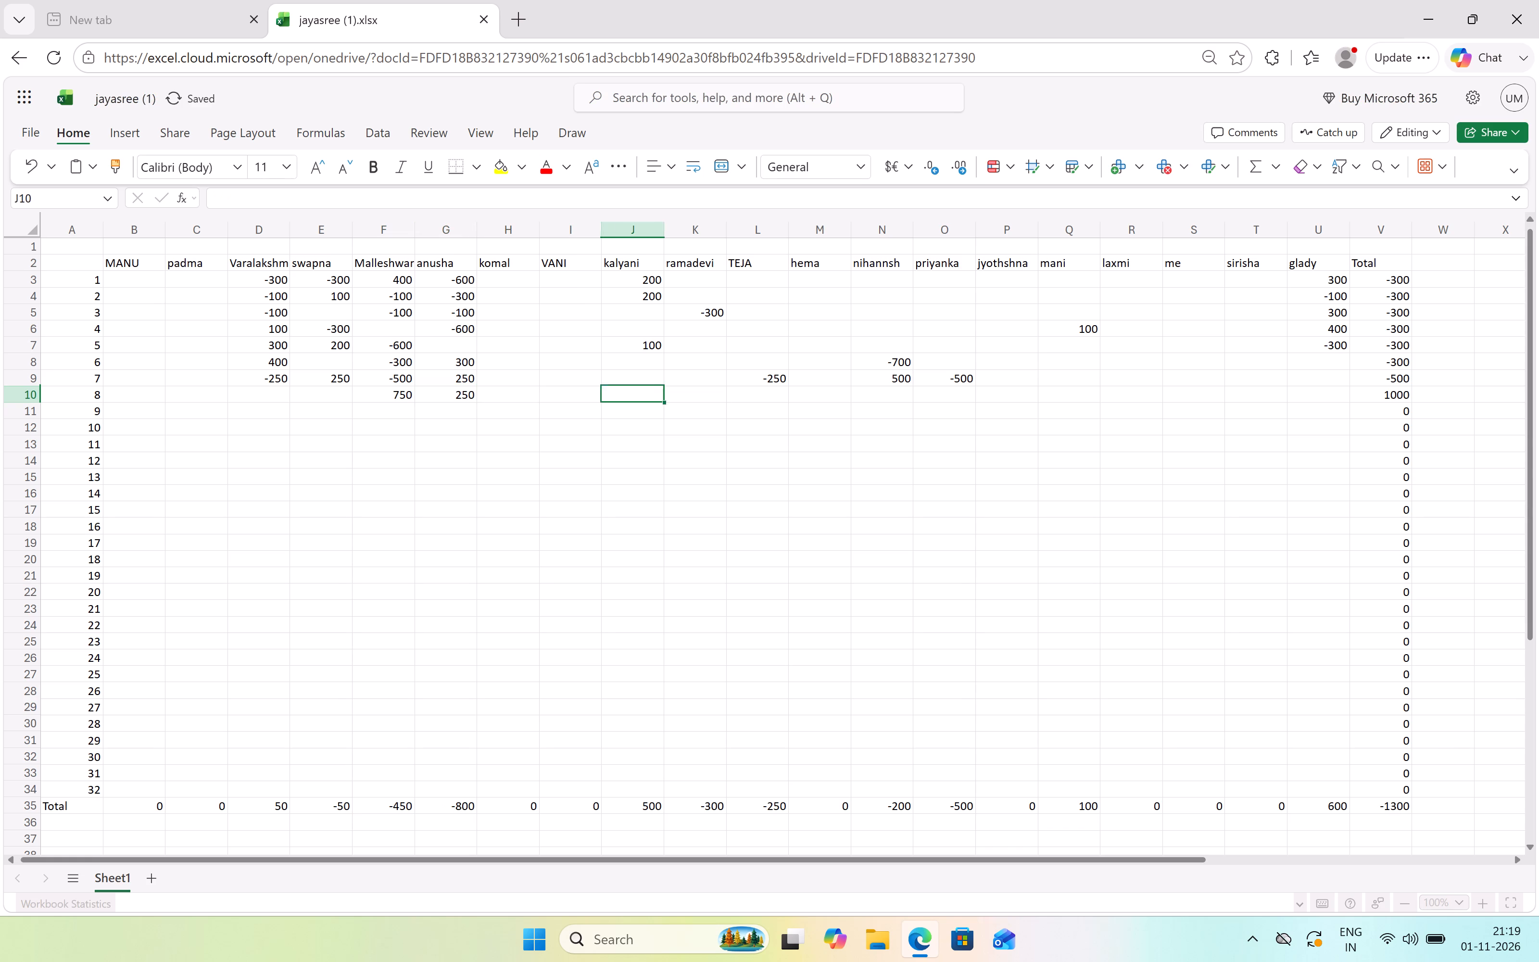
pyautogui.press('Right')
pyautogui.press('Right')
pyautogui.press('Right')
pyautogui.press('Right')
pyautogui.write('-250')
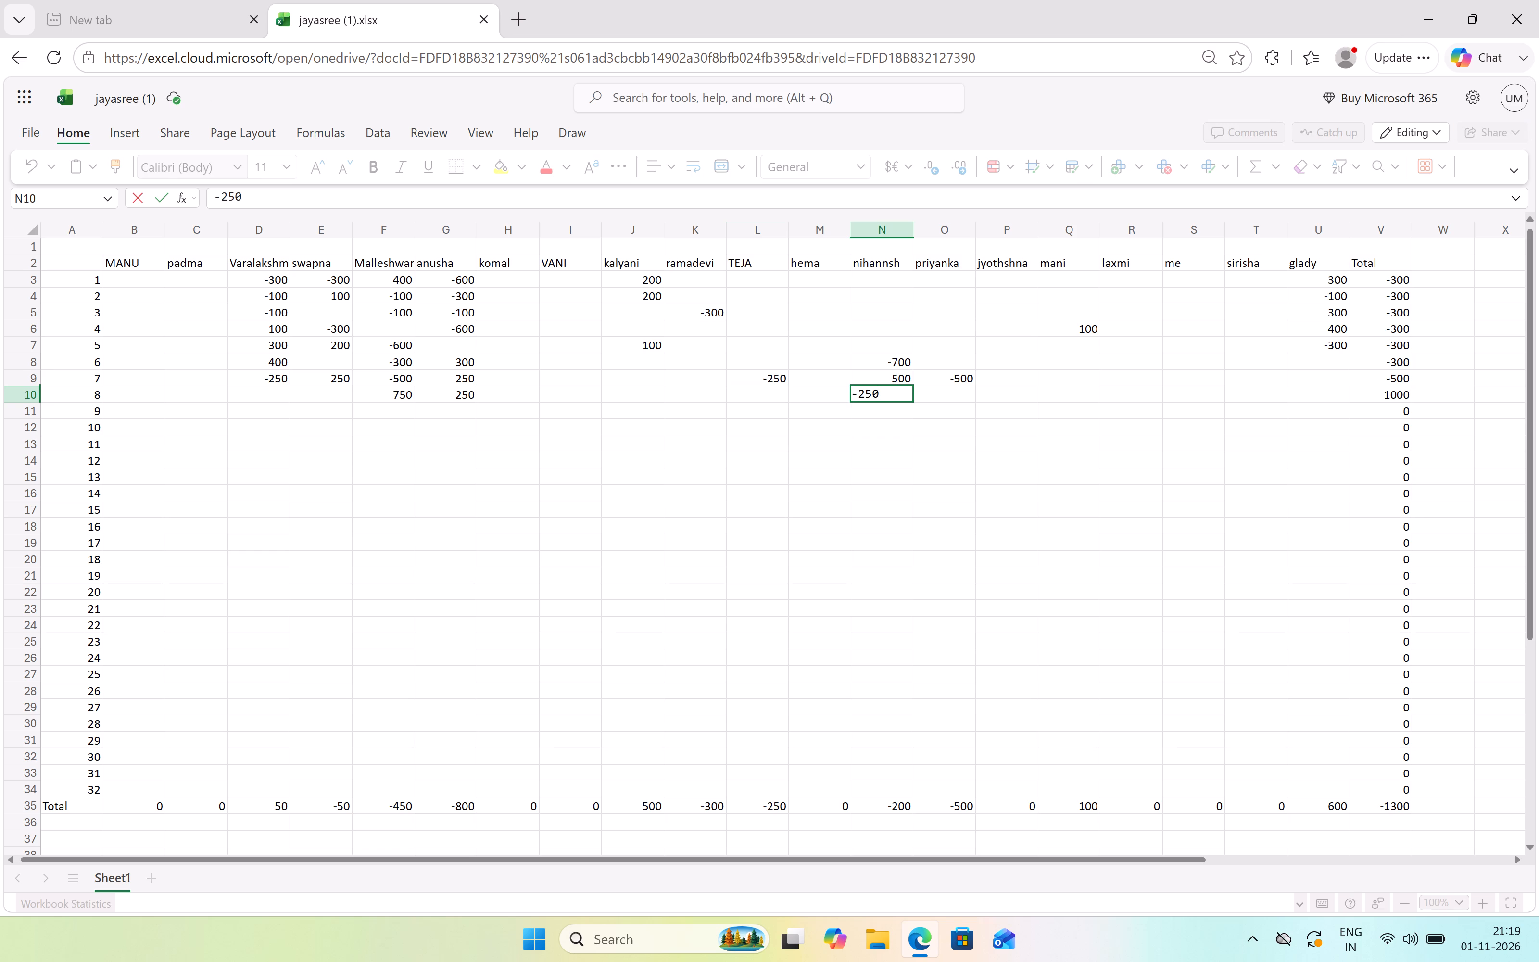
# Enter -500 under glady in the row numbered 8 (U10).
pyautogui.press('Right')
pyautogui.press('Right')
pyautogui.press('Right')
pyautogui.press('Right')
pyautogui.press('Right')
pyautogui.press('Right')
pyautogui.press('Right')
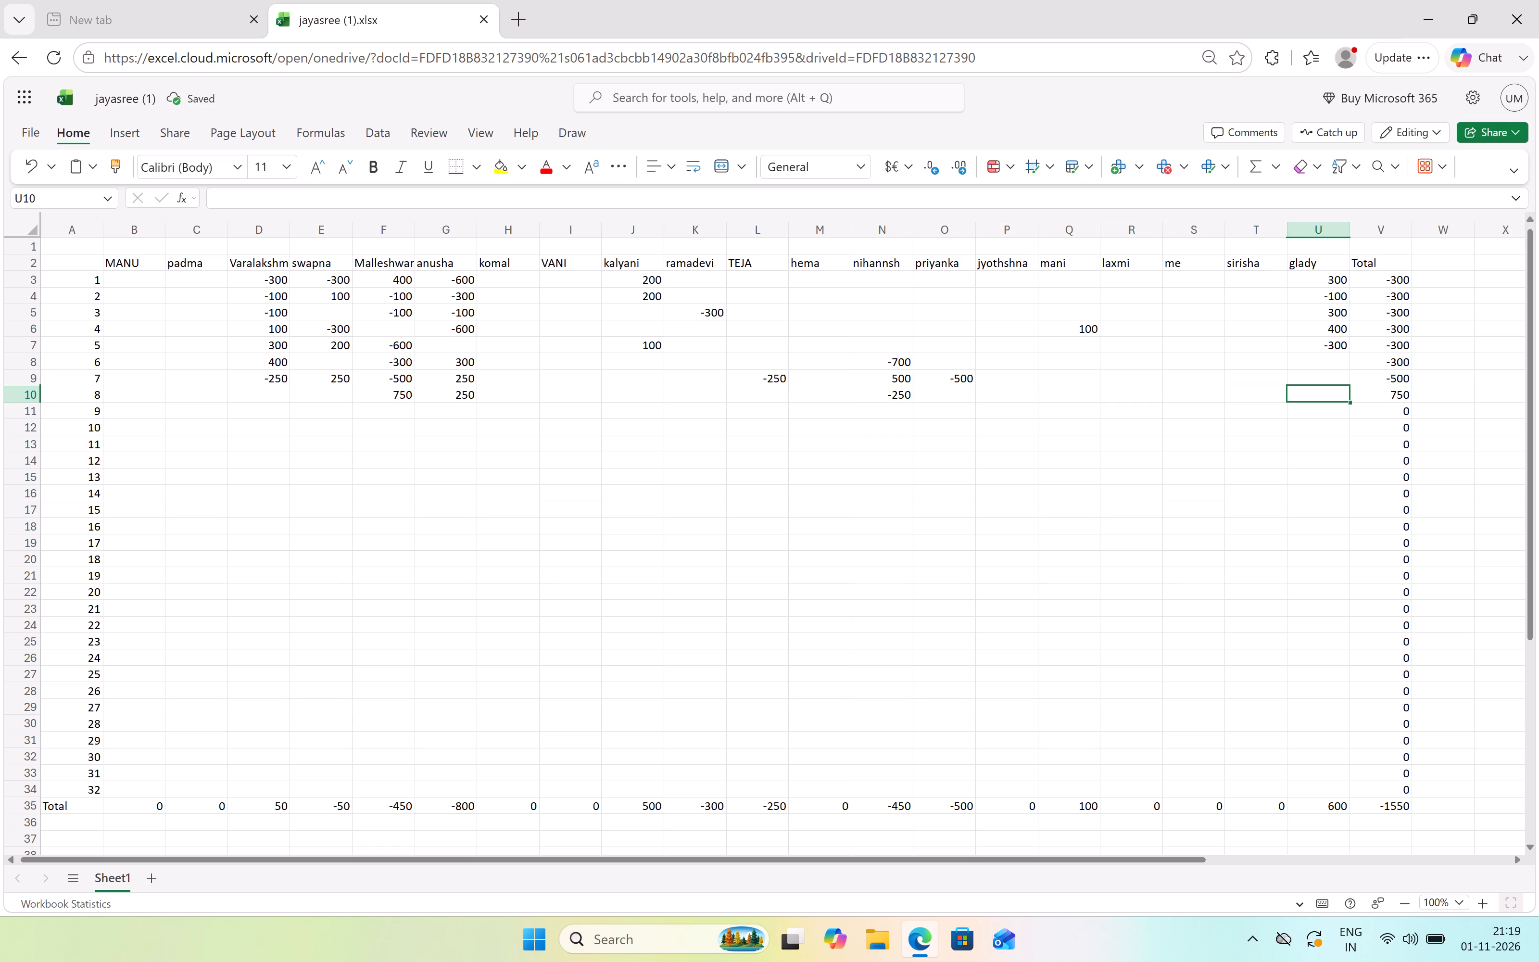
pyautogui.write('-500')
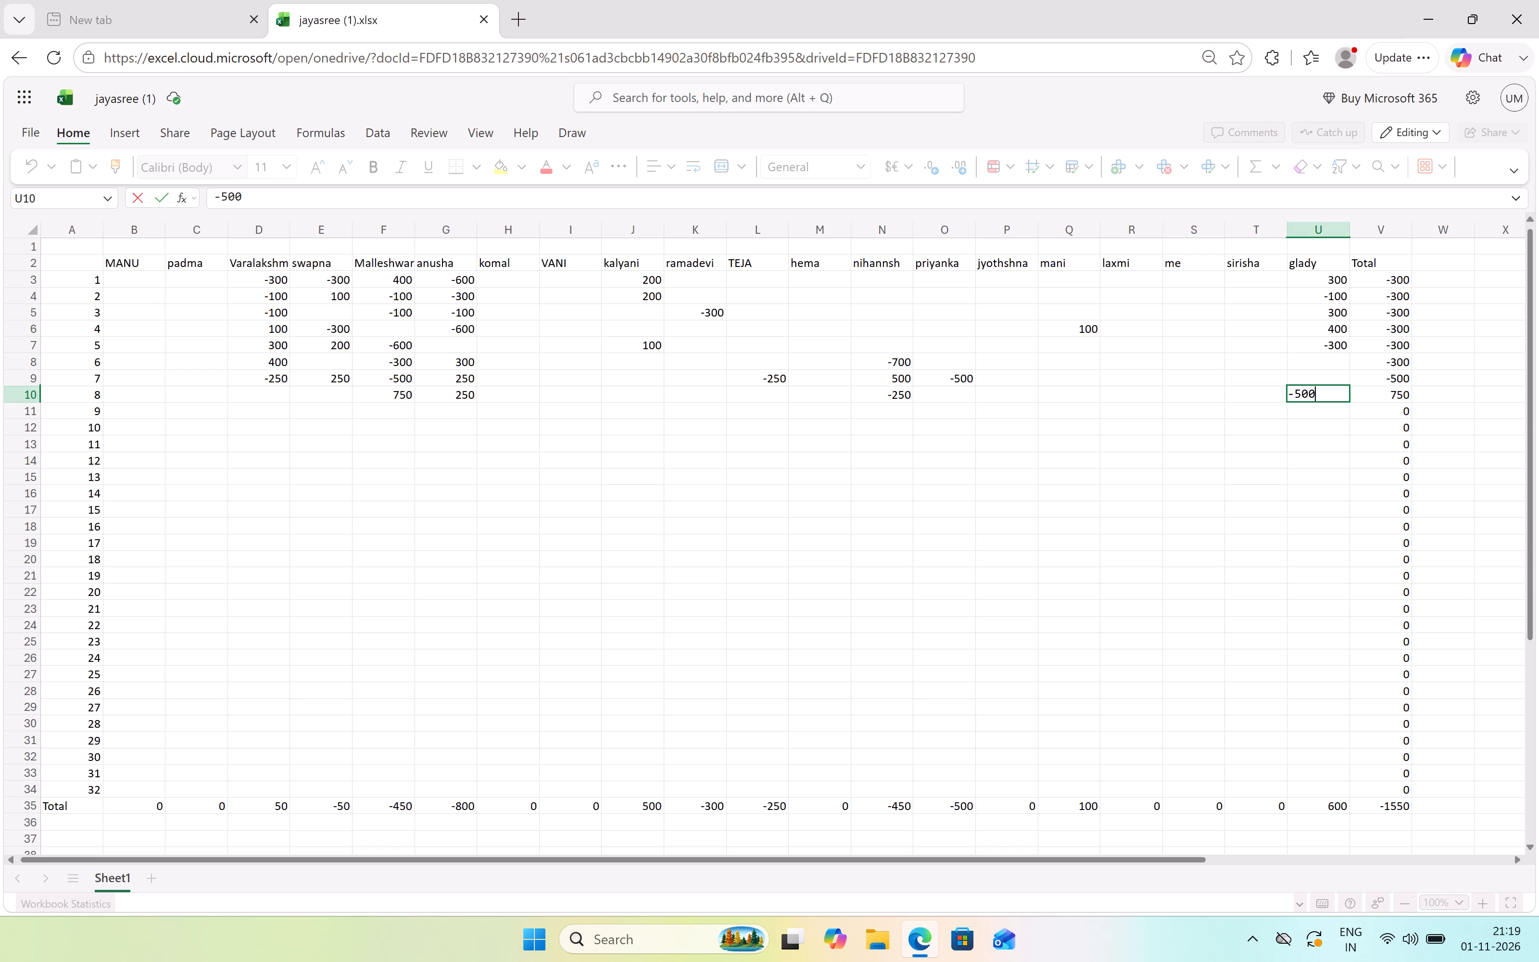
# Enter -500 under Varalakshm in the row numbered 8 (D10).
pyautogui.press('Left')
pyautogui.press('Left')
pyautogui.press('Left')
pyautogui.press('Left')
pyautogui.press('Left')
pyautogui.press('Left')
pyautogui.press('Left')
pyautogui.press('Left')
pyautogui.press('Left')
pyautogui.press('Left')
pyautogui.press('Left')
pyautogui.press('Left')
pyautogui.press('Left')
pyautogui.press('Left')
pyautogui.press('Left')
pyautogui.press('Left')
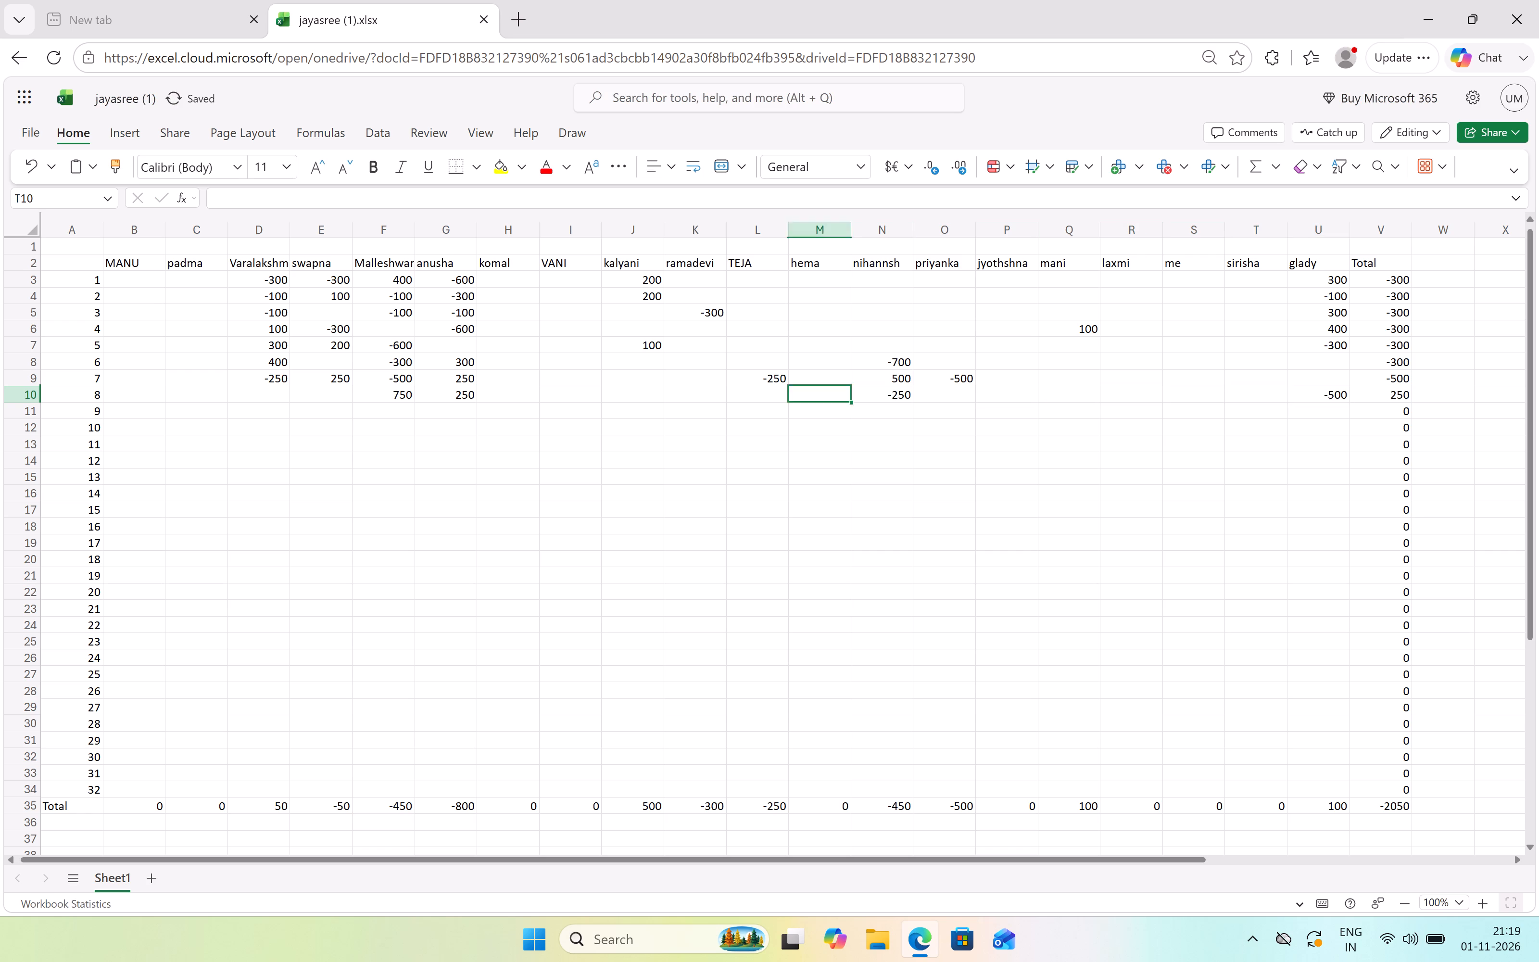
pyautogui.press('Left')
pyautogui.write('-500')
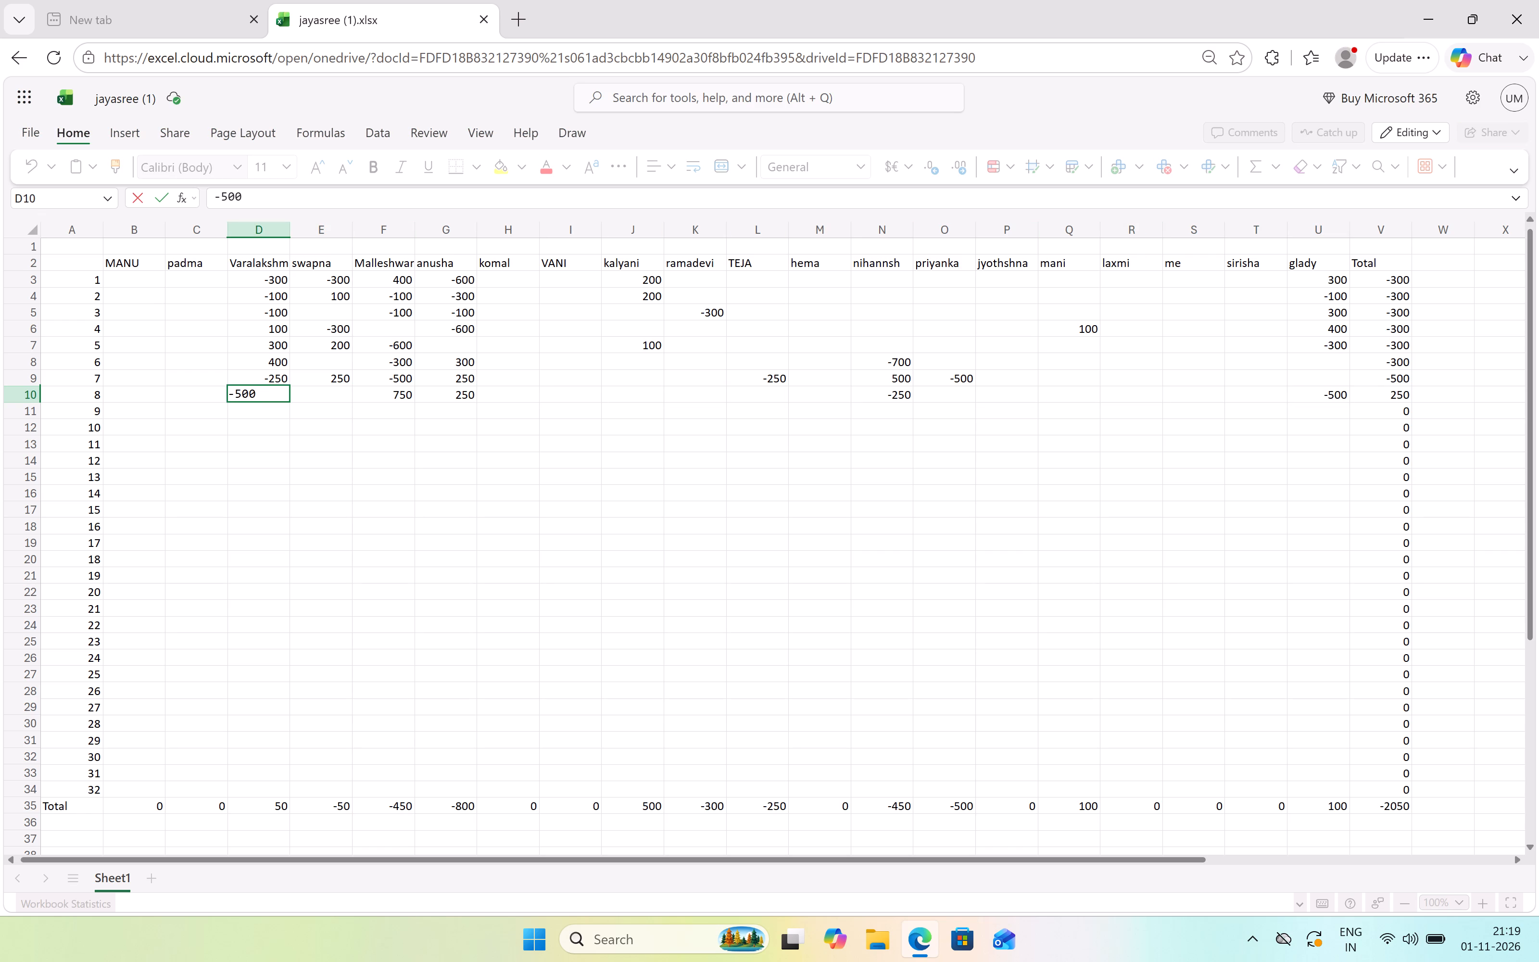
pyautogui.press('Down')
pyautogui.press('Up')
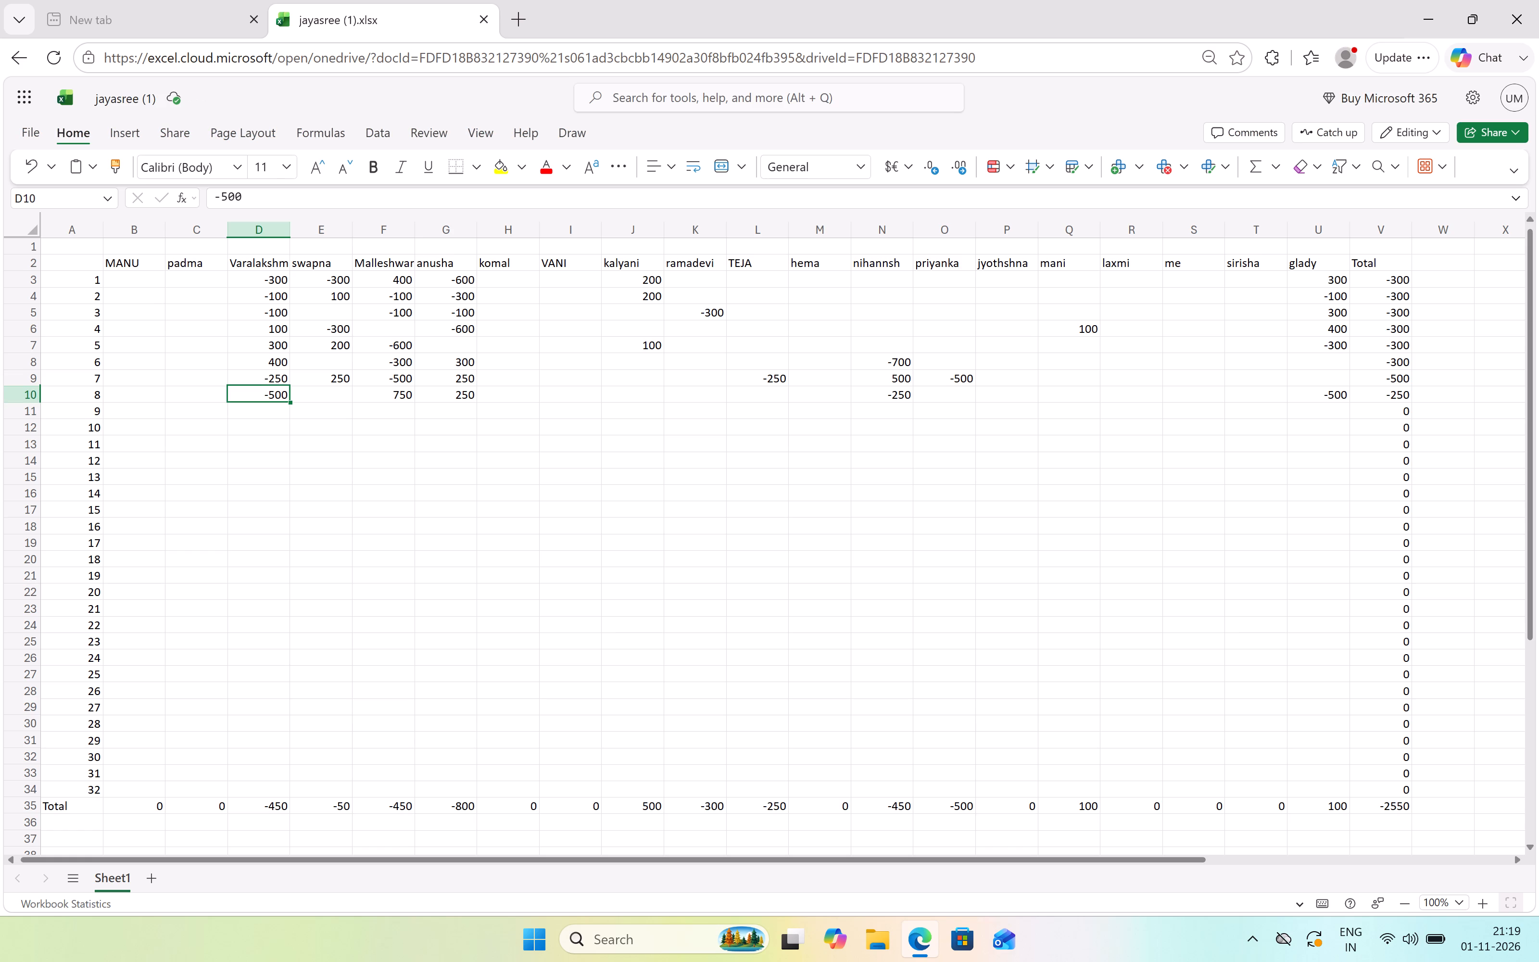
# Replace the amount under nihannsh in the row numbered 8 (N10) with -500.
pyautogui.press('Right')
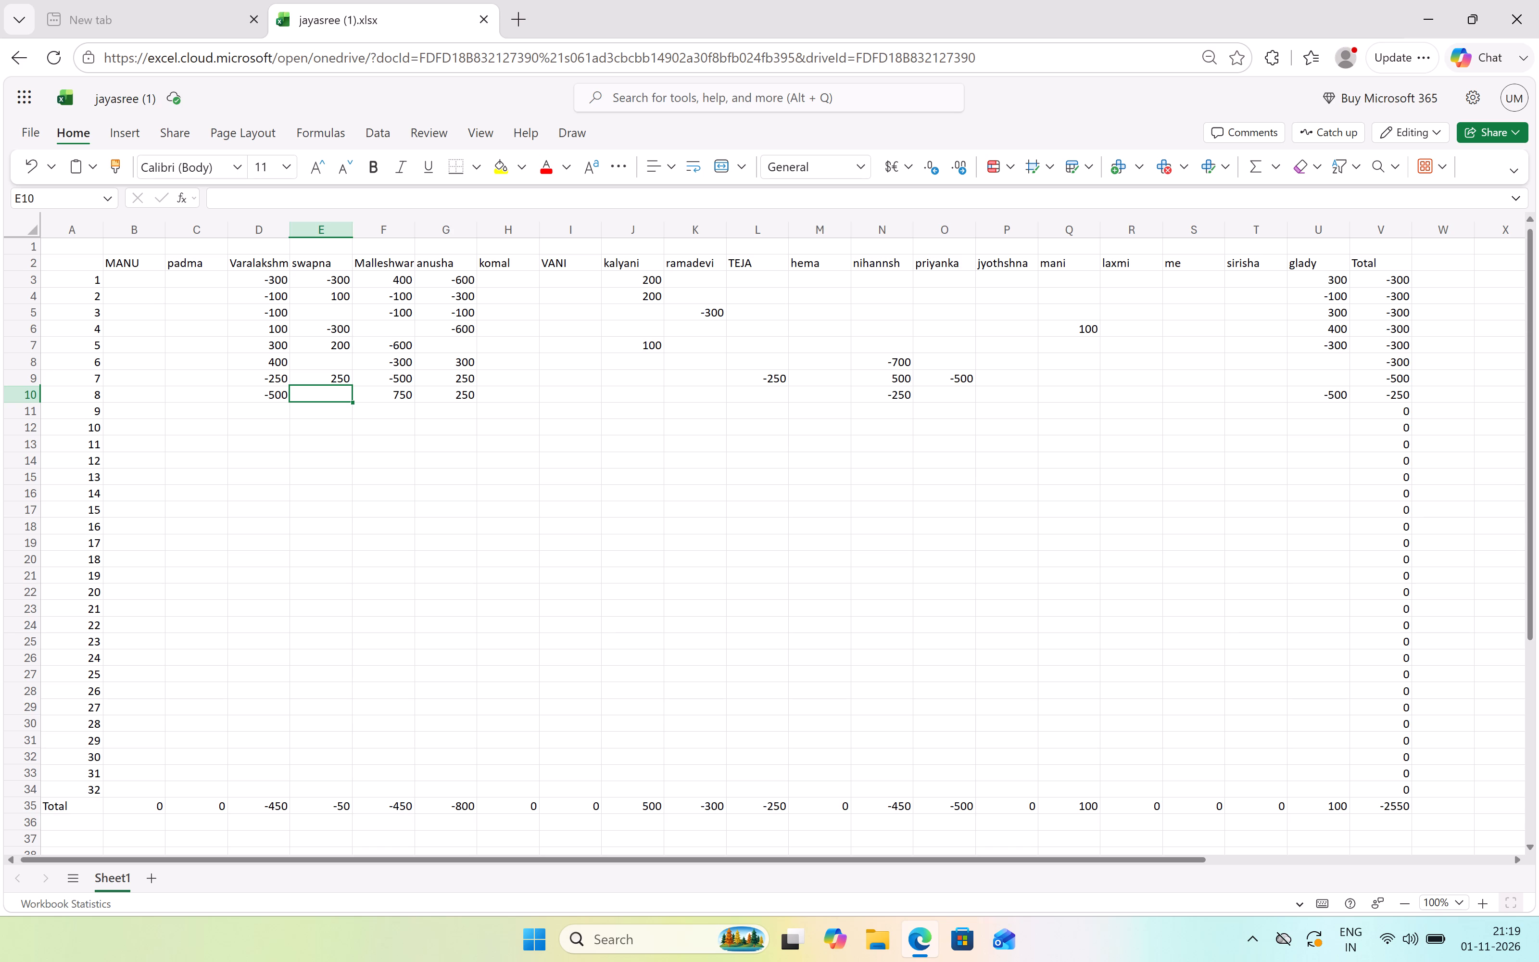
pyautogui.press('Right')
pyautogui.press('Right')
pyautogui.press('Right')
pyautogui.press('Right')
pyautogui.press('Right')
pyautogui.press('Right')
pyautogui.press('Right')
pyautogui.press('Right')
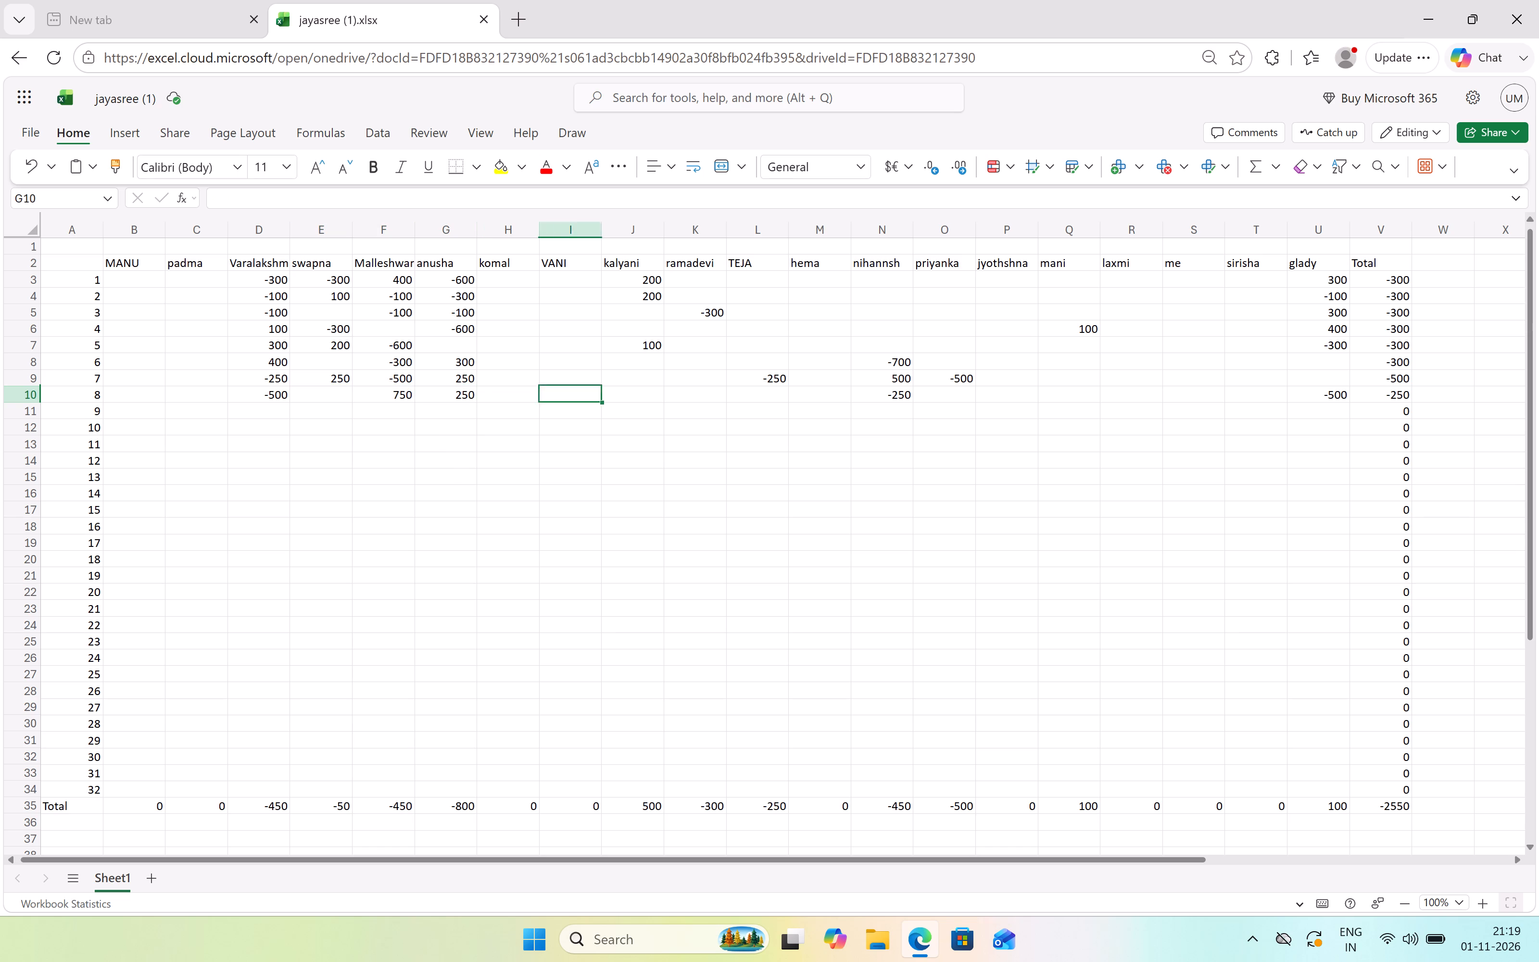
pyautogui.press('Right')
pyautogui.press('BackSpace')
pyautogui.write('-500')
pyautogui.press('Down')
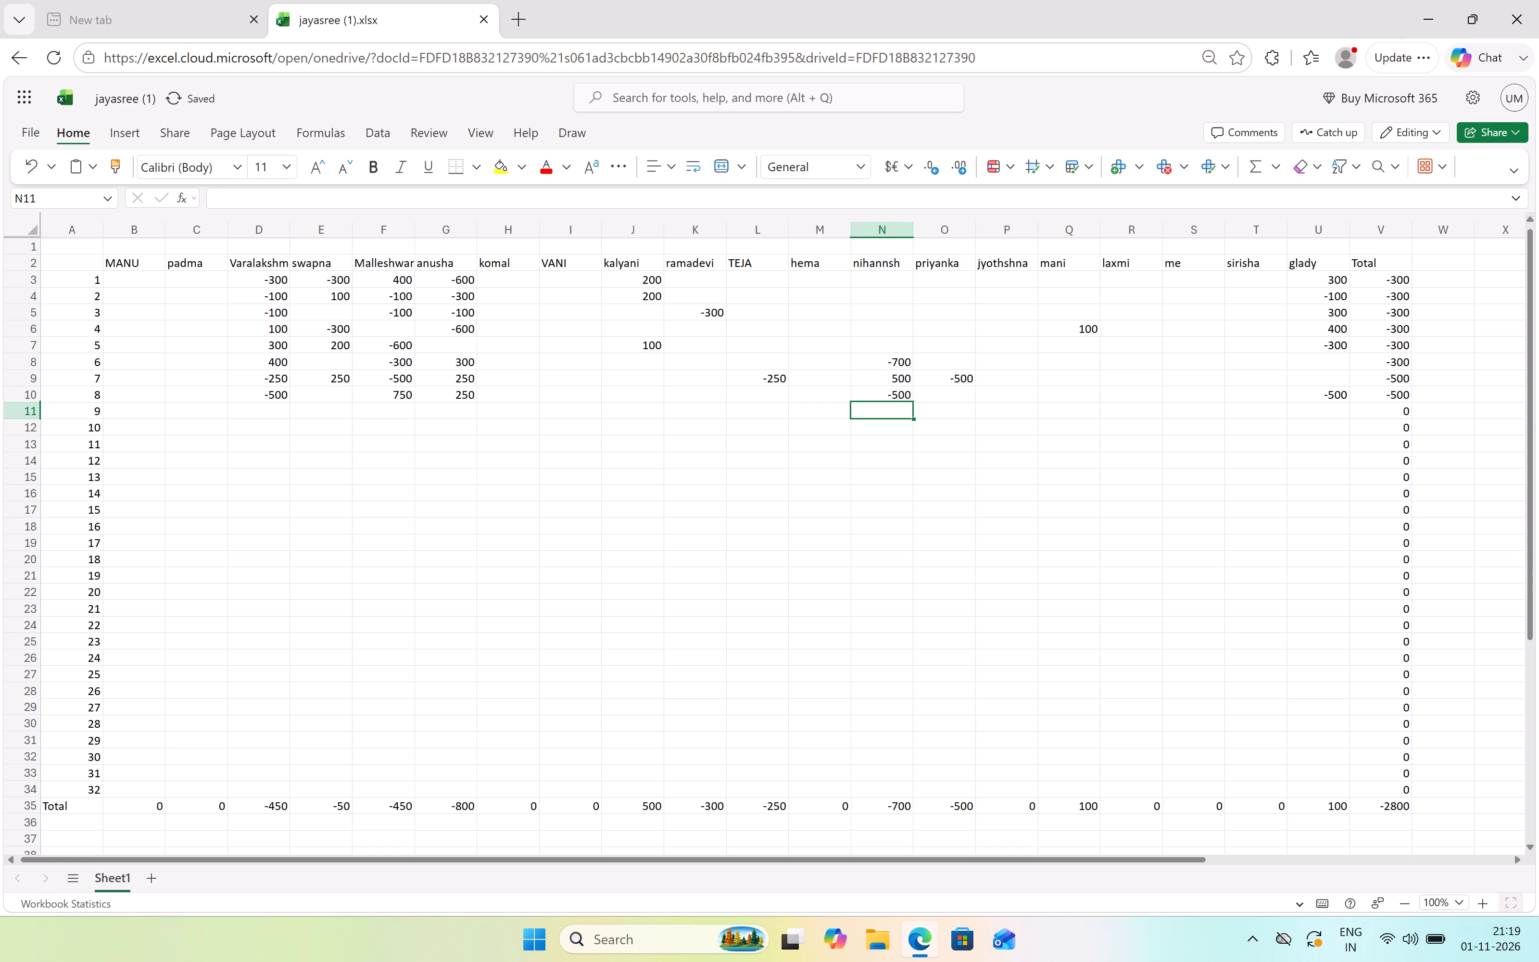
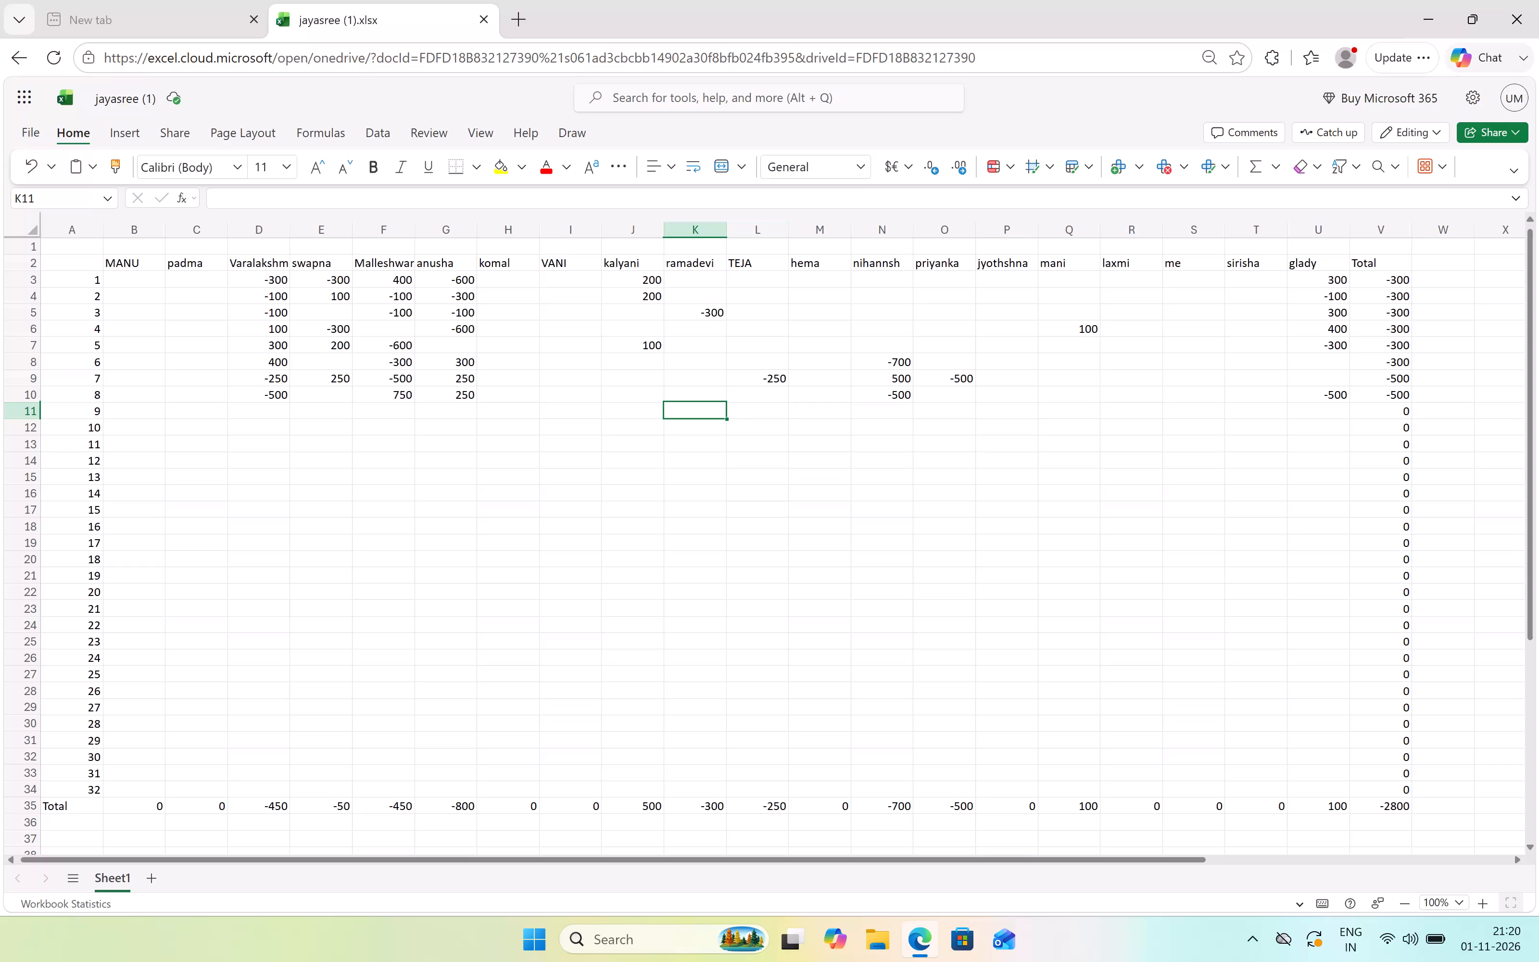
# In the row numbered 9, enter -500 under ramadevi (K11) and 250 under nihannsh (N11).
pyautogui.write('-500')
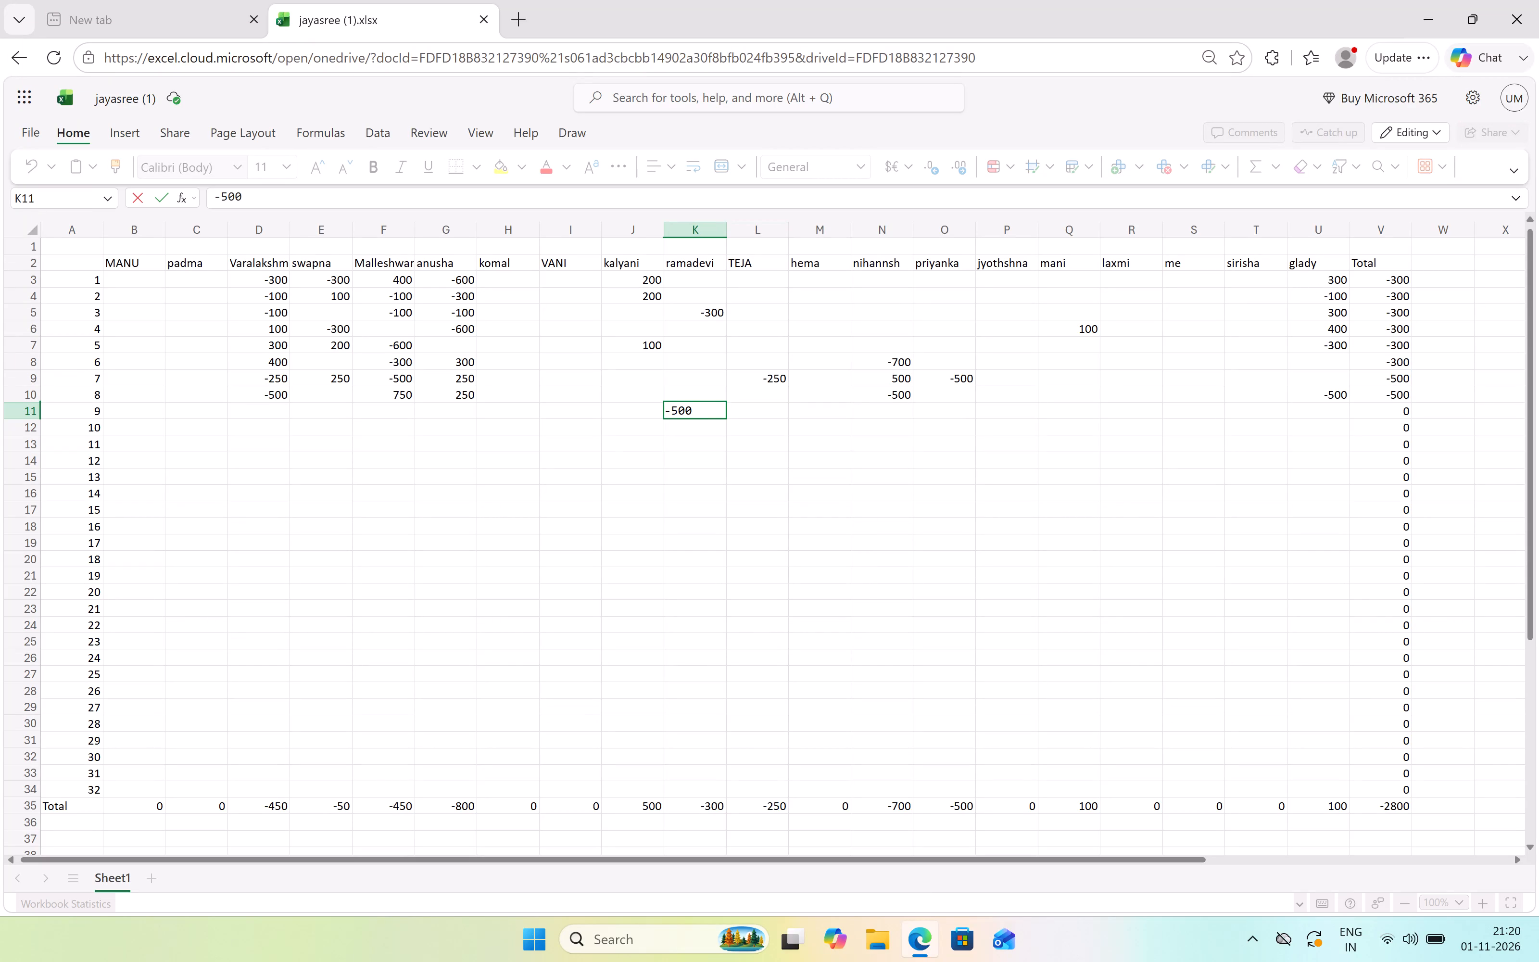
pyautogui.press('Right')
pyautogui.press('Right')
pyautogui.press('Right')
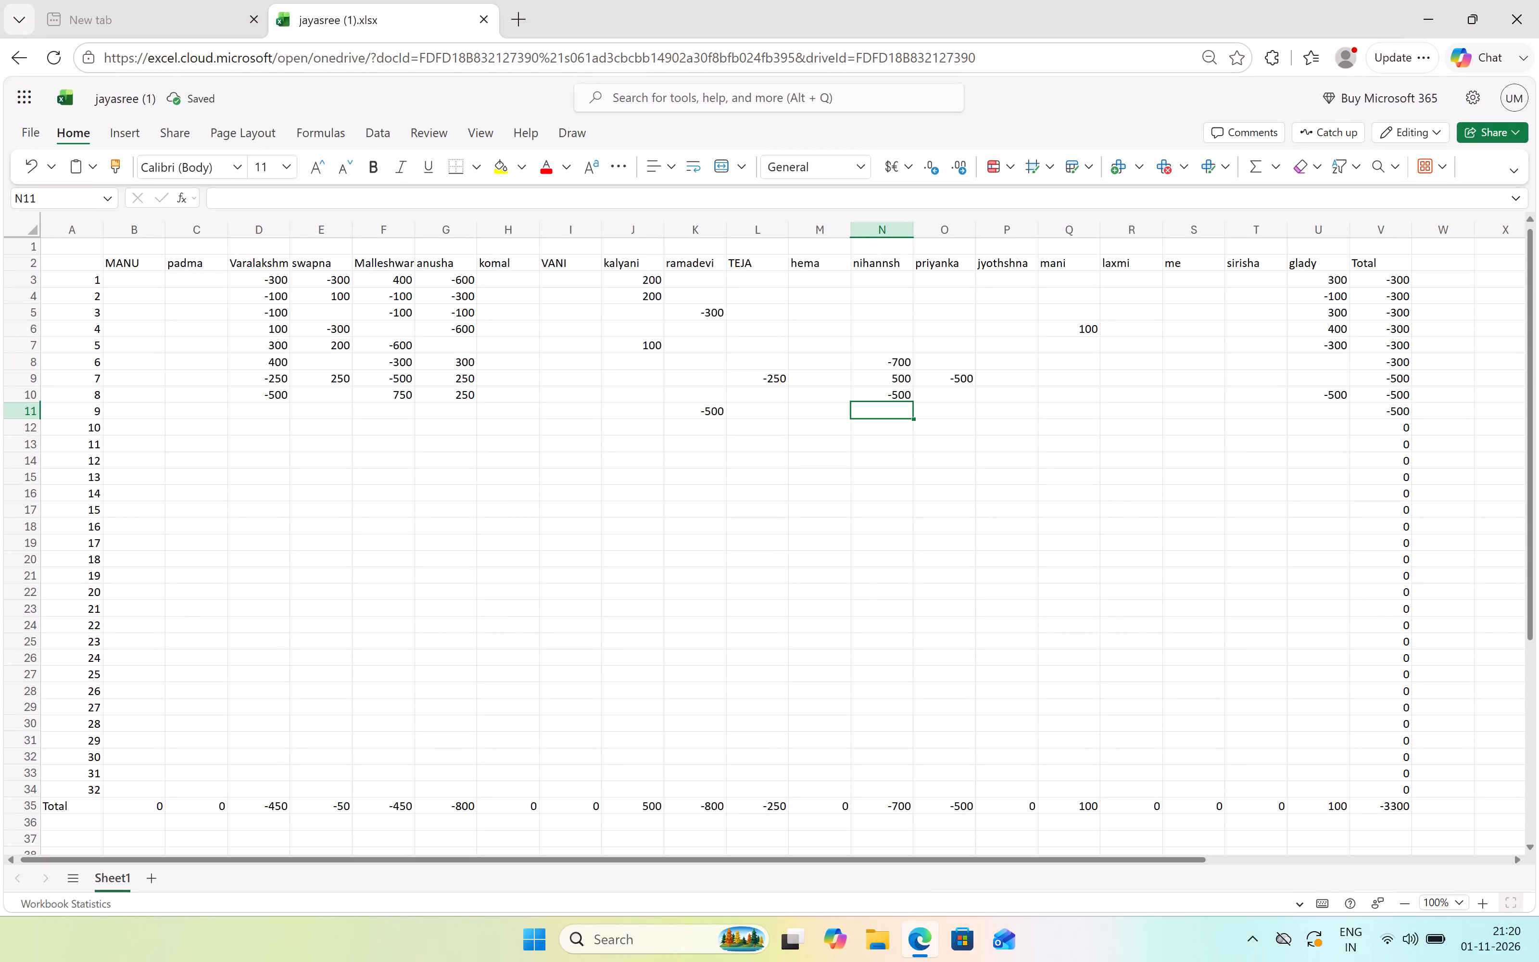
pyautogui.write('250')
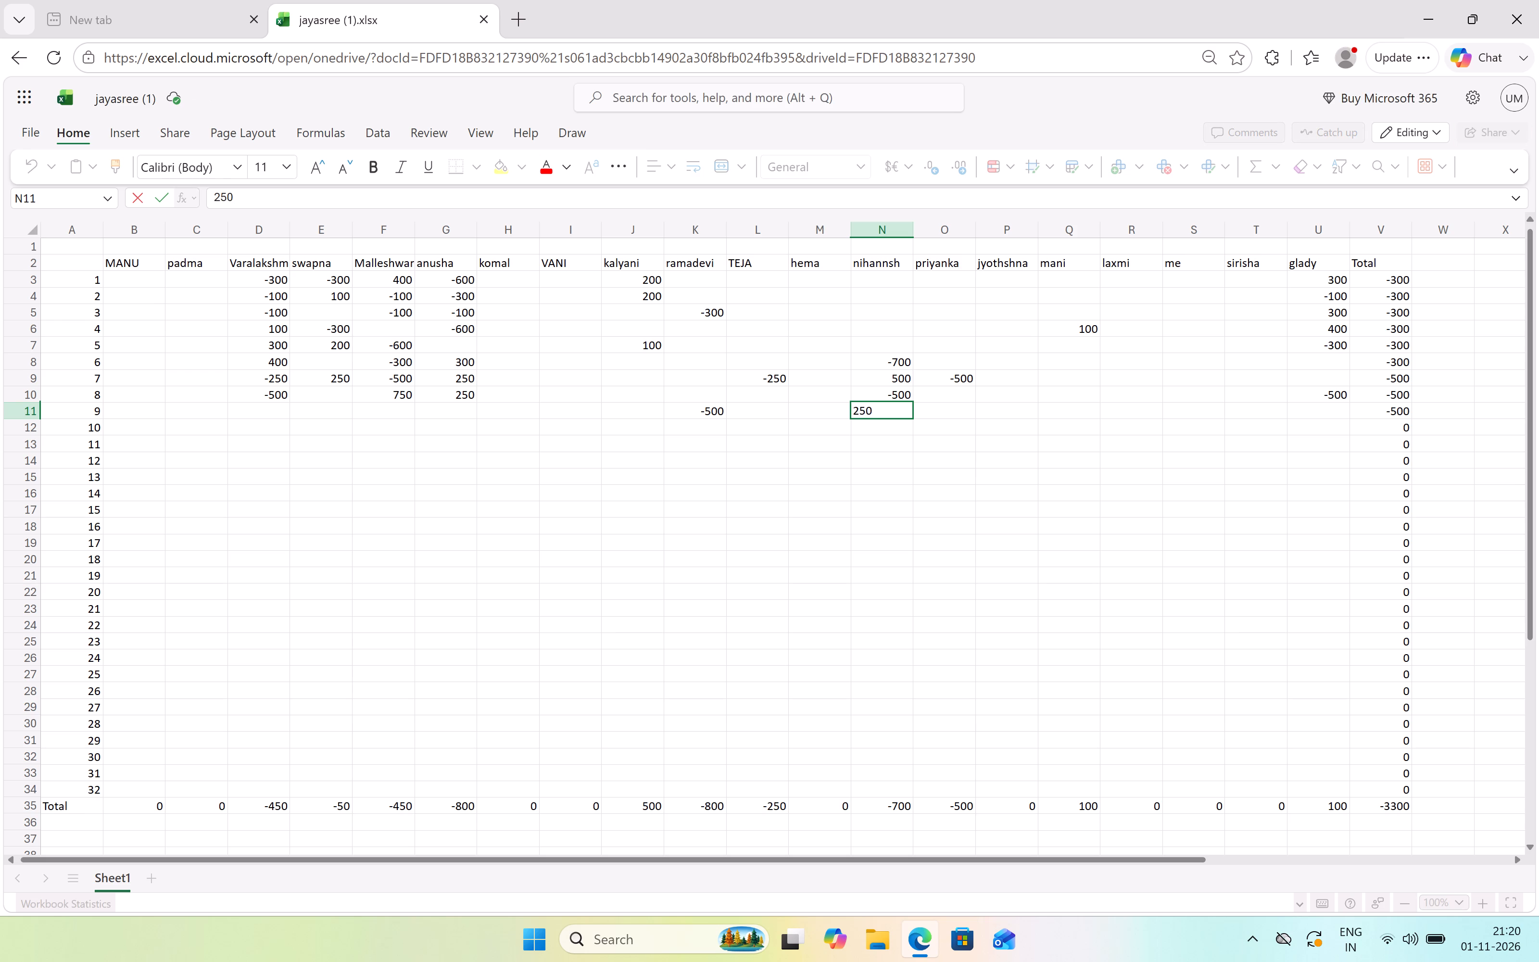
# Enter 500 under anusha in the row numbered 9 (G11).
pyautogui.press('Left')
pyautogui.press('Left')
pyautogui.press('Left')
pyautogui.press('Left')
pyautogui.press('Left')
pyautogui.press('Left')
pyautogui.press('Left')
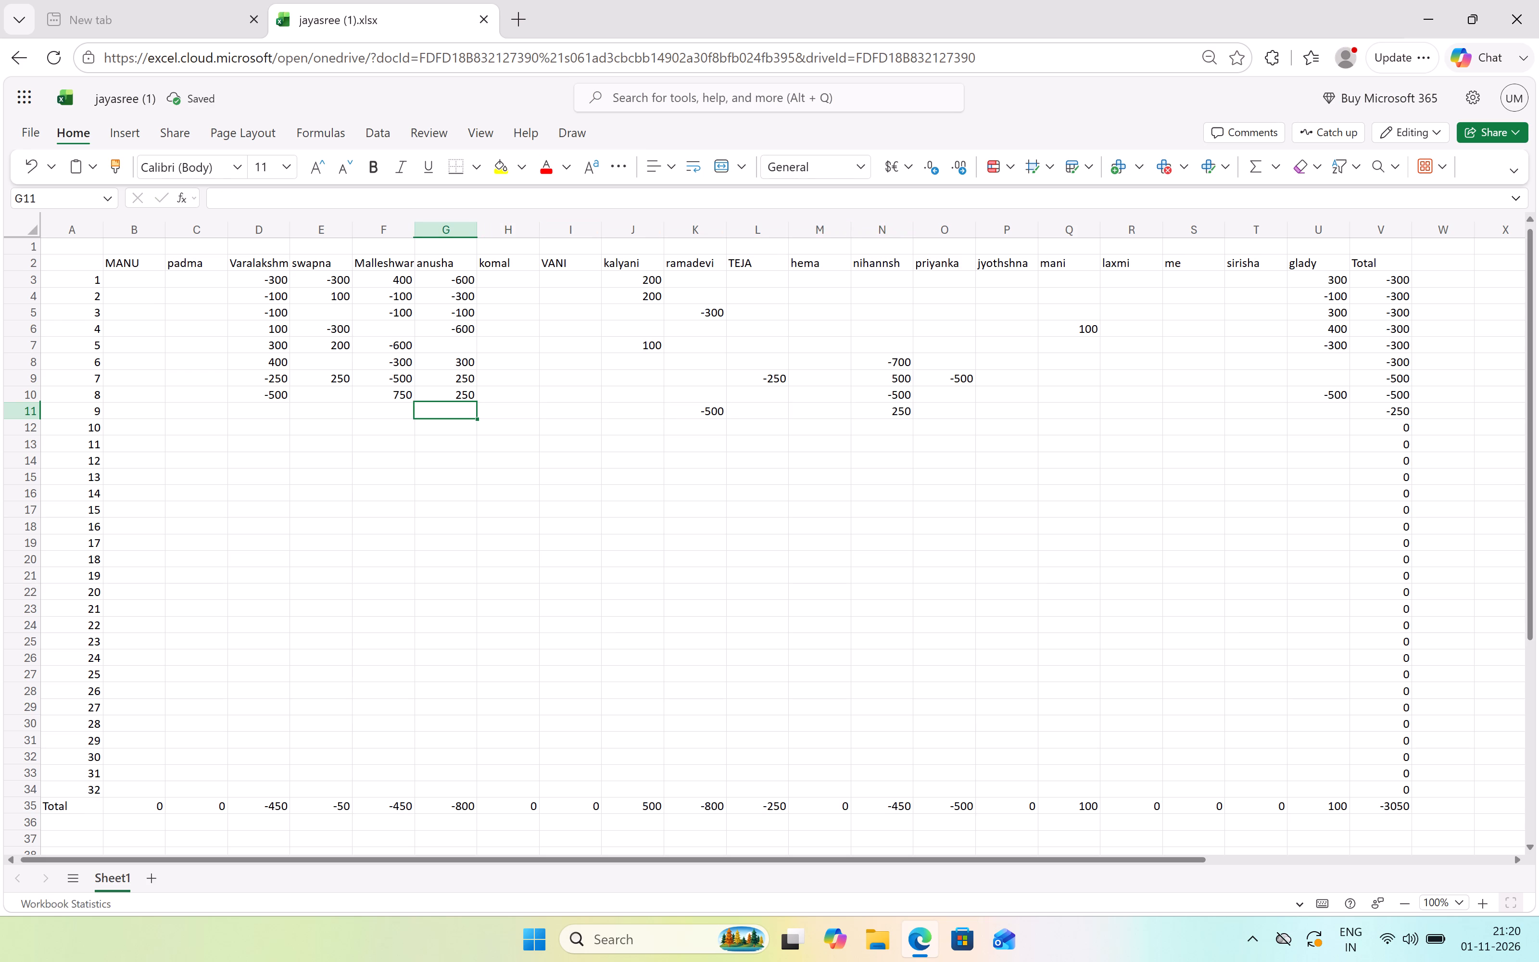
pyautogui.write('500')
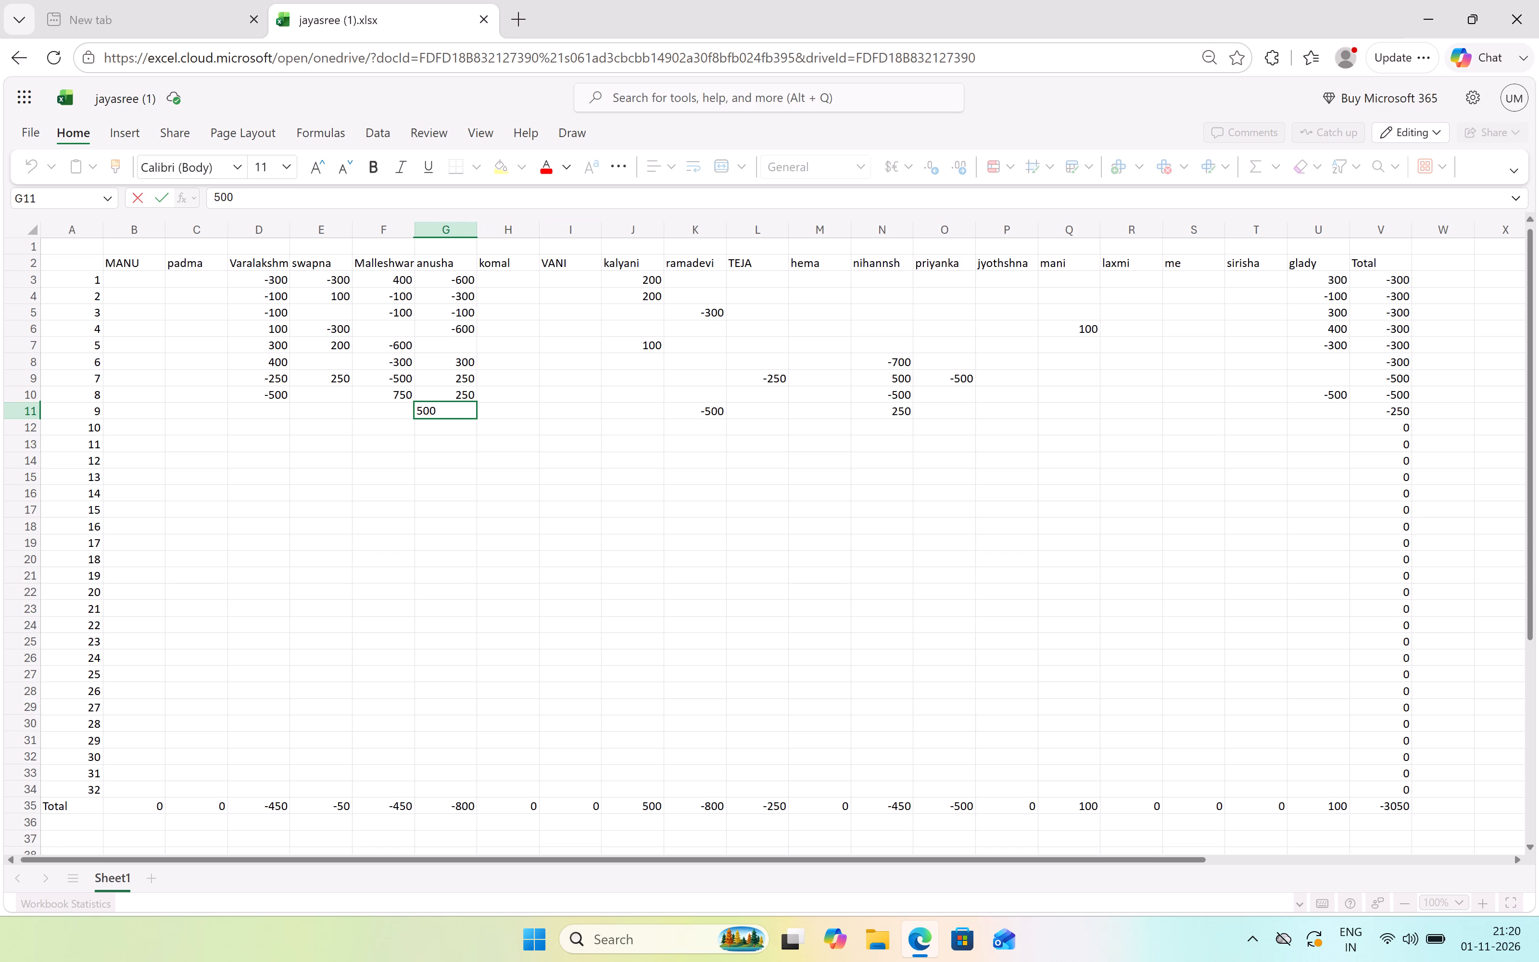
# Enter 250 under mani in the row numbered 9 (Q11).
pyautogui.press('Right')
pyautogui.press('Right')
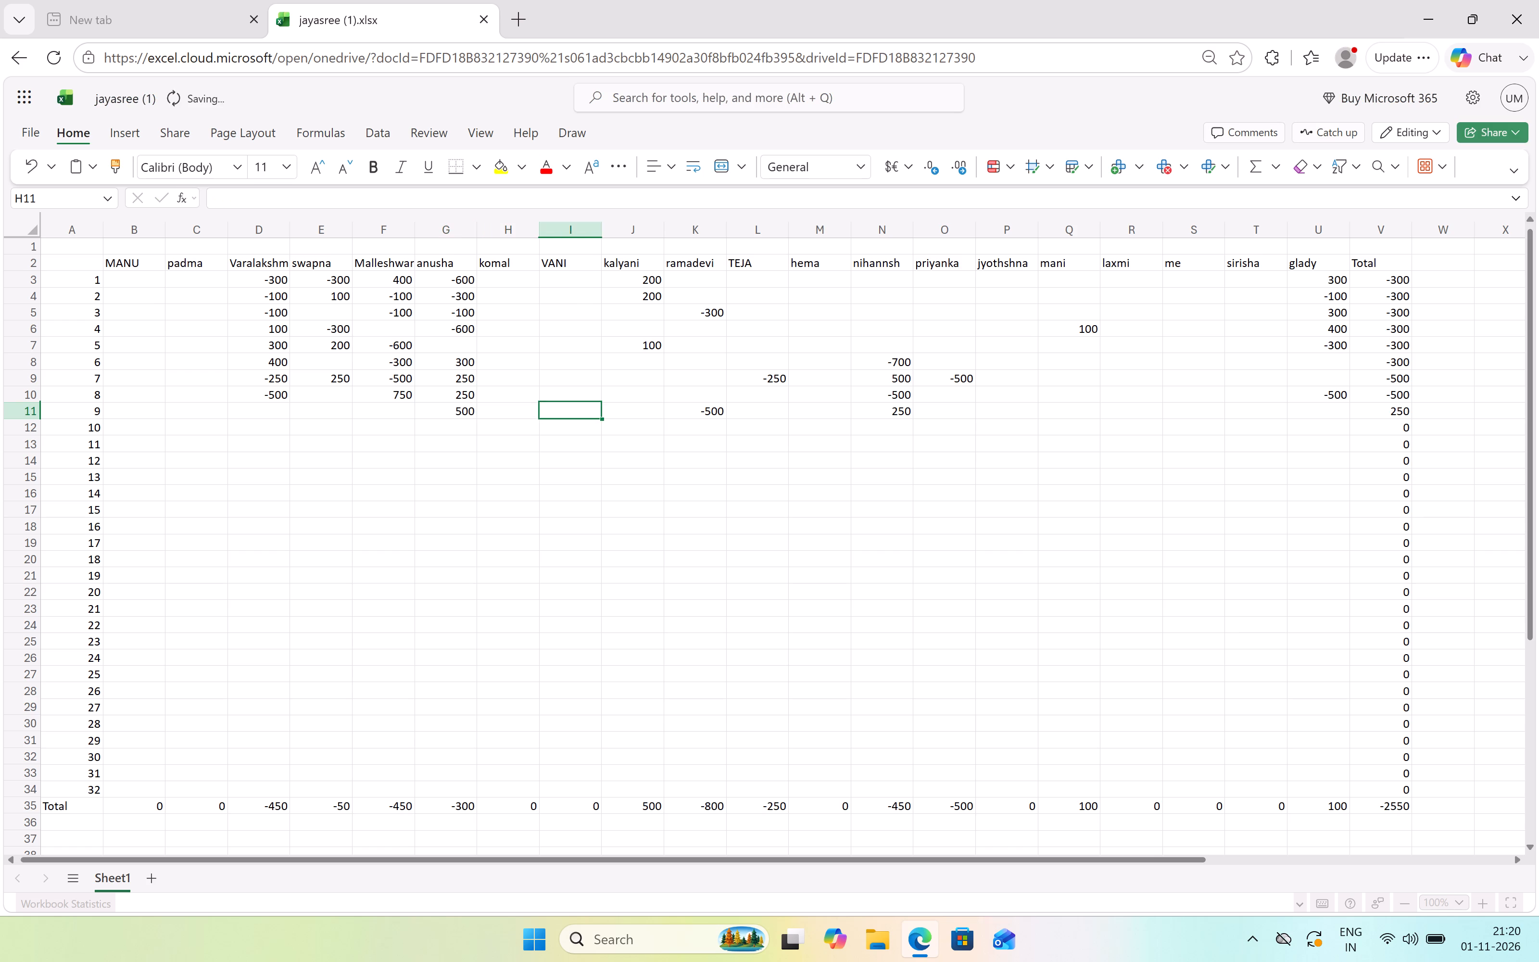
pyautogui.press('Right')
pyautogui.press('Right')
pyautogui.press('Right')
pyautogui.press('Right')
pyautogui.press('Right')
pyautogui.press('Right')
pyautogui.press('Right')
pyautogui.press('Right')
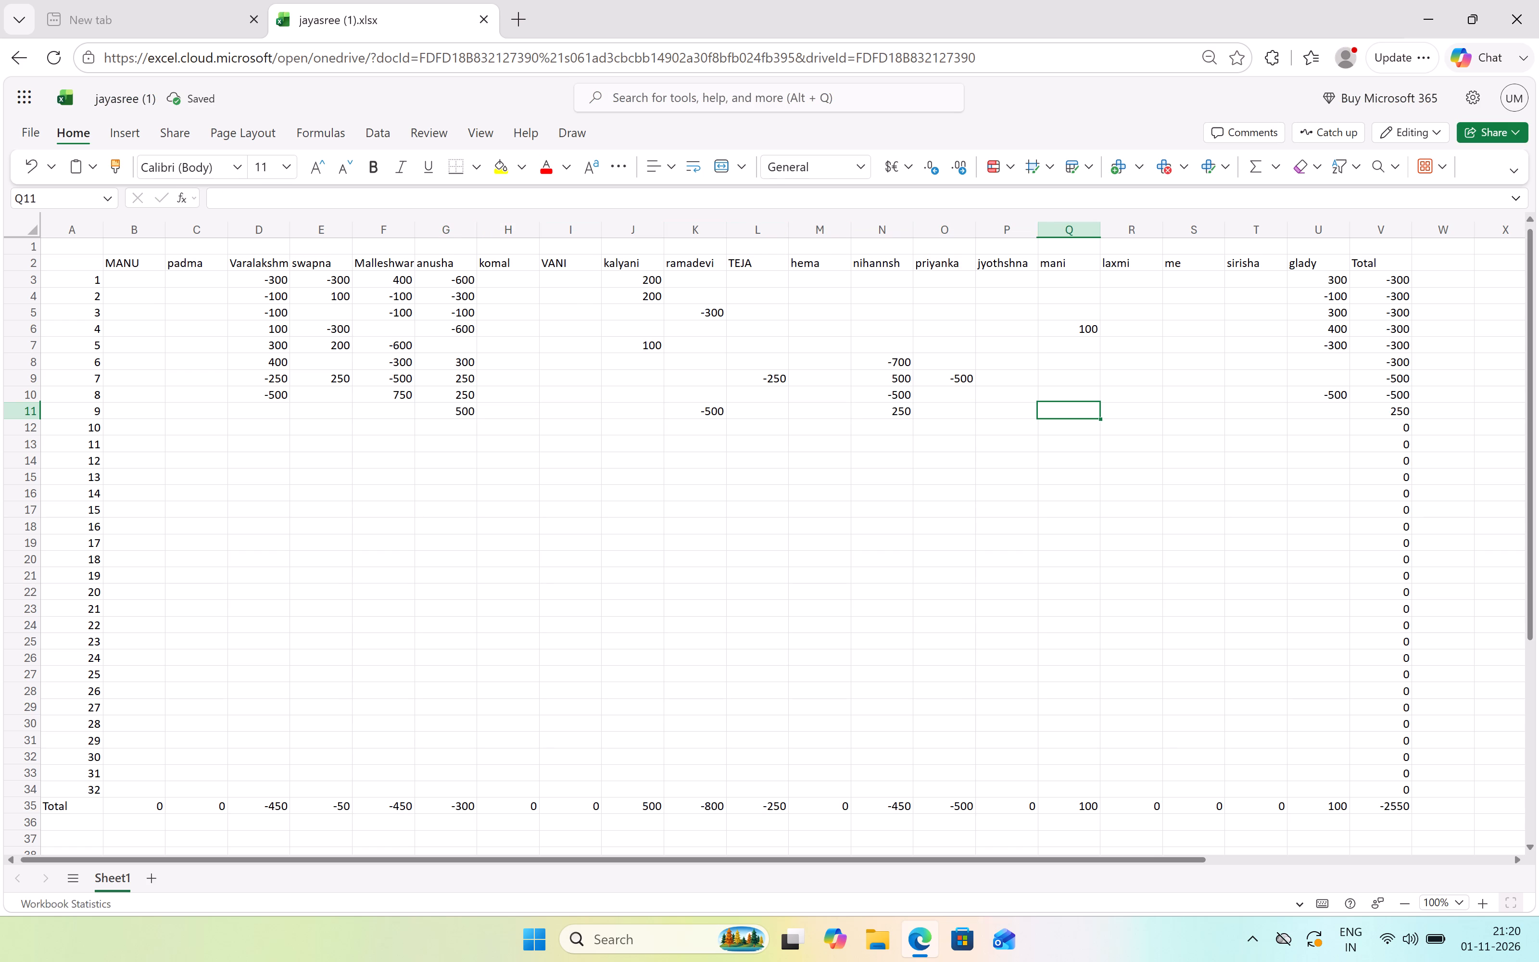
pyautogui.write('250')
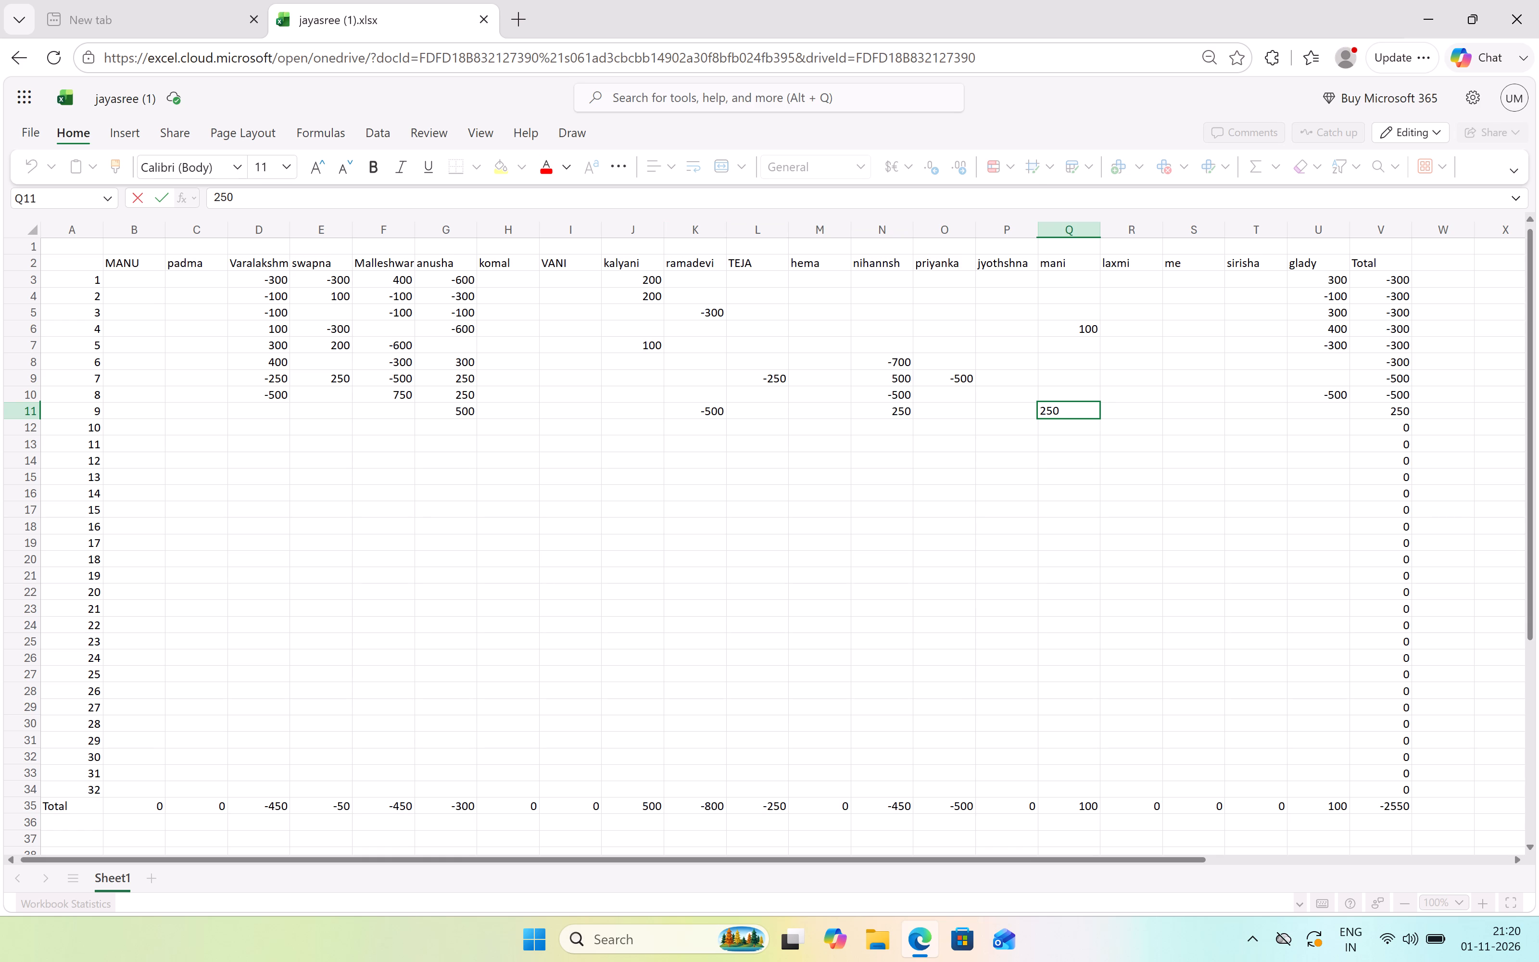
# Enter -500 under kalyani in the row numbered 9 (J11).
pyautogui.press('Left')
pyautogui.press('Left')
pyautogui.press('Left')
pyautogui.press('Left')
pyautogui.press('Left')
pyautogui.press('Left')
pyautogui.press('Left')
pyautogui.write('-500')
# Enter -500 under swapna in the row numbered 9 (E11).
pyautogui.press('Left')
pyautogui.press('Left')
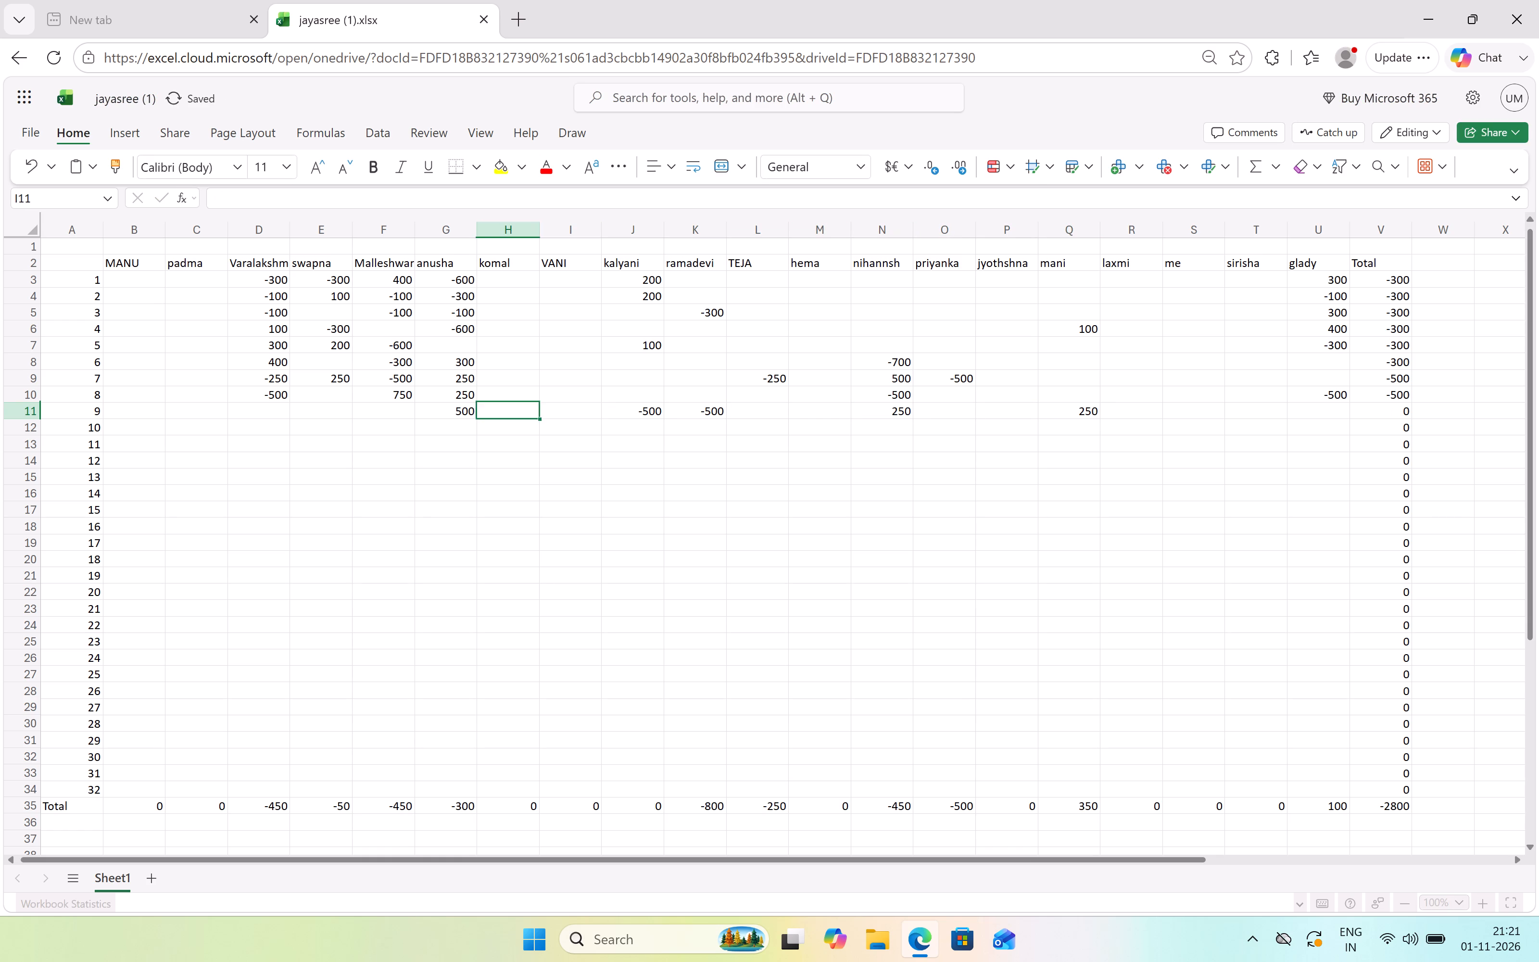
pyautogui.press('Left')
pyautogui.press('Left')
pyautogui.press('Left')
pyautogui.press('-')
pyautogui.write('500')
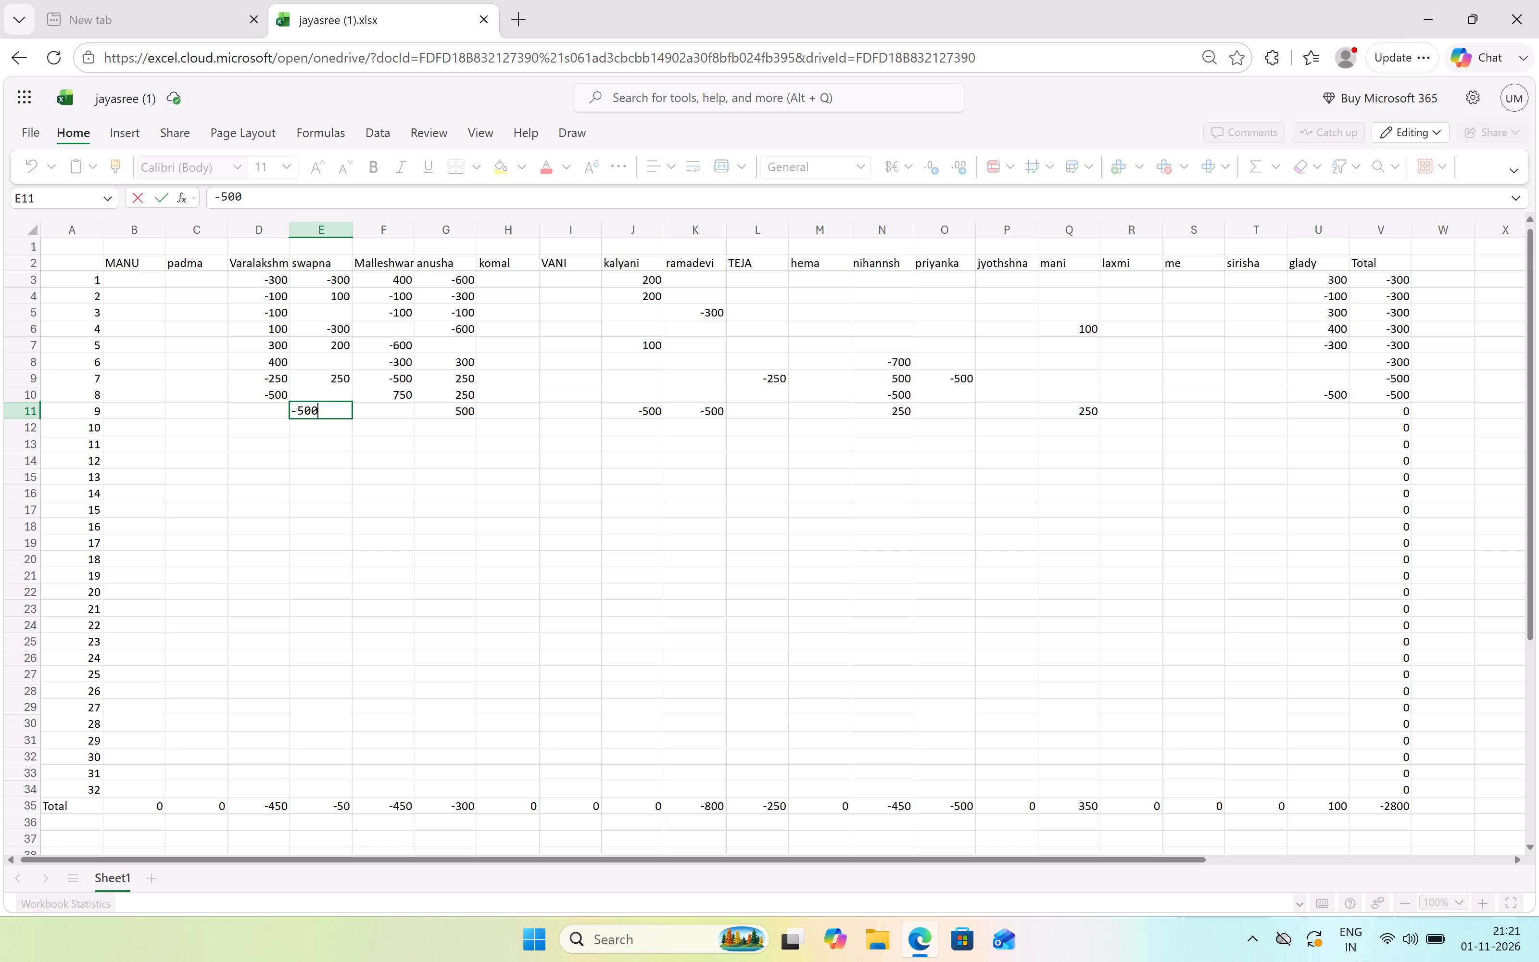
pyautogui.press('Down')
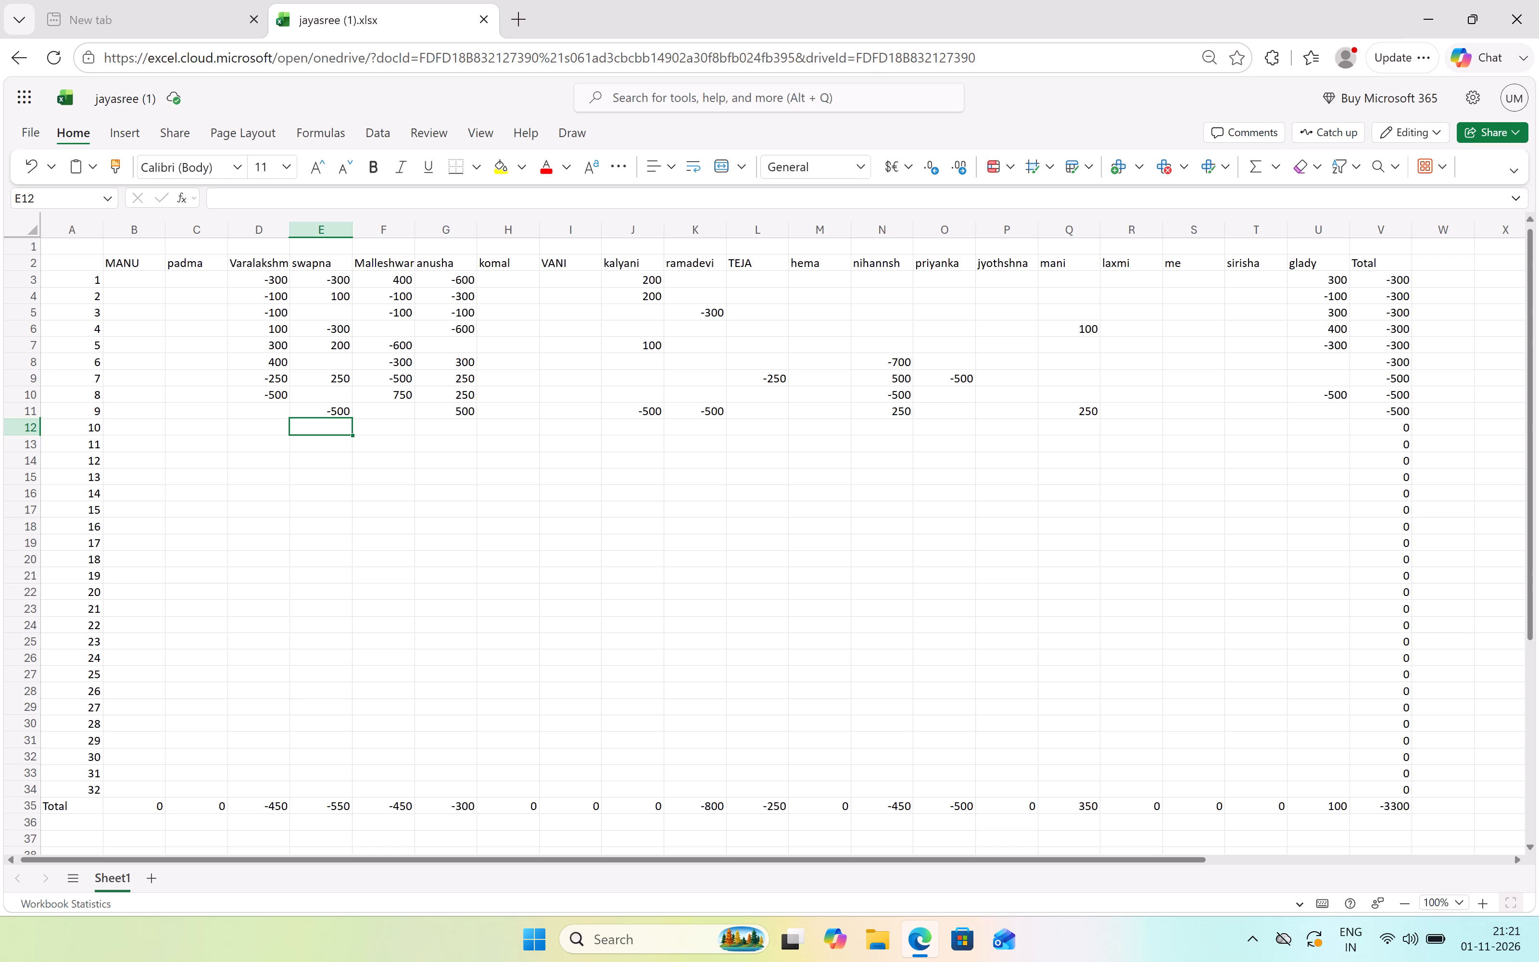
# Enter 250 under anusha in the row numbered 10 (G12).
pyautogui.press('Right')
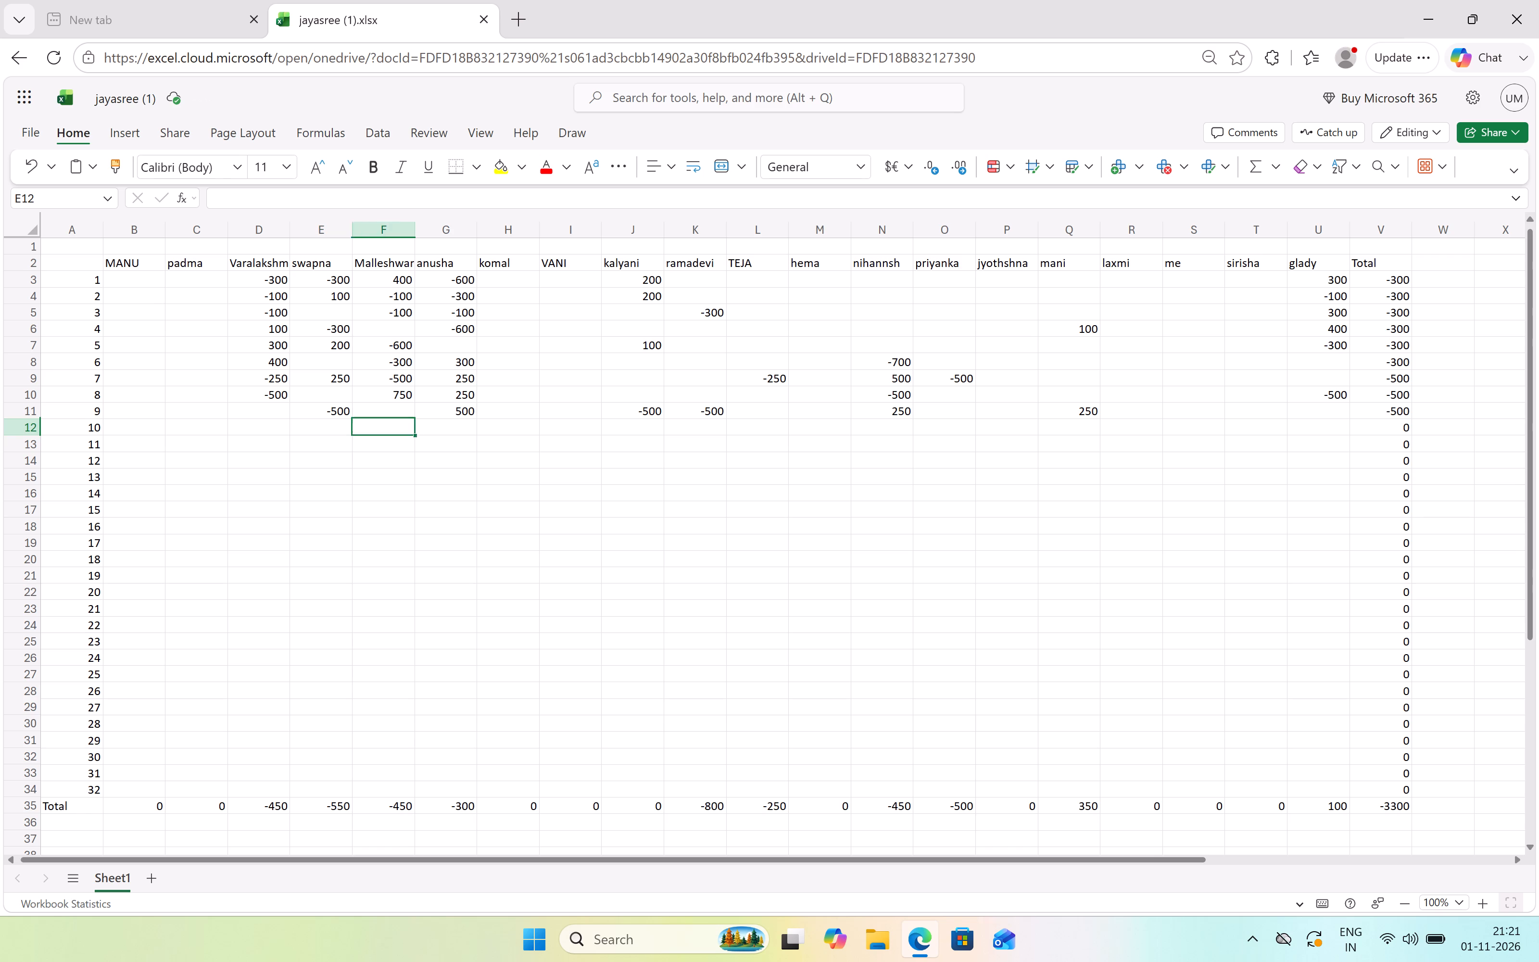
pyautogui.press('Right')
pyautogui.write('250')
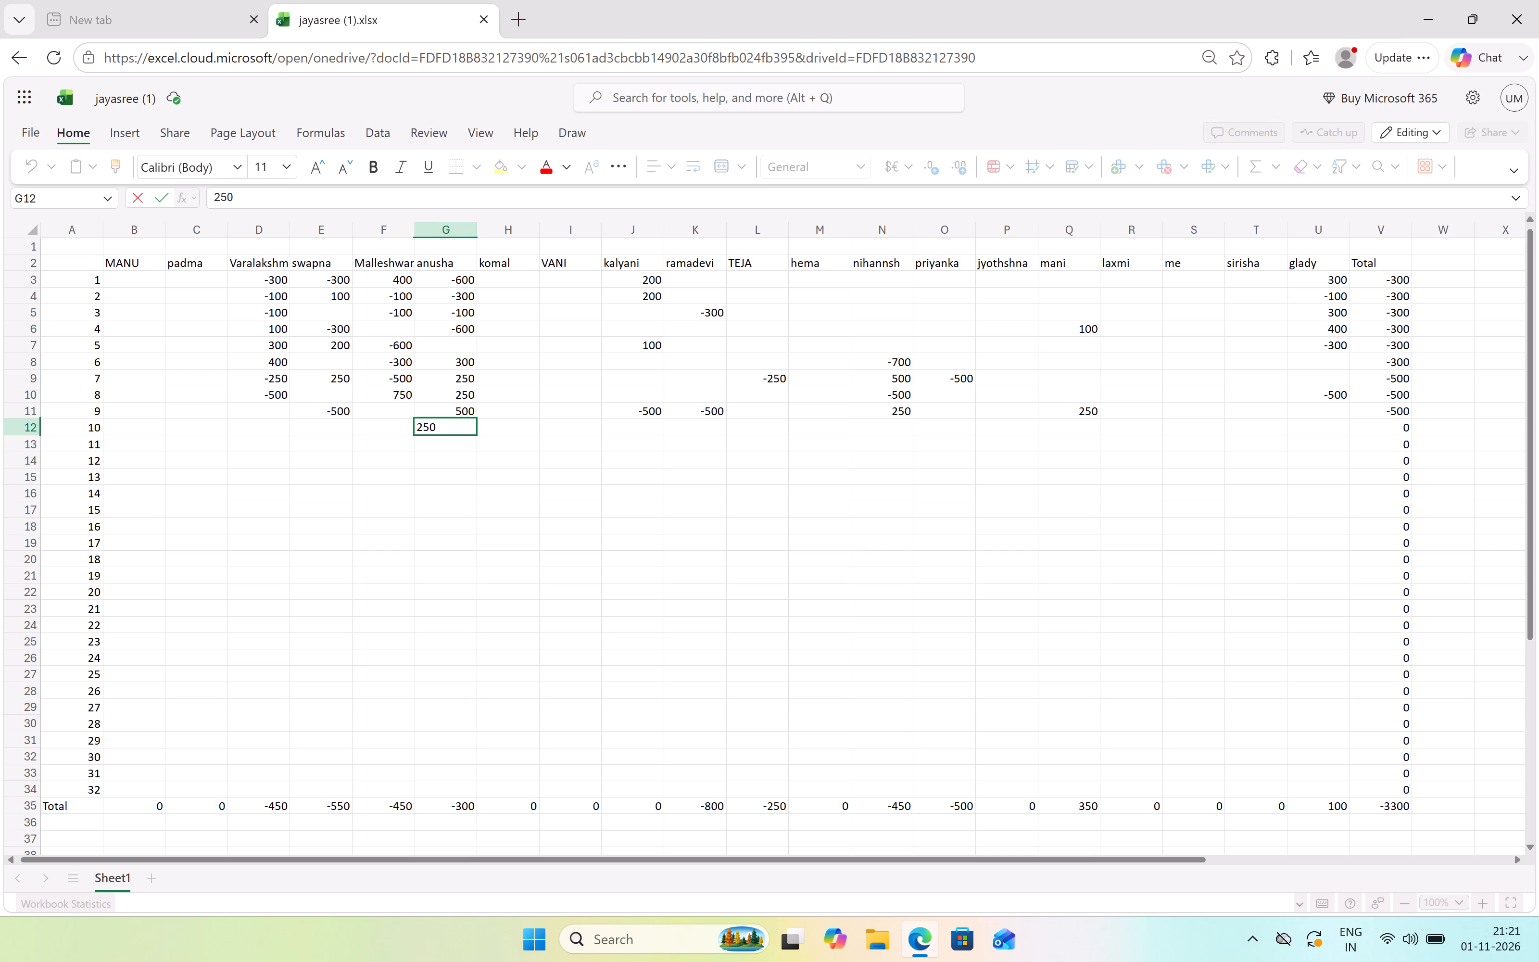
# Enter 250 under mani in the row numbered 10 (Q12).
pyautogui.press('Right')
pyautogui.press('Right')
pyautogui.press('Right')
pyautogui.press('Right')
pyautogui.press('Right')
pyautogui.press('Right')
pyautogui.press('Right')
pyautogui.press('Right')
pyautogui.press('Right')
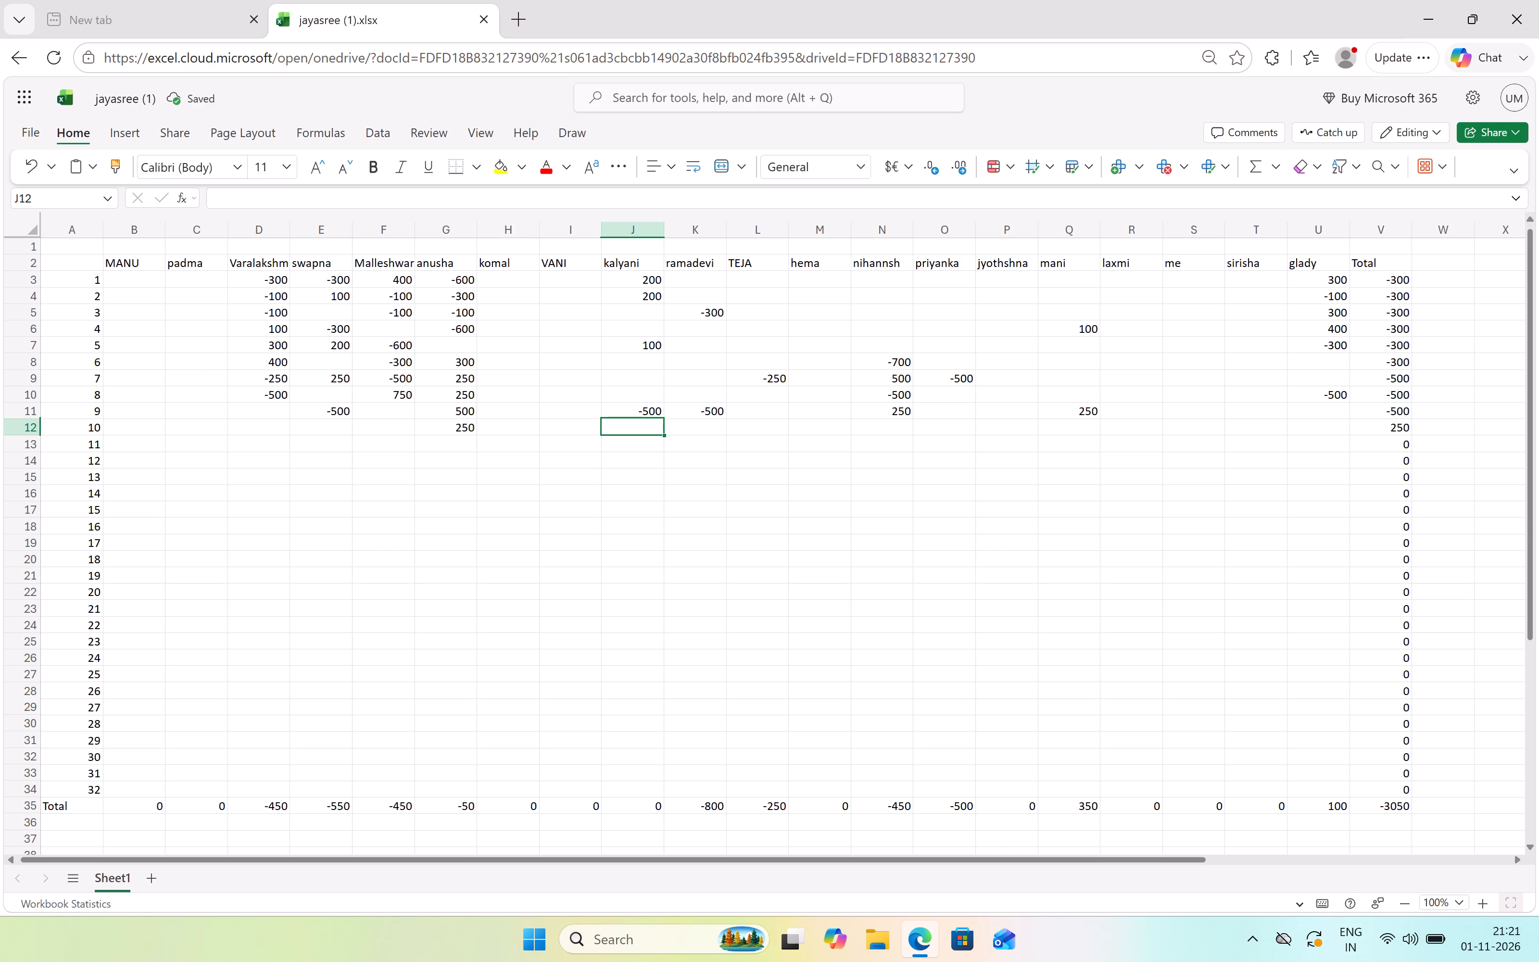
pyautogui.press('Right')
pyautogui.write('250')
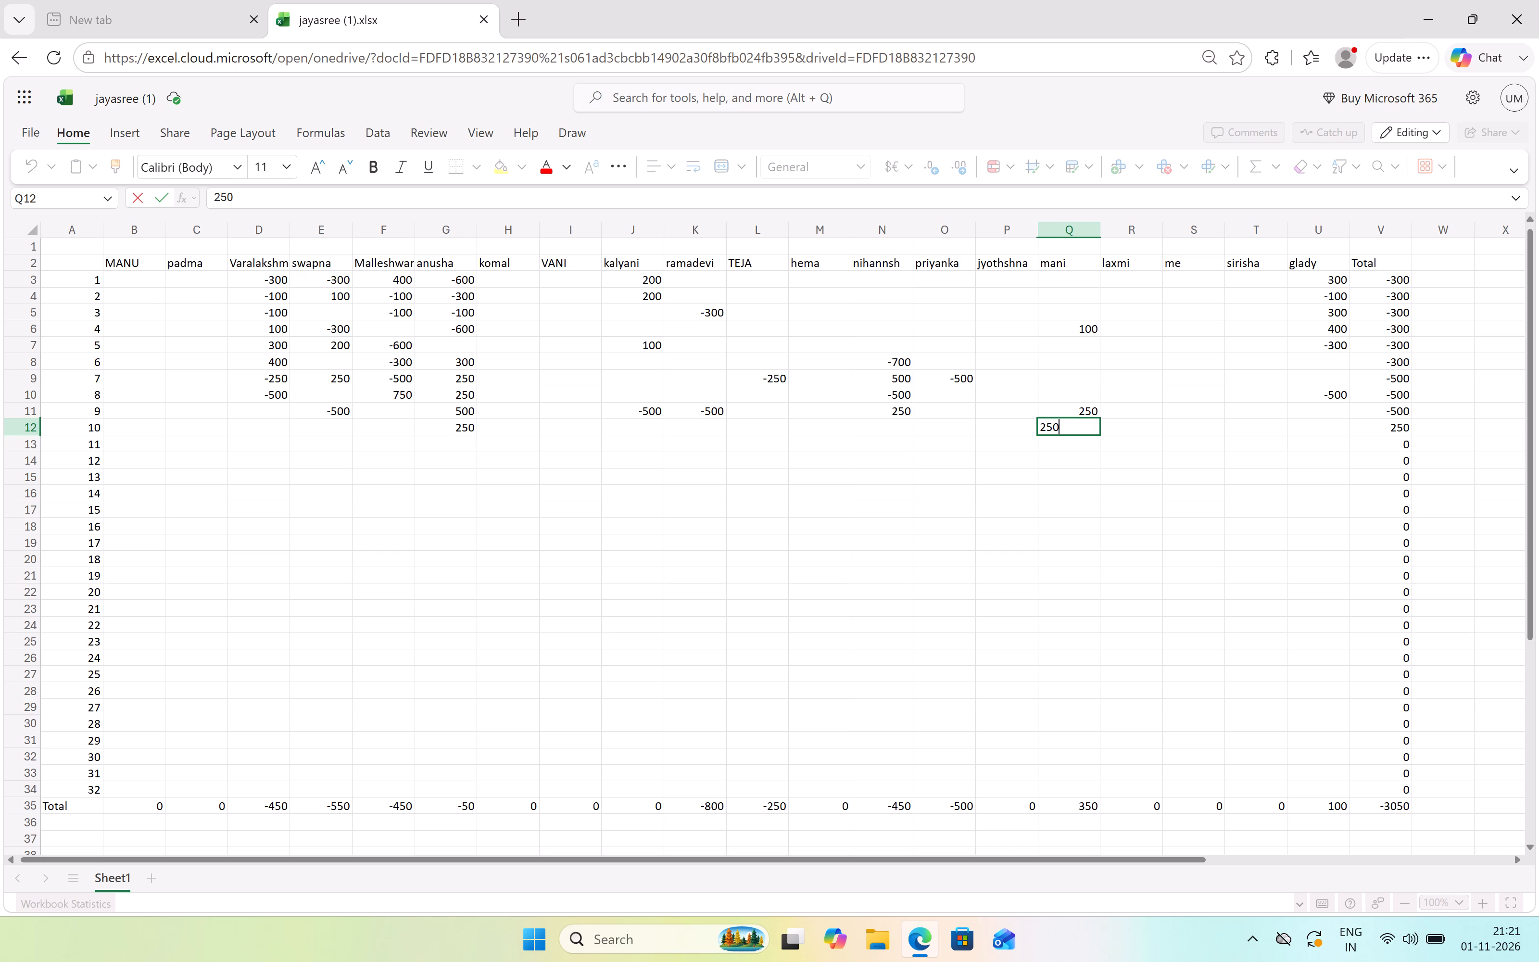
# Enter -500 under nihannsh in the row numbered 10 (N12).
pyautogui.press('Left')
pyautogui.press('Left')
pyautogui.press('Left')
pyautogui.write('-500')
# Enter -250 under both ramadevi (K12) and TEJA (L12) in the row numbered 10.
pyautogui.press('Left')
pyautogui.press('Left')
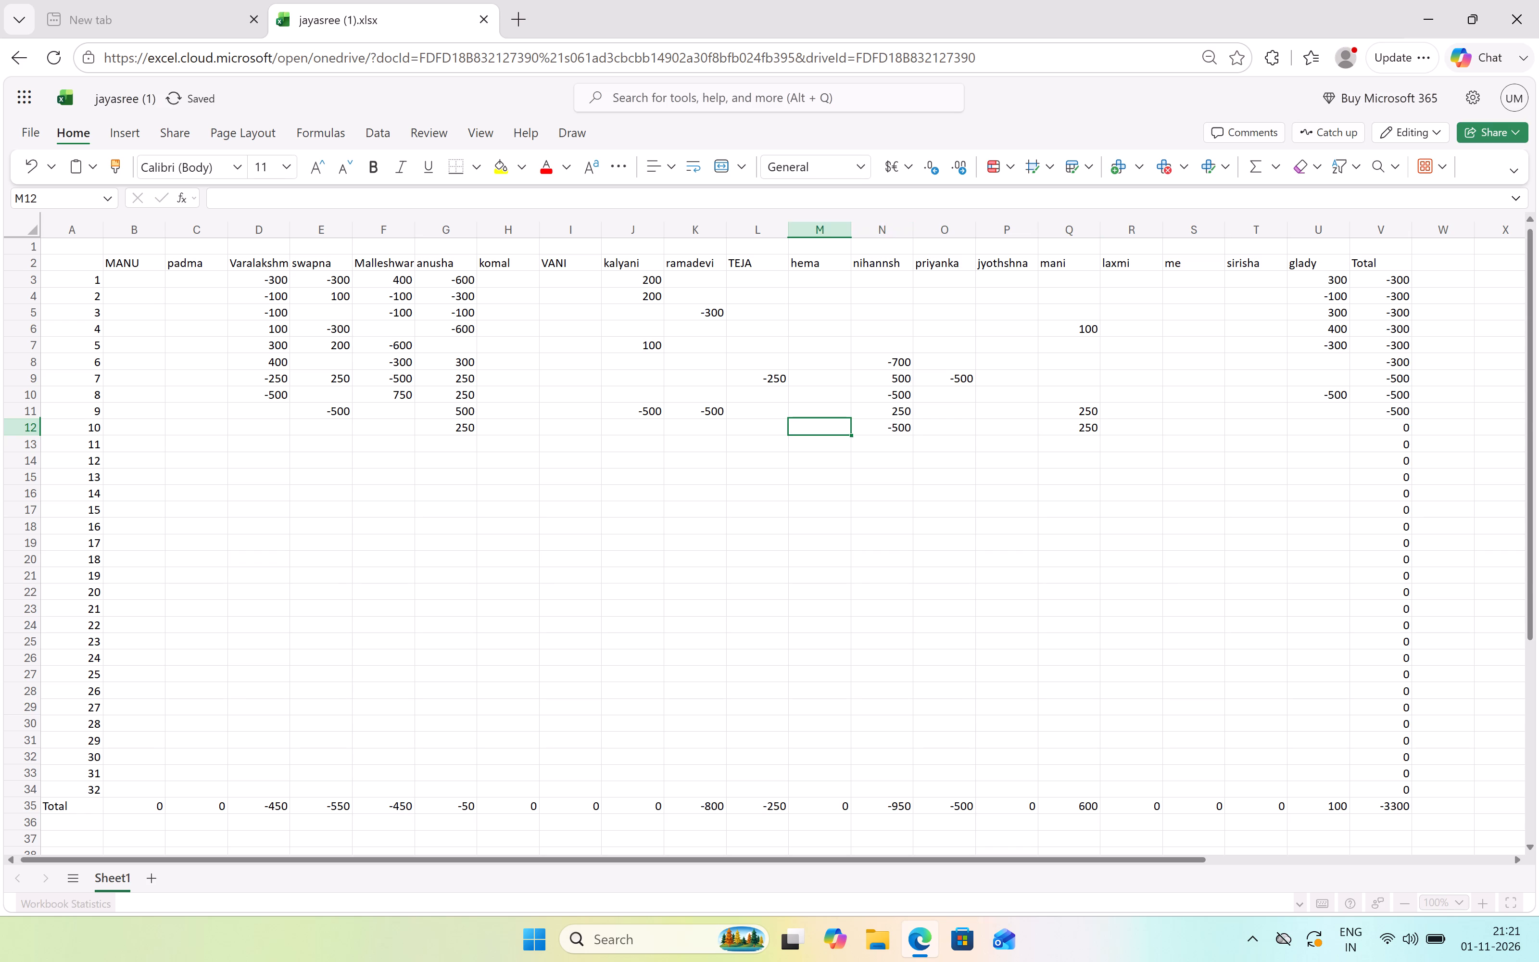
pyautogui.press('Left')
pyautogui.write('-250')
pyautogui.press('Down')
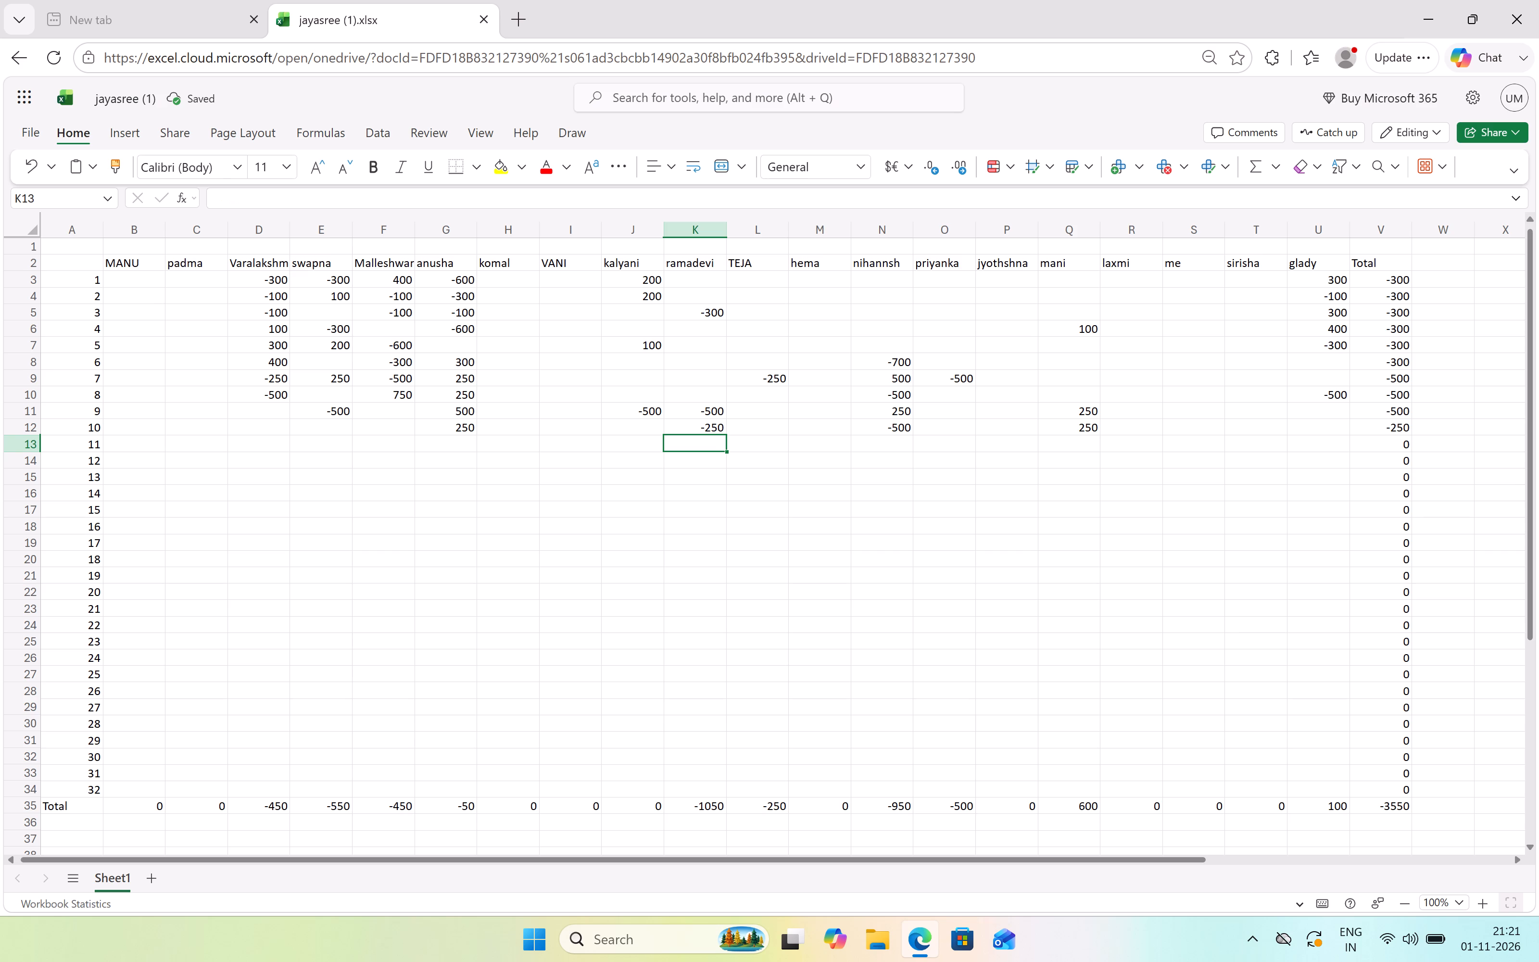
pyautogui.press('Up')
pyautogui.press('Right')
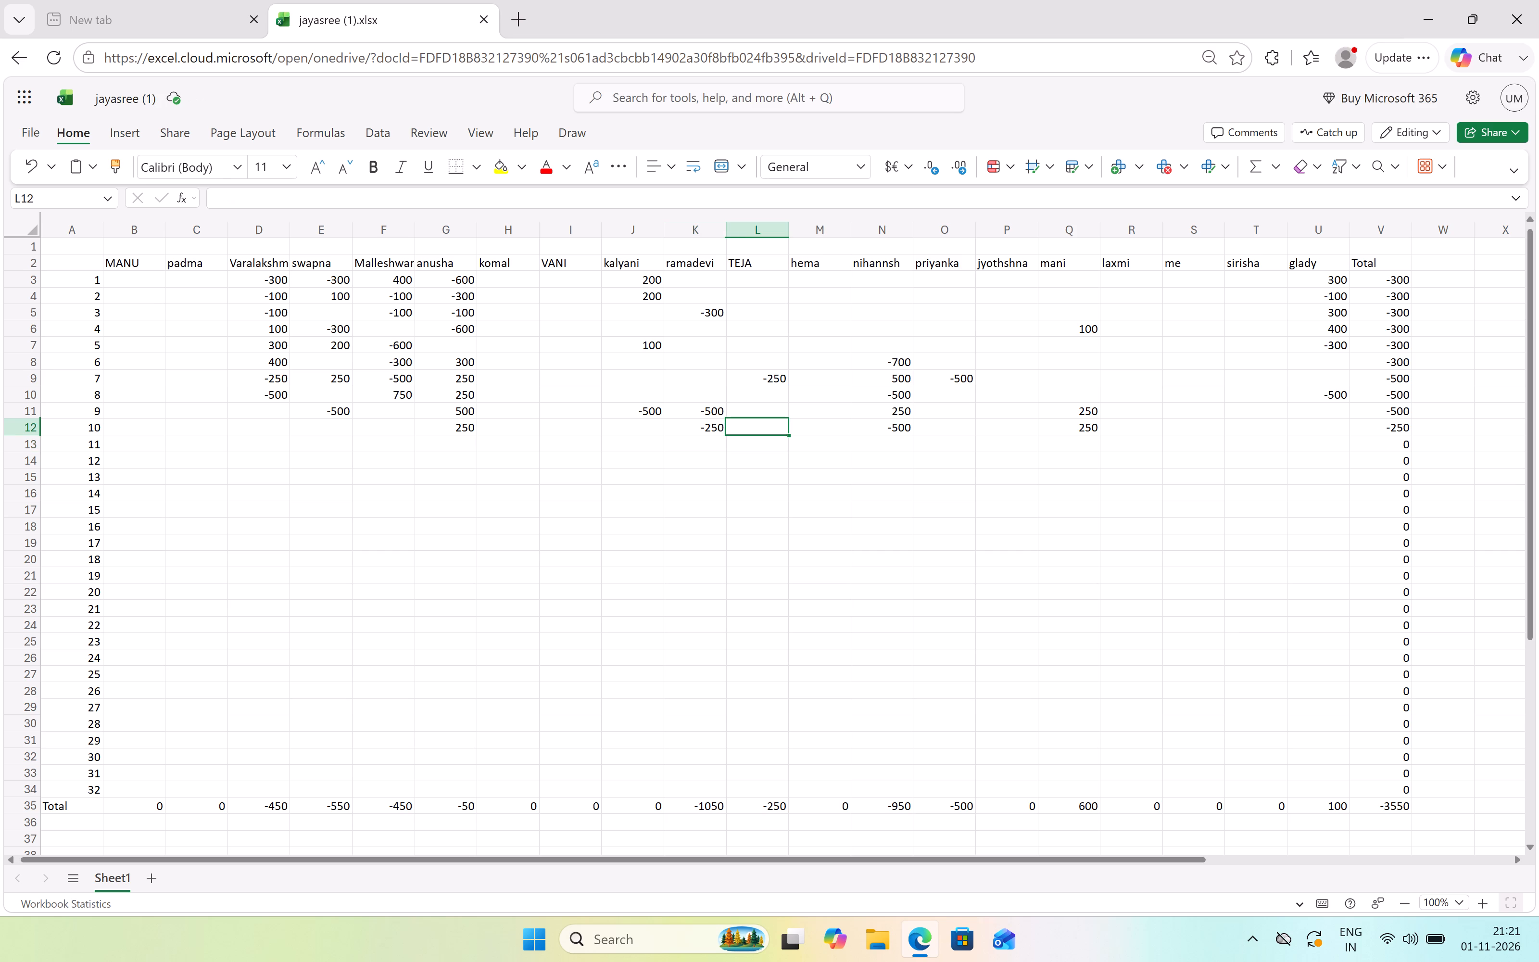
pyautogui.write('-250')
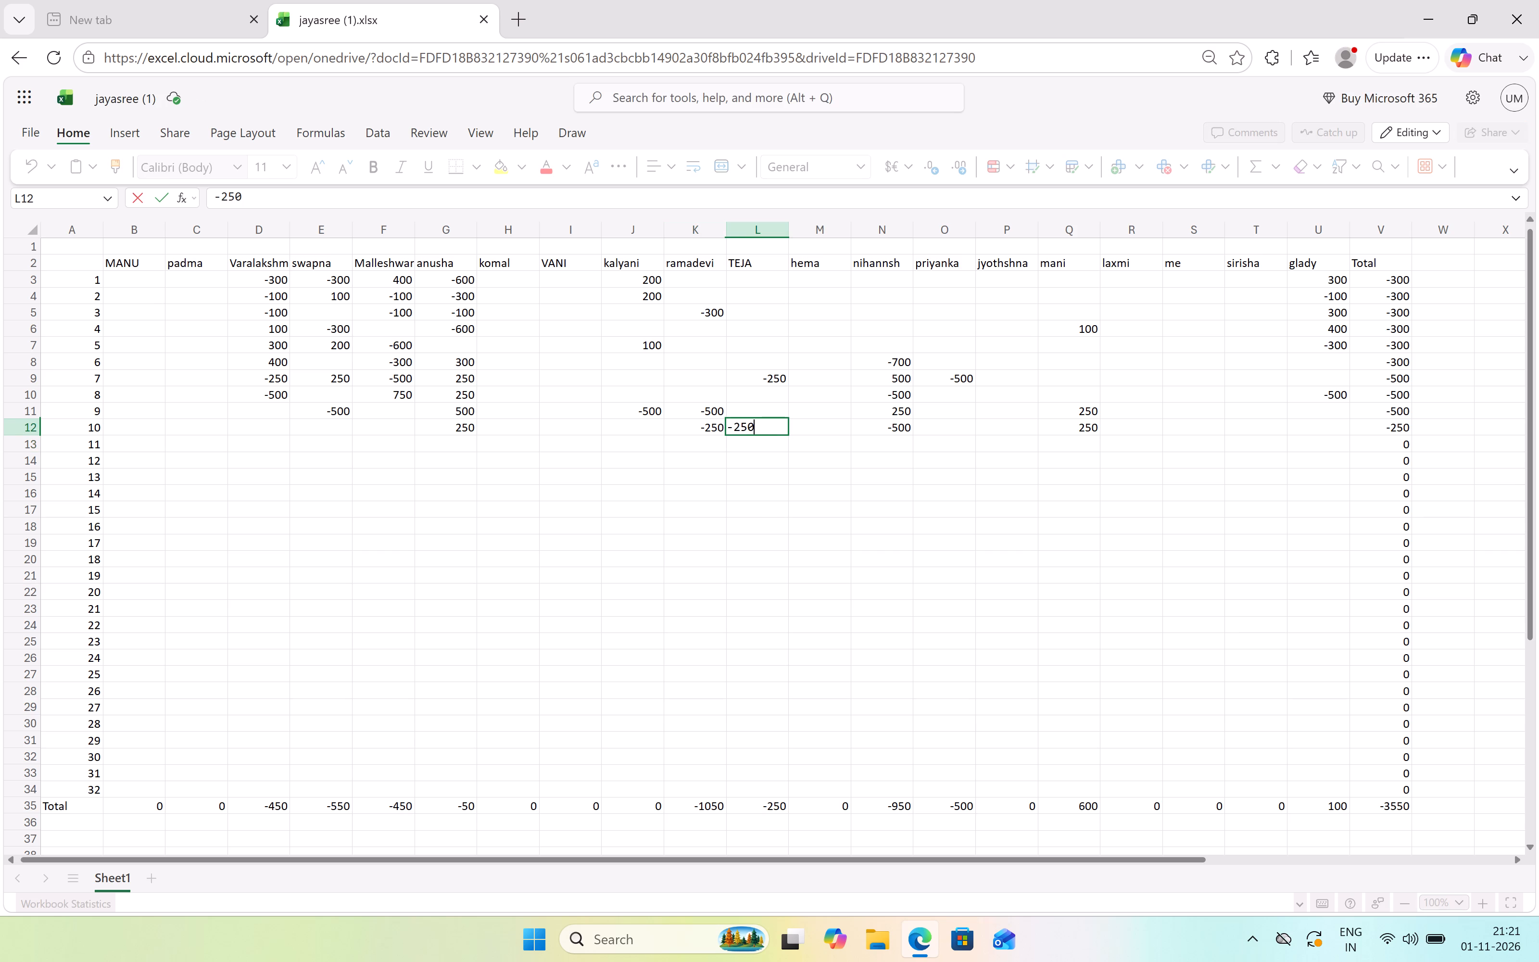
pyautogui.press('Down')
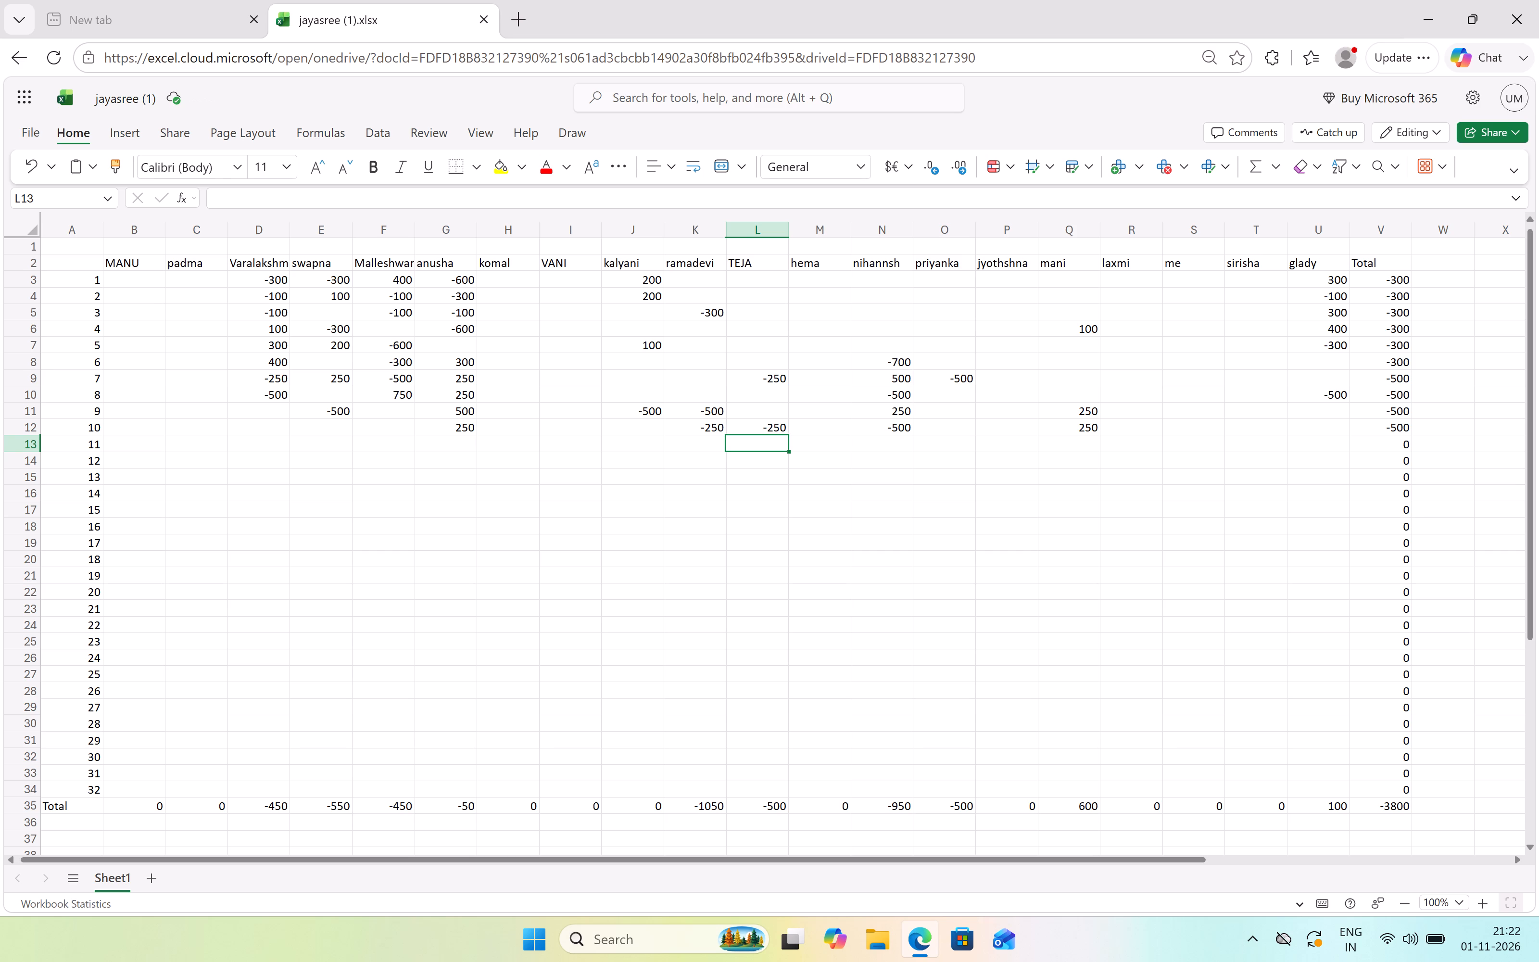
# Enter -500 under anusha in the row numbered 11 (G13).
pyautogui.press('Left')
pyautogui.press('Left')
pyautogui.press('Left')
pyautogui.press('Left')
pyautogui.press('Left')
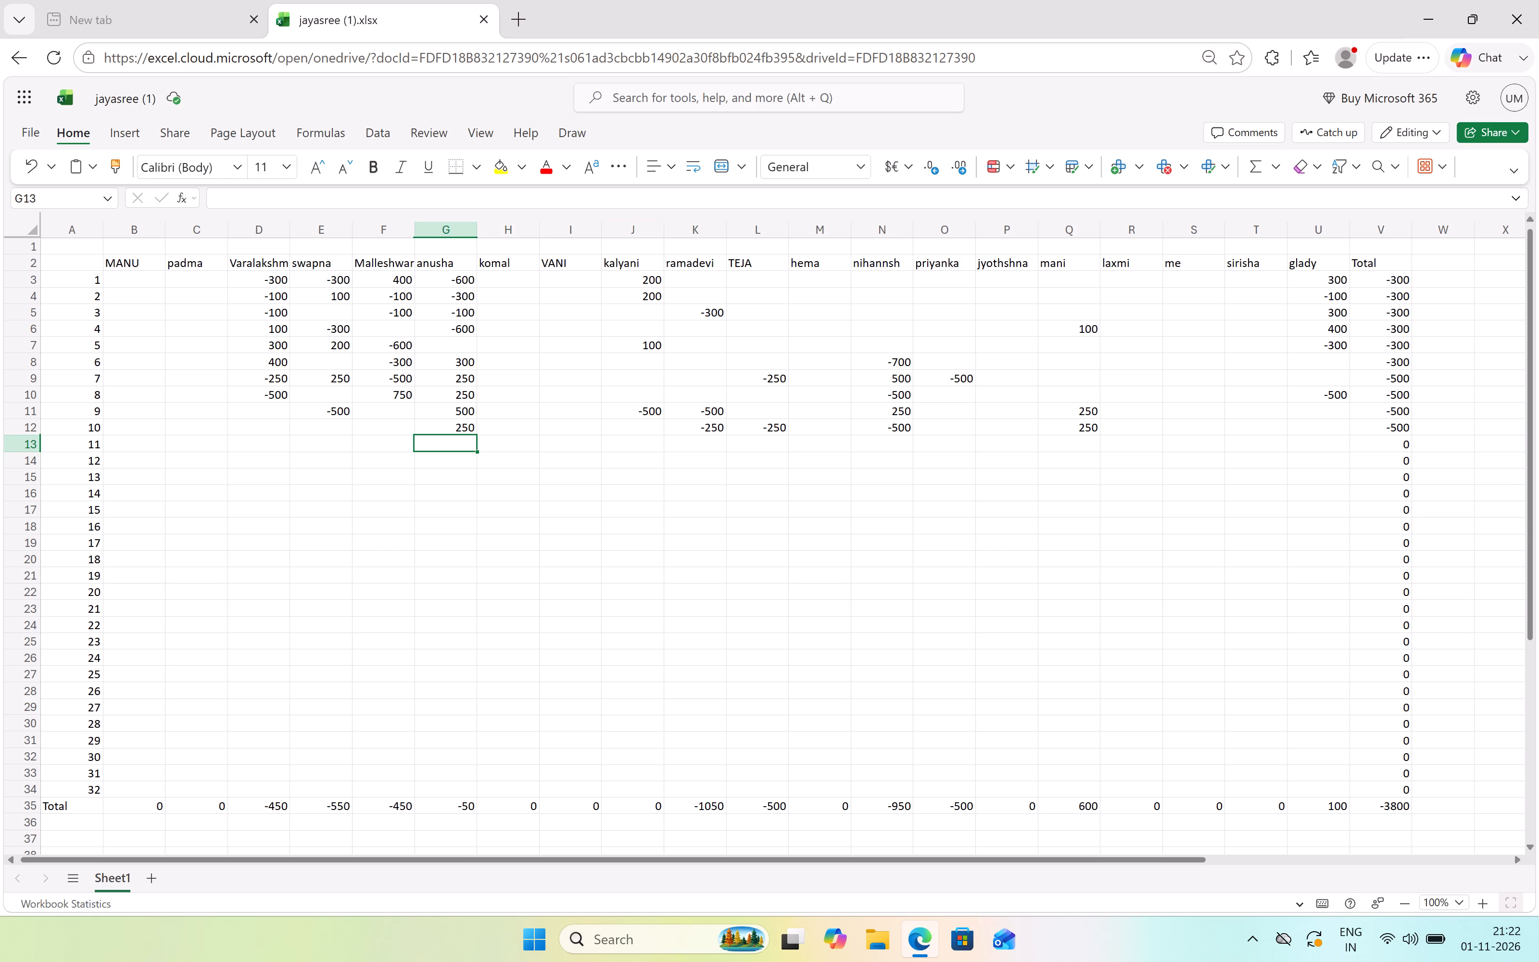
pyautogui.press('-')
pyautogui.write('500')
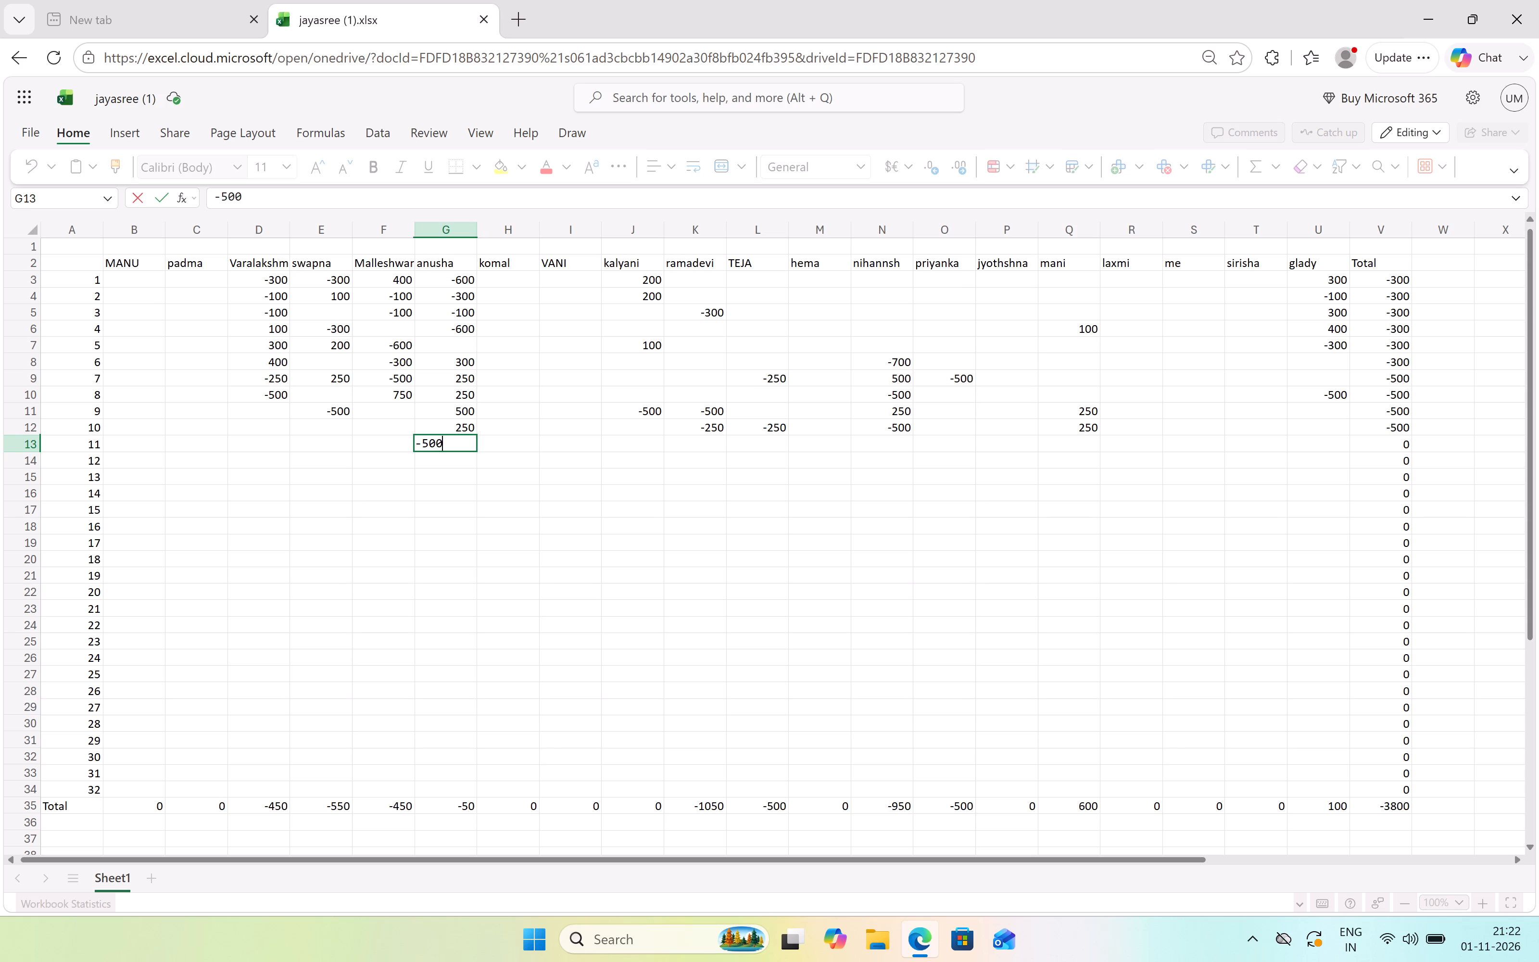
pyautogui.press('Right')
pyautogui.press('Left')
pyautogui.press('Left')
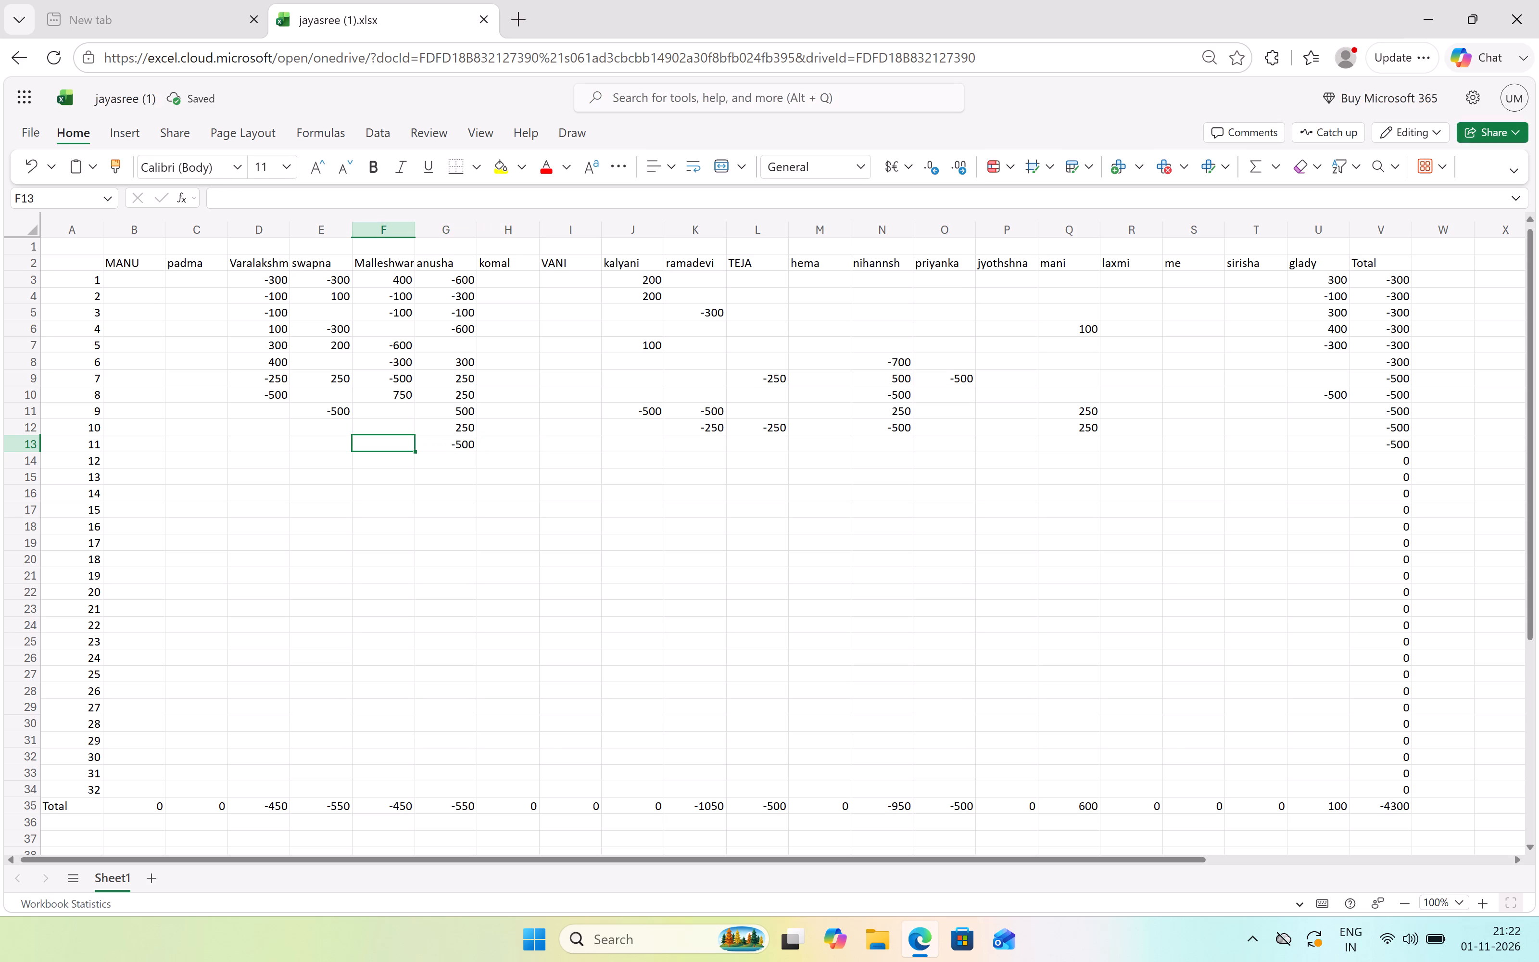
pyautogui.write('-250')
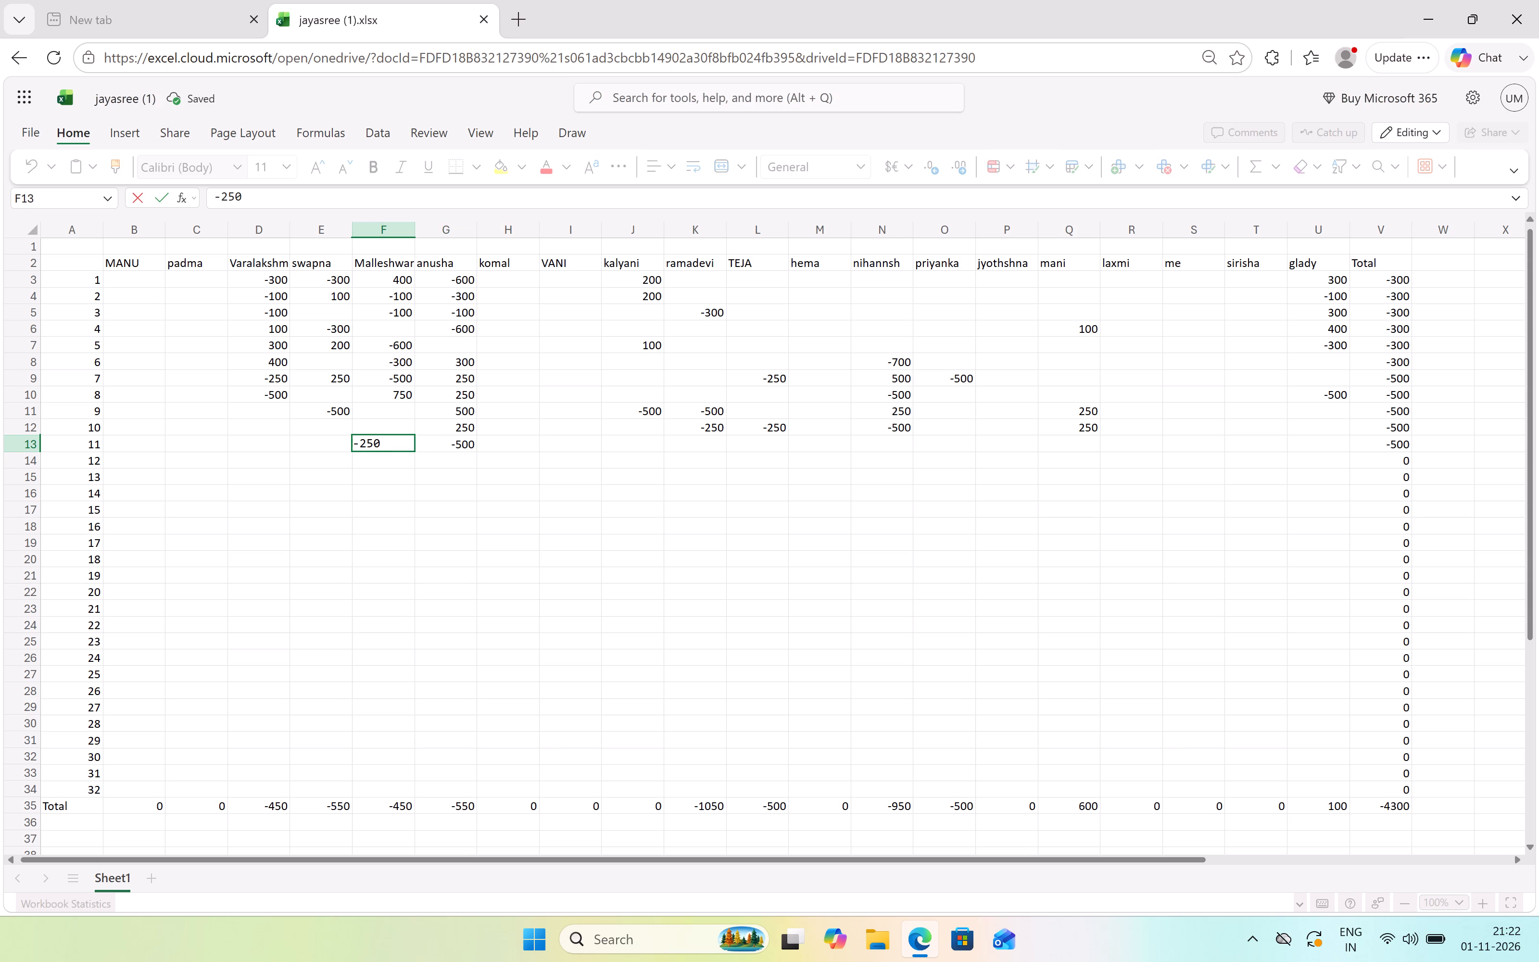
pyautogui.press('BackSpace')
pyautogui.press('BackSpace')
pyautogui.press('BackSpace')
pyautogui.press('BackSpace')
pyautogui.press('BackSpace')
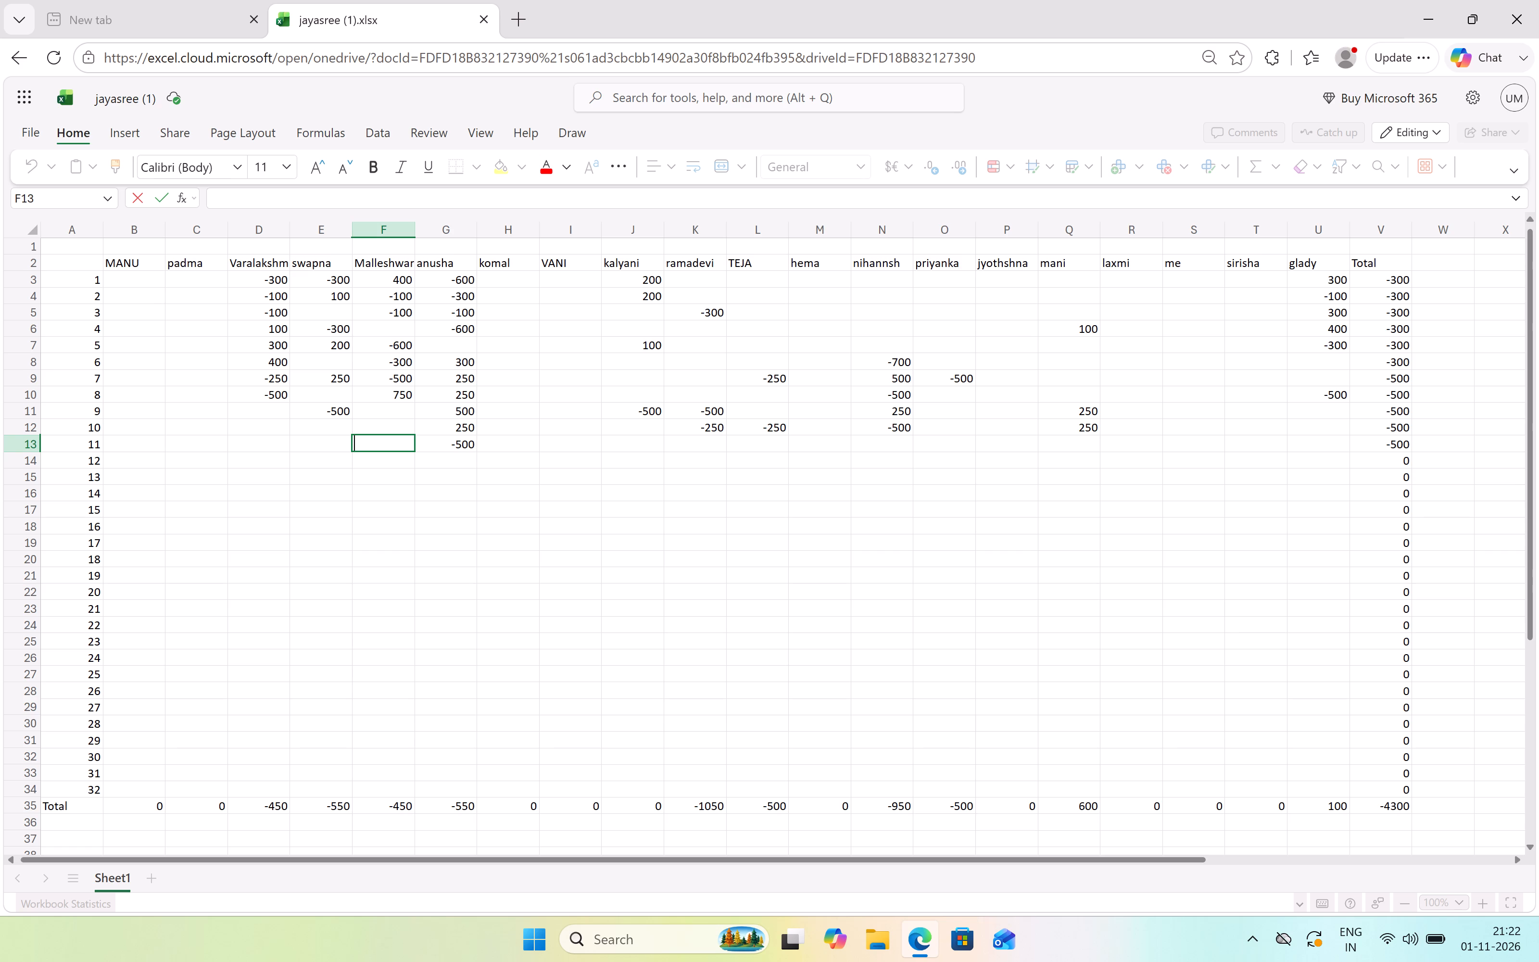
# Enter 250 under Varalakshm in the row numbered 11 (D13).
pyautogui.press('Left')
pyautogui.press('Left')
pyautogui.write('250')
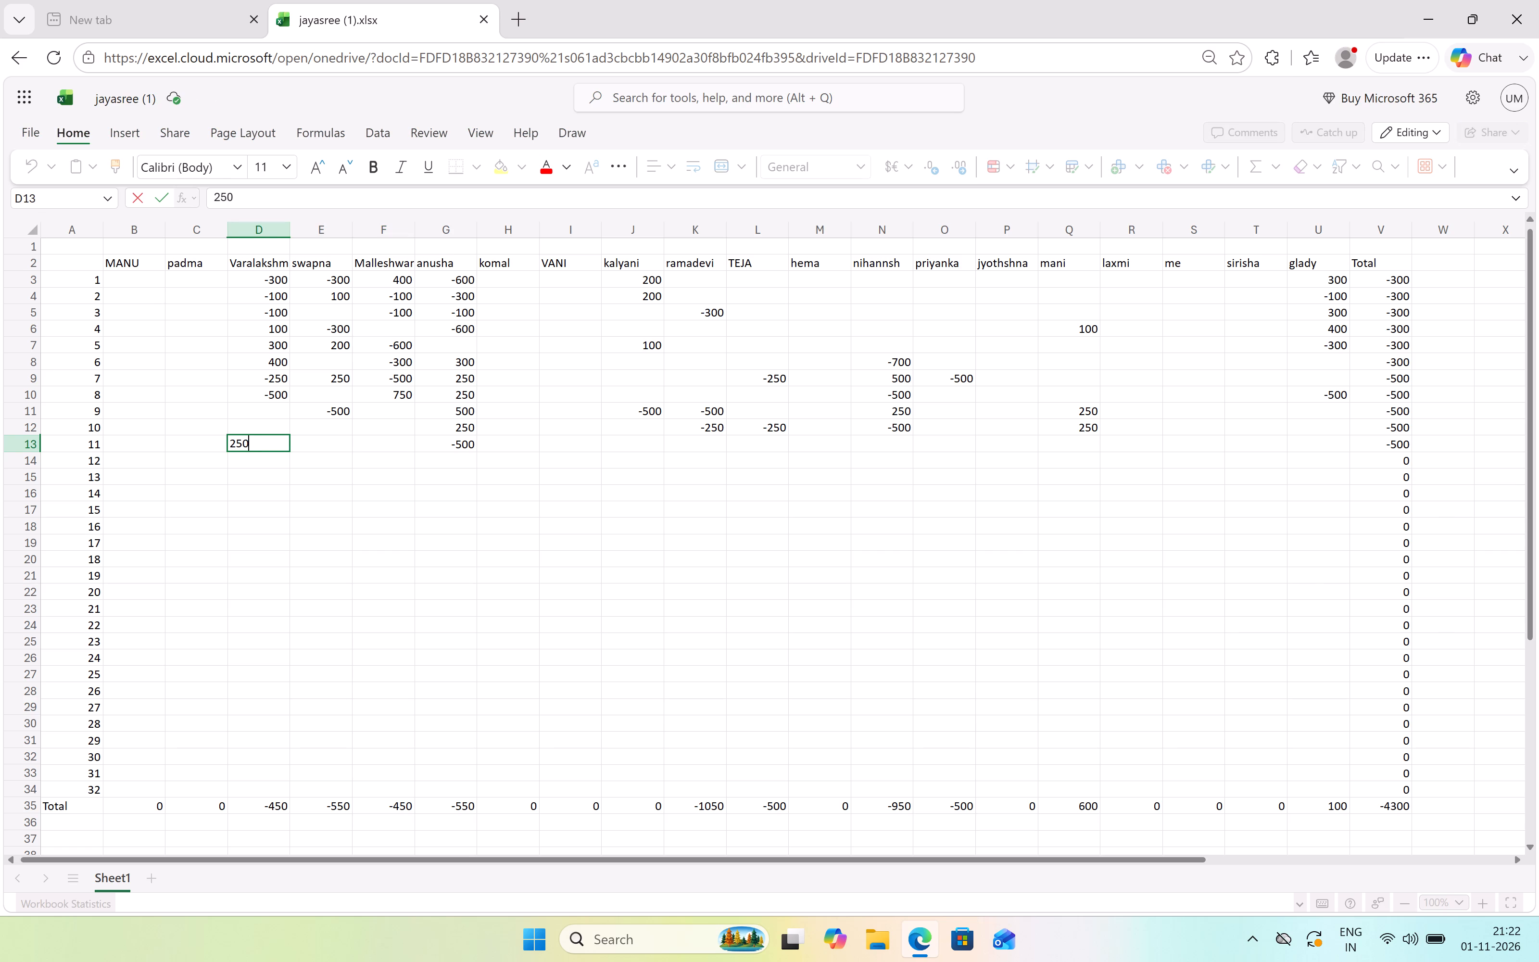
# Enter -500 under ramadevi in the row numbered 11 (K13).
pyautogui.press('Right')
pyautogui.press('Right')
pyautogui.press('Right')
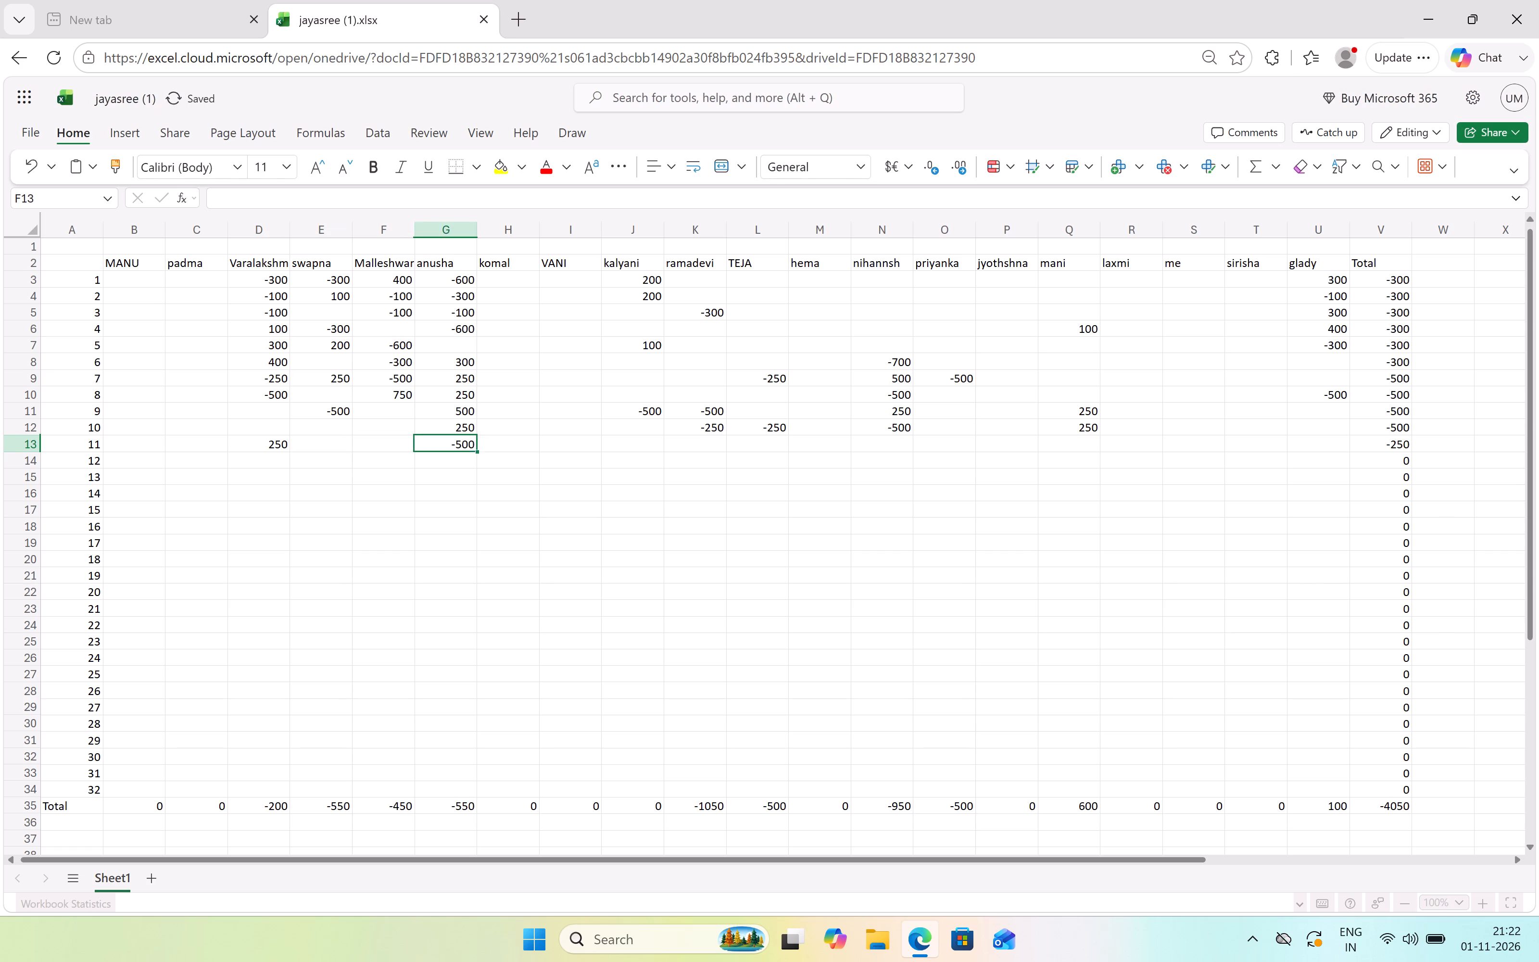
pyautogui.press('Right')
pyautogui.press('Right')
pyautogui.press('Right')
pyautogui.press('Right')
pyautogui.write('-500')
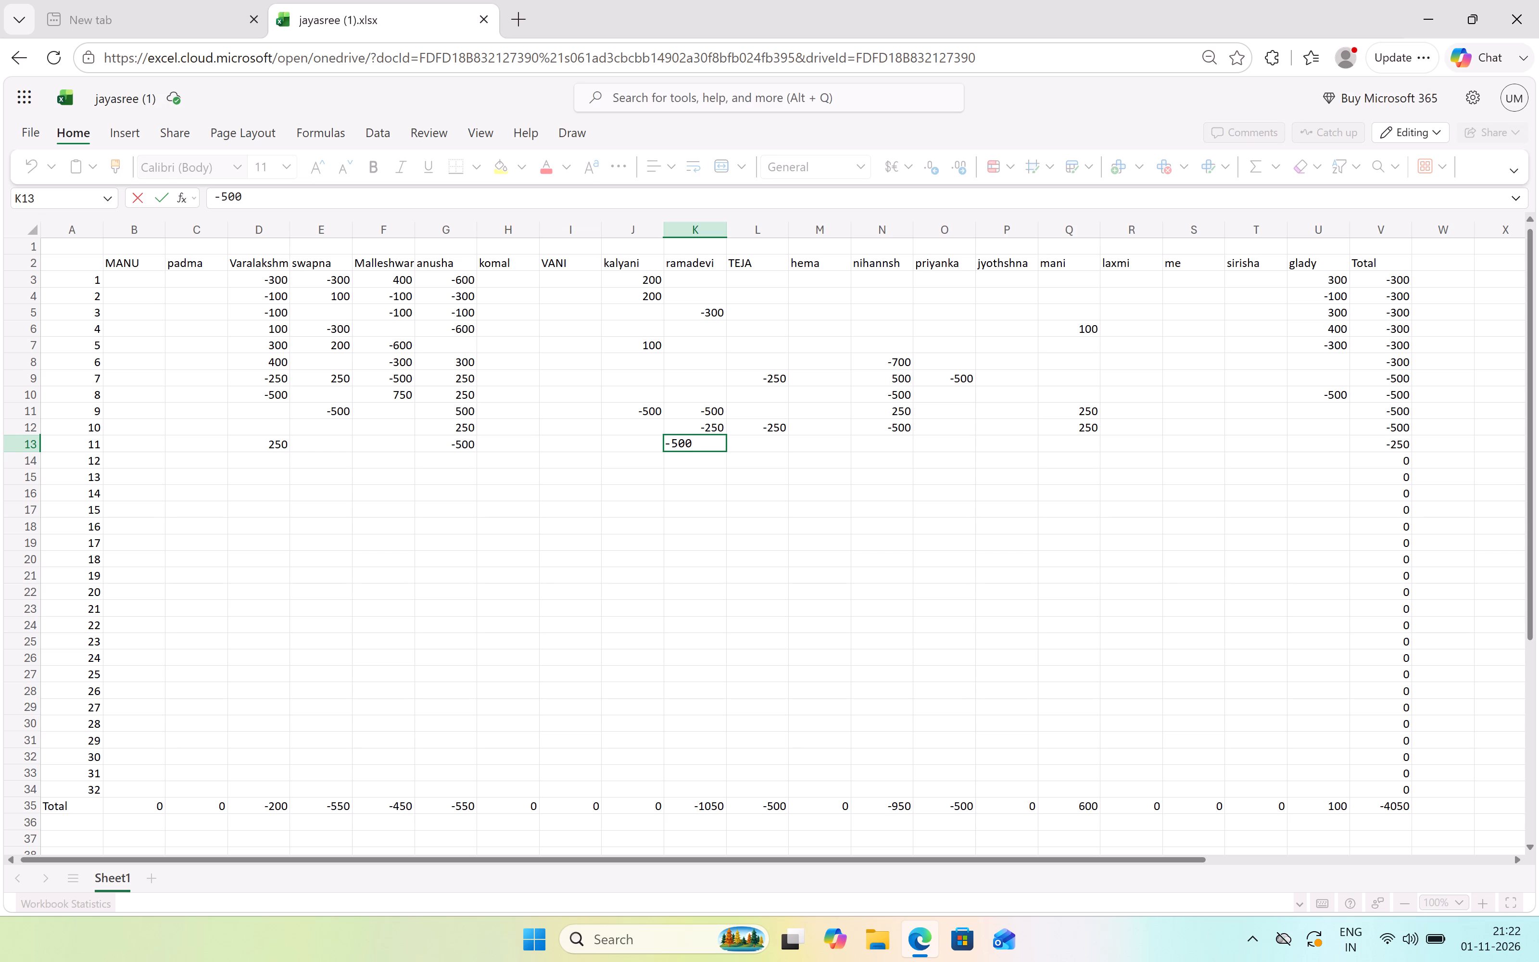
# Enter 250 under kalyani in the row numbered 11 (J13).
pyautogui.press('Left')
pyautogui.press('Left')
pyautogui.press('Left')
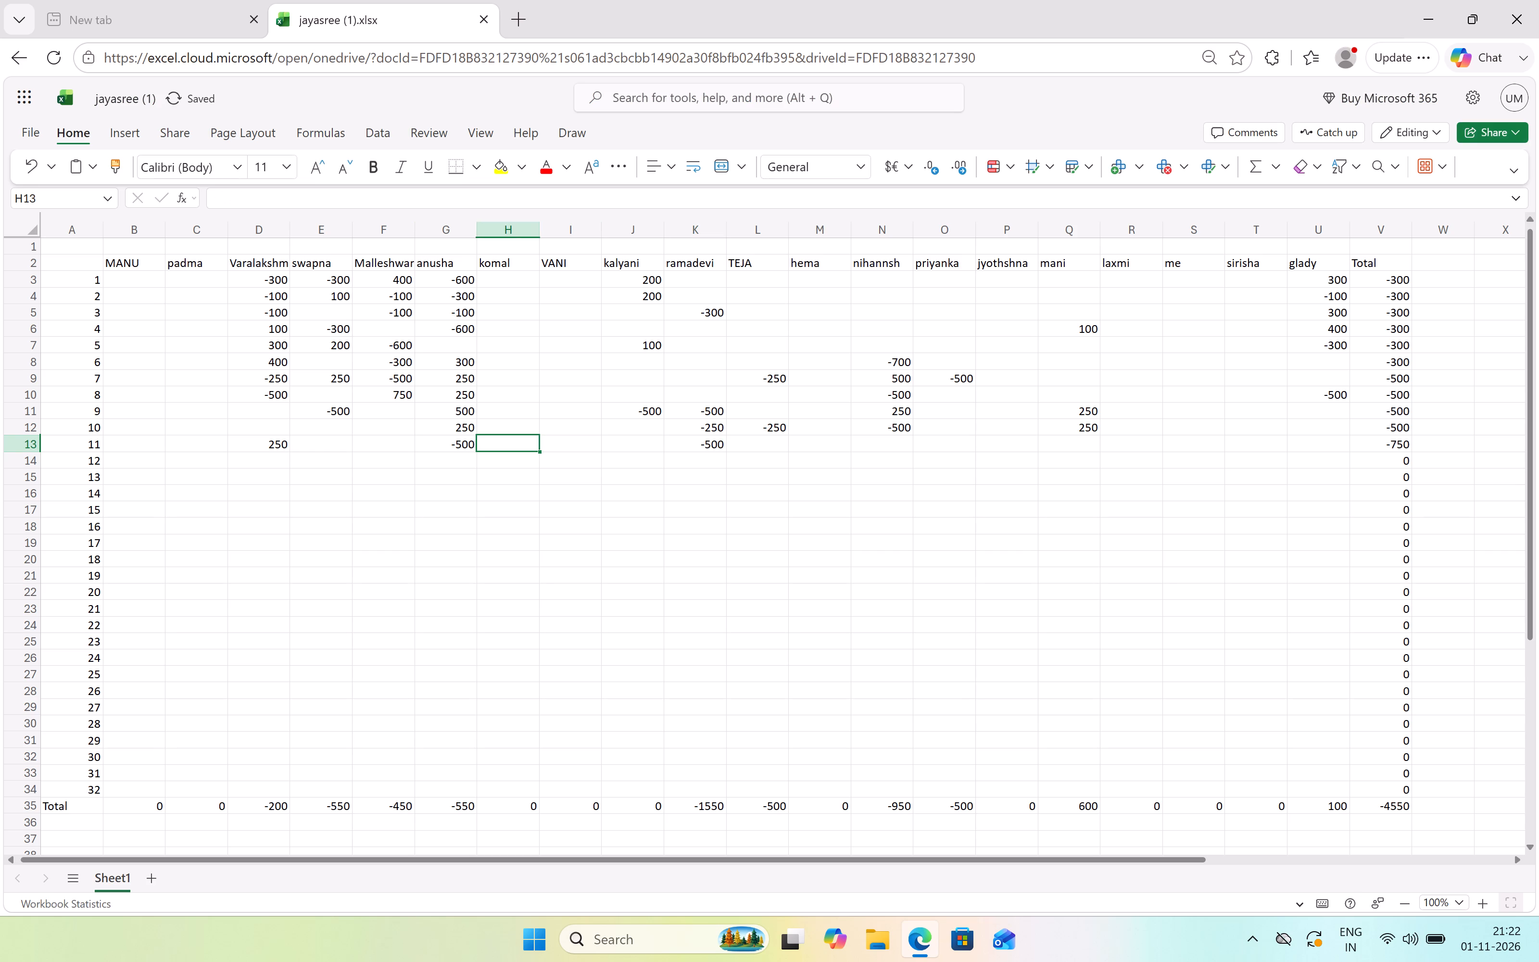
pyautogui.press('Right')
pyautogui.press('Right')
pyautogui.write('250')
pyautogui.press('Down')
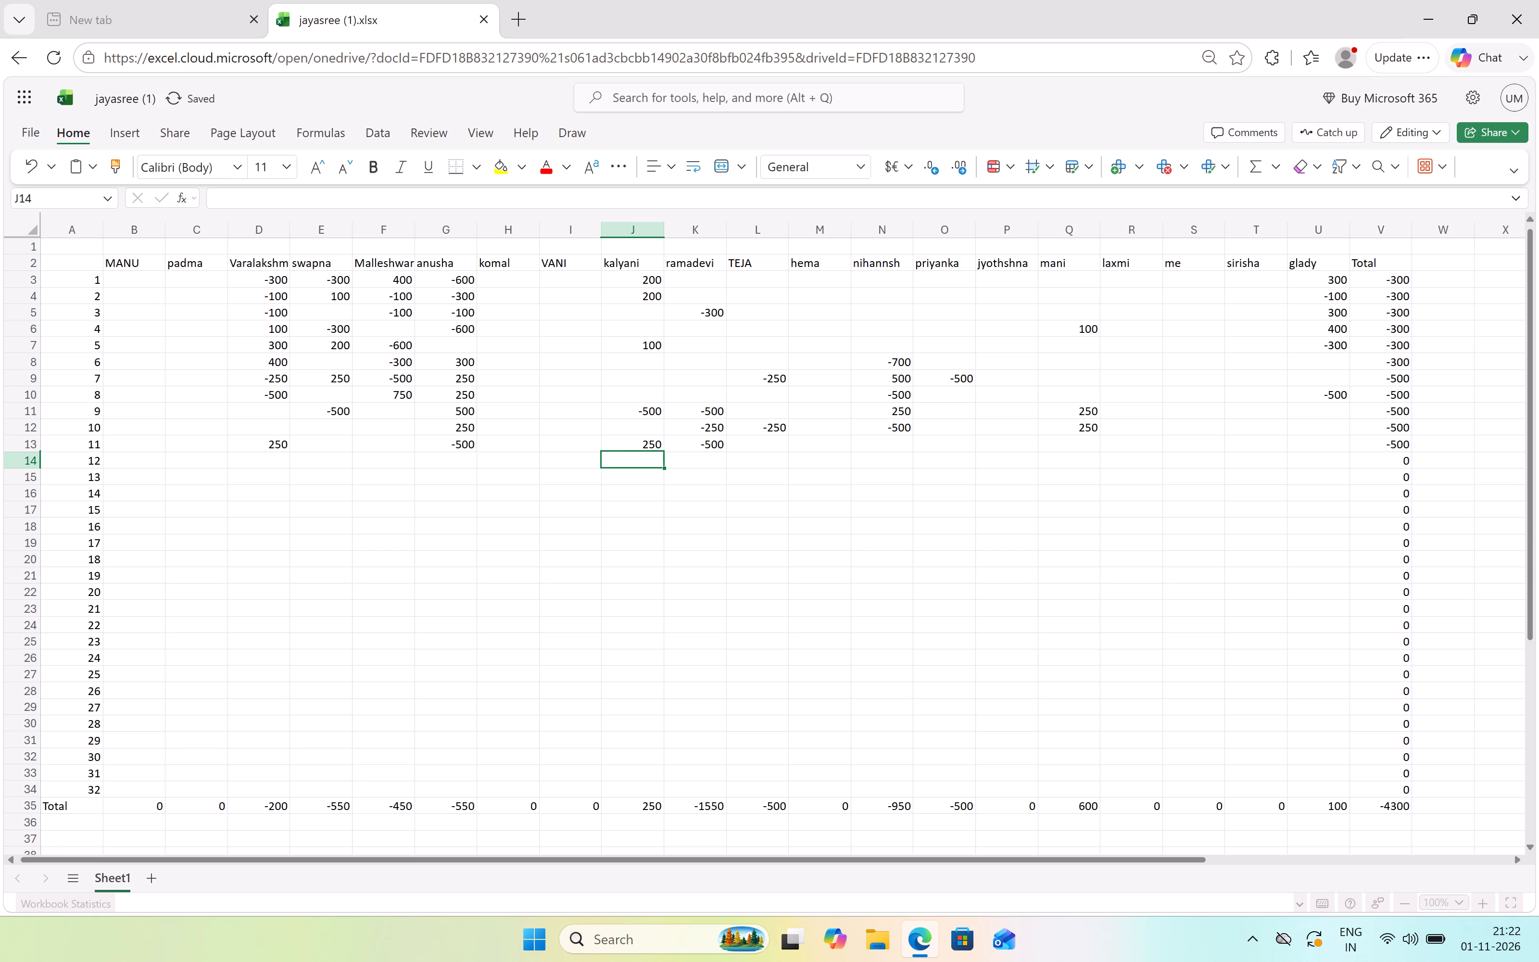
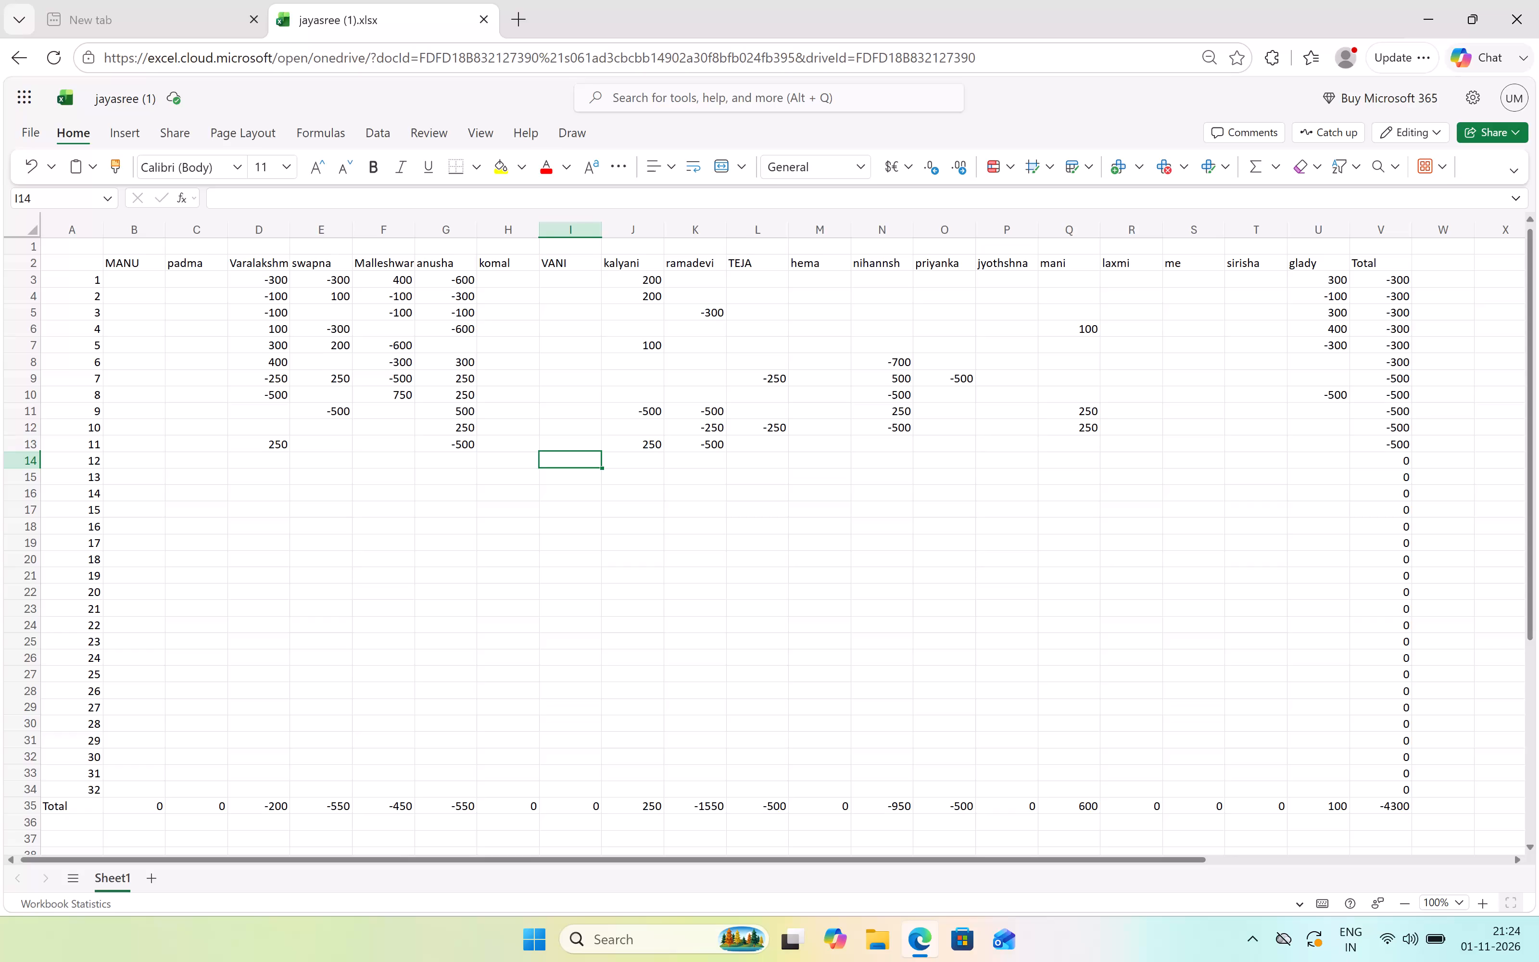
# Enter 500 under nihannsh in the row numbered 12 (N14).
pyautogui.press('Left')
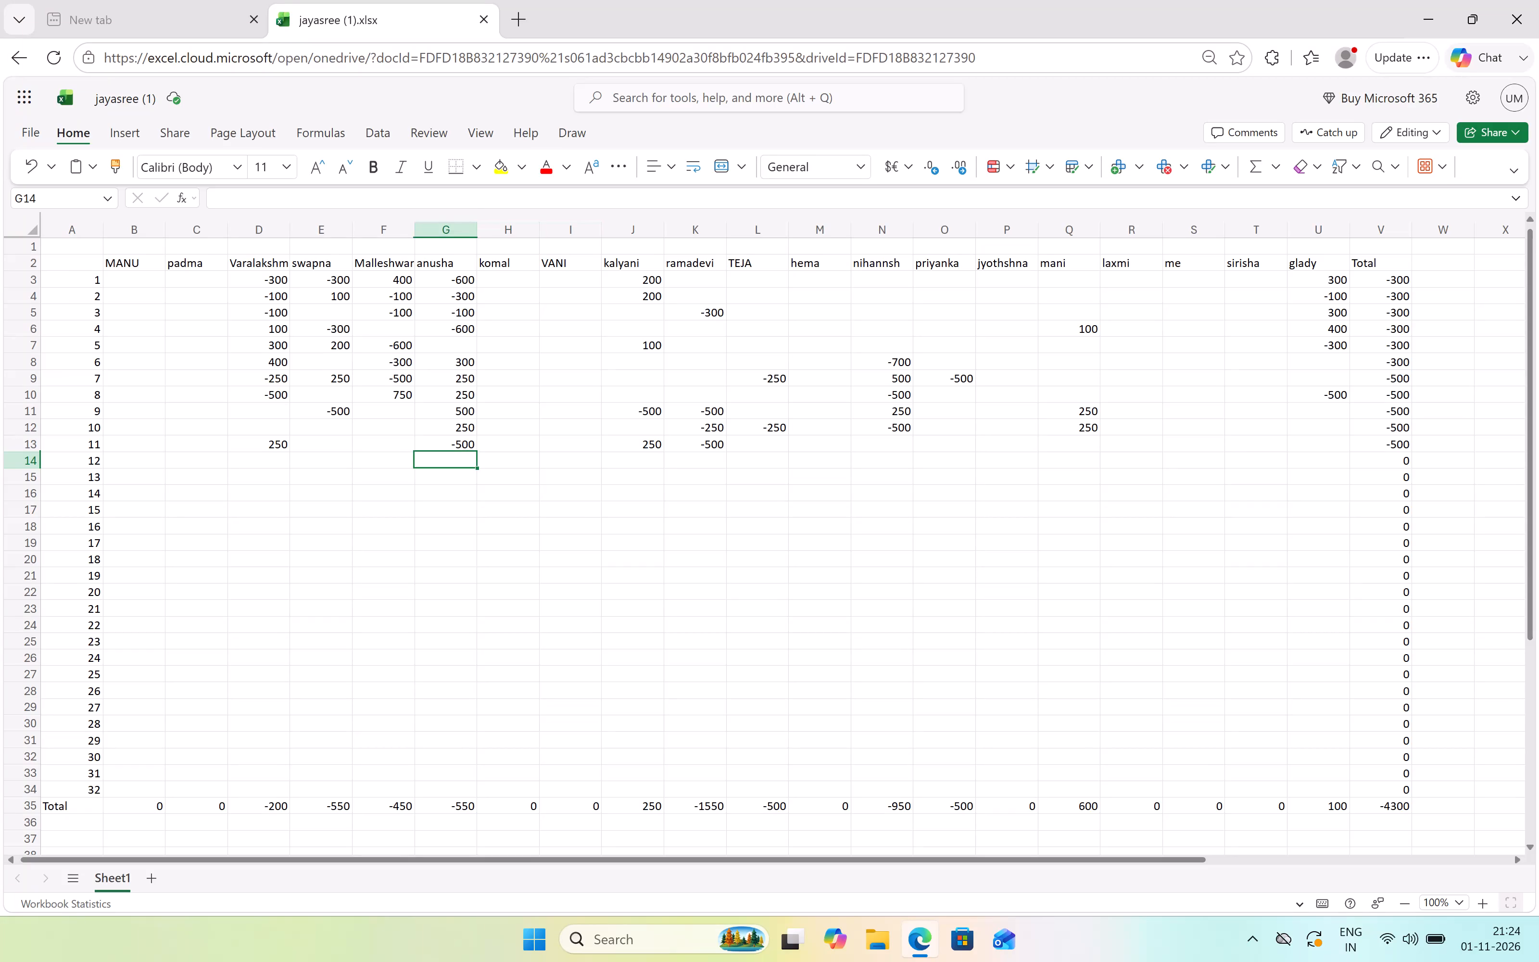
pyautogui.press('Right')
pyautogui.press('Right')
pyautogui.press('Right')
pyautogui.press('Right')
pyautogui.press('Right')
pyautogui.press('Right')
pyautogui.press('Right')
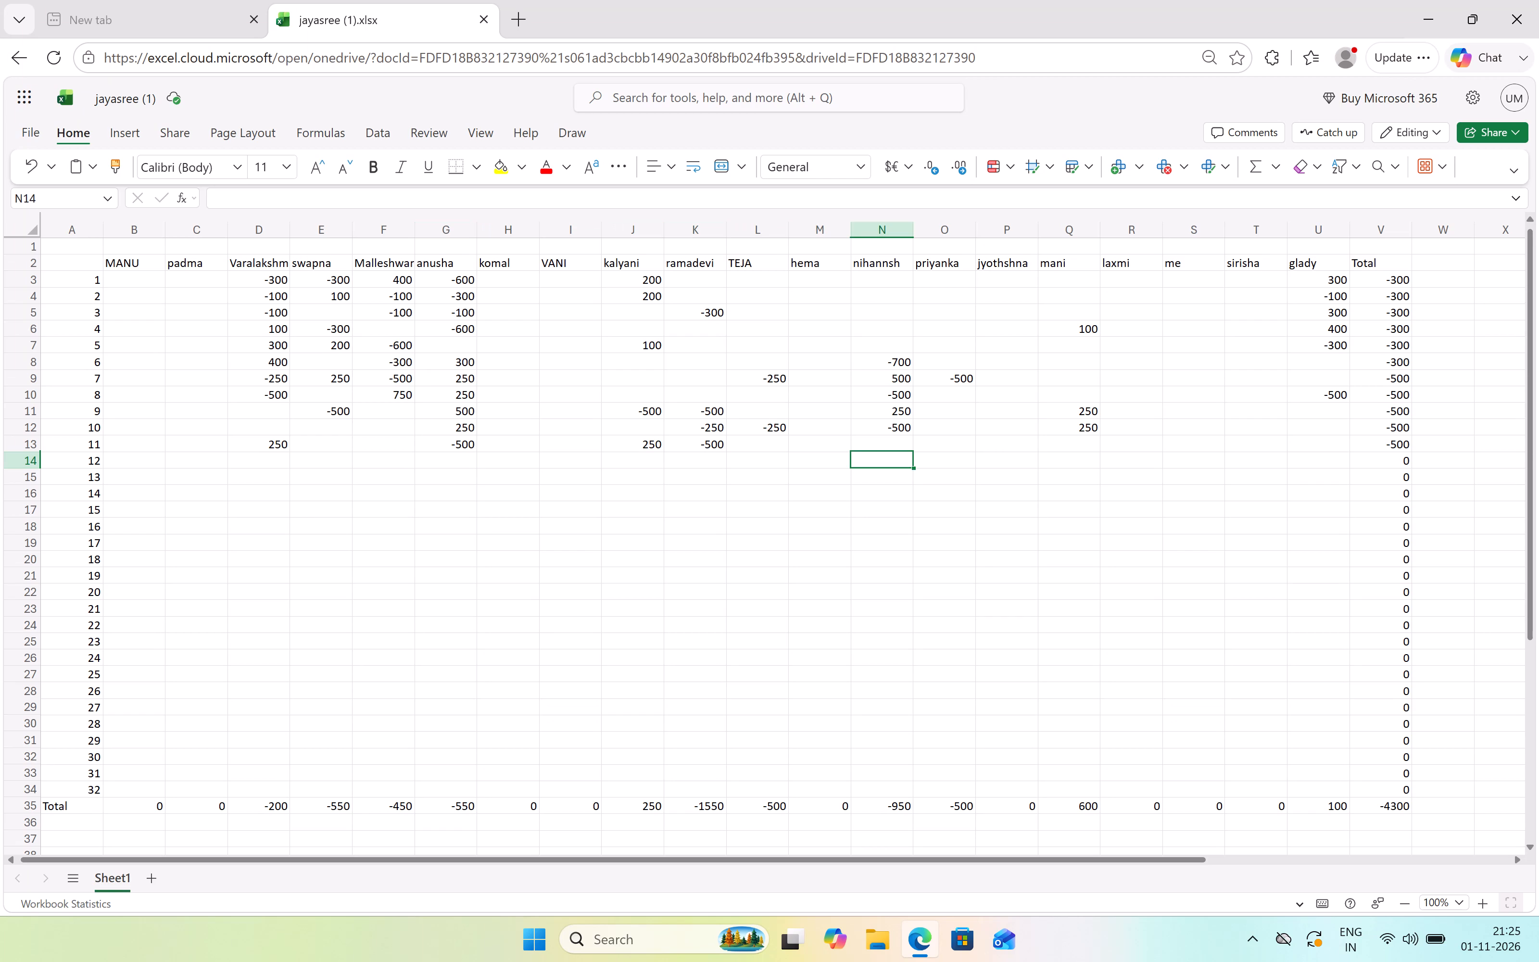
pyautogui.write('500')
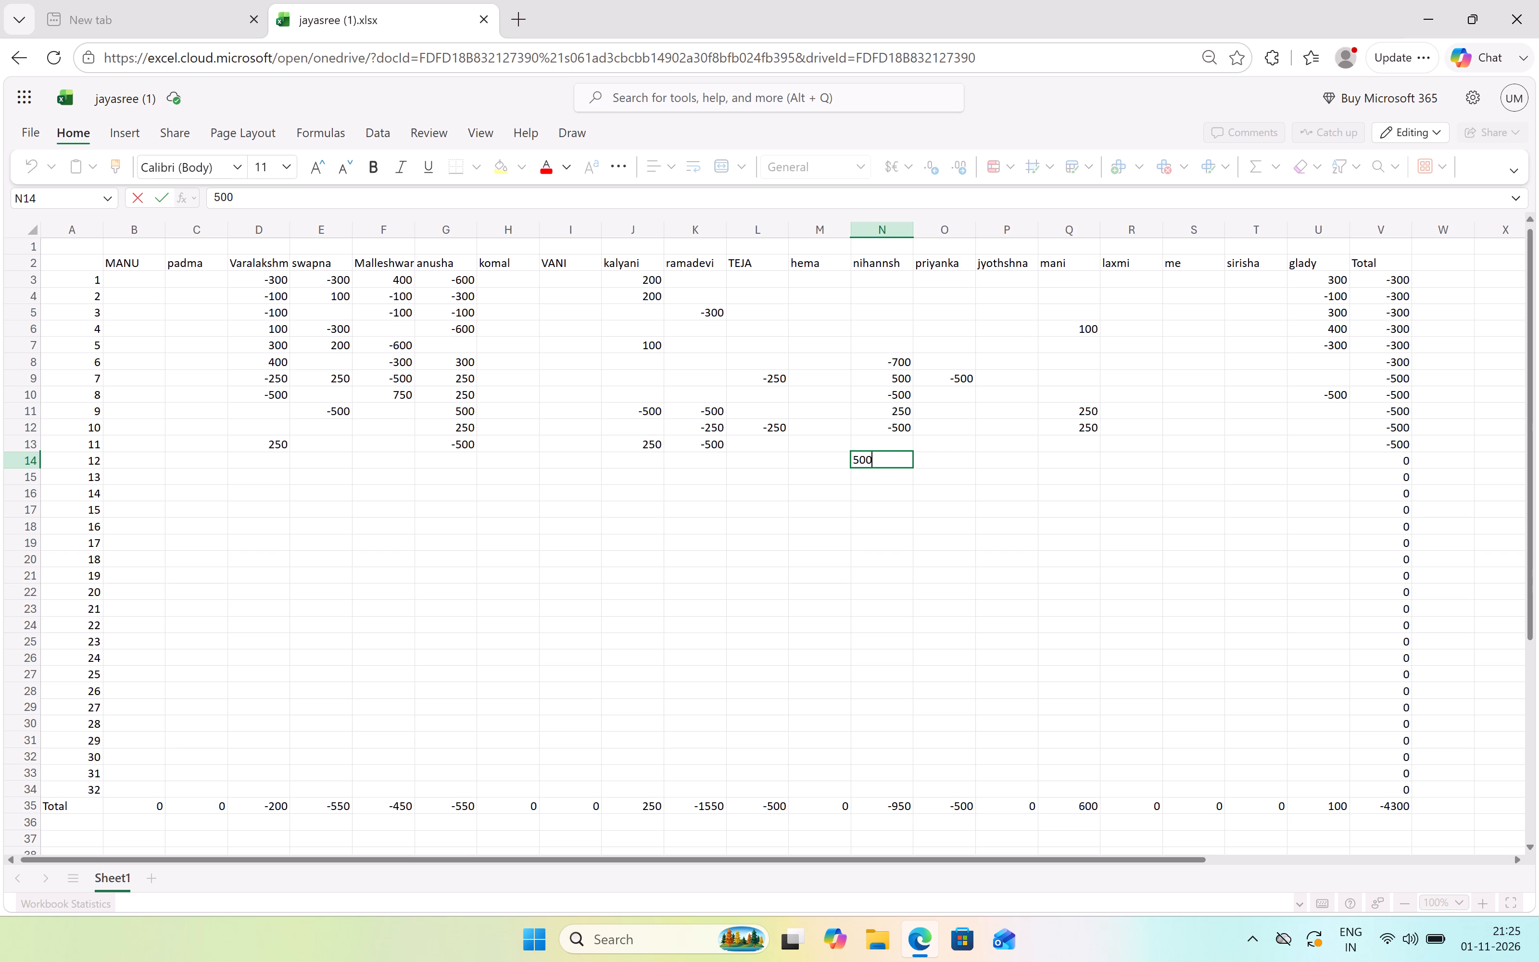
pyautogui.press('Left')
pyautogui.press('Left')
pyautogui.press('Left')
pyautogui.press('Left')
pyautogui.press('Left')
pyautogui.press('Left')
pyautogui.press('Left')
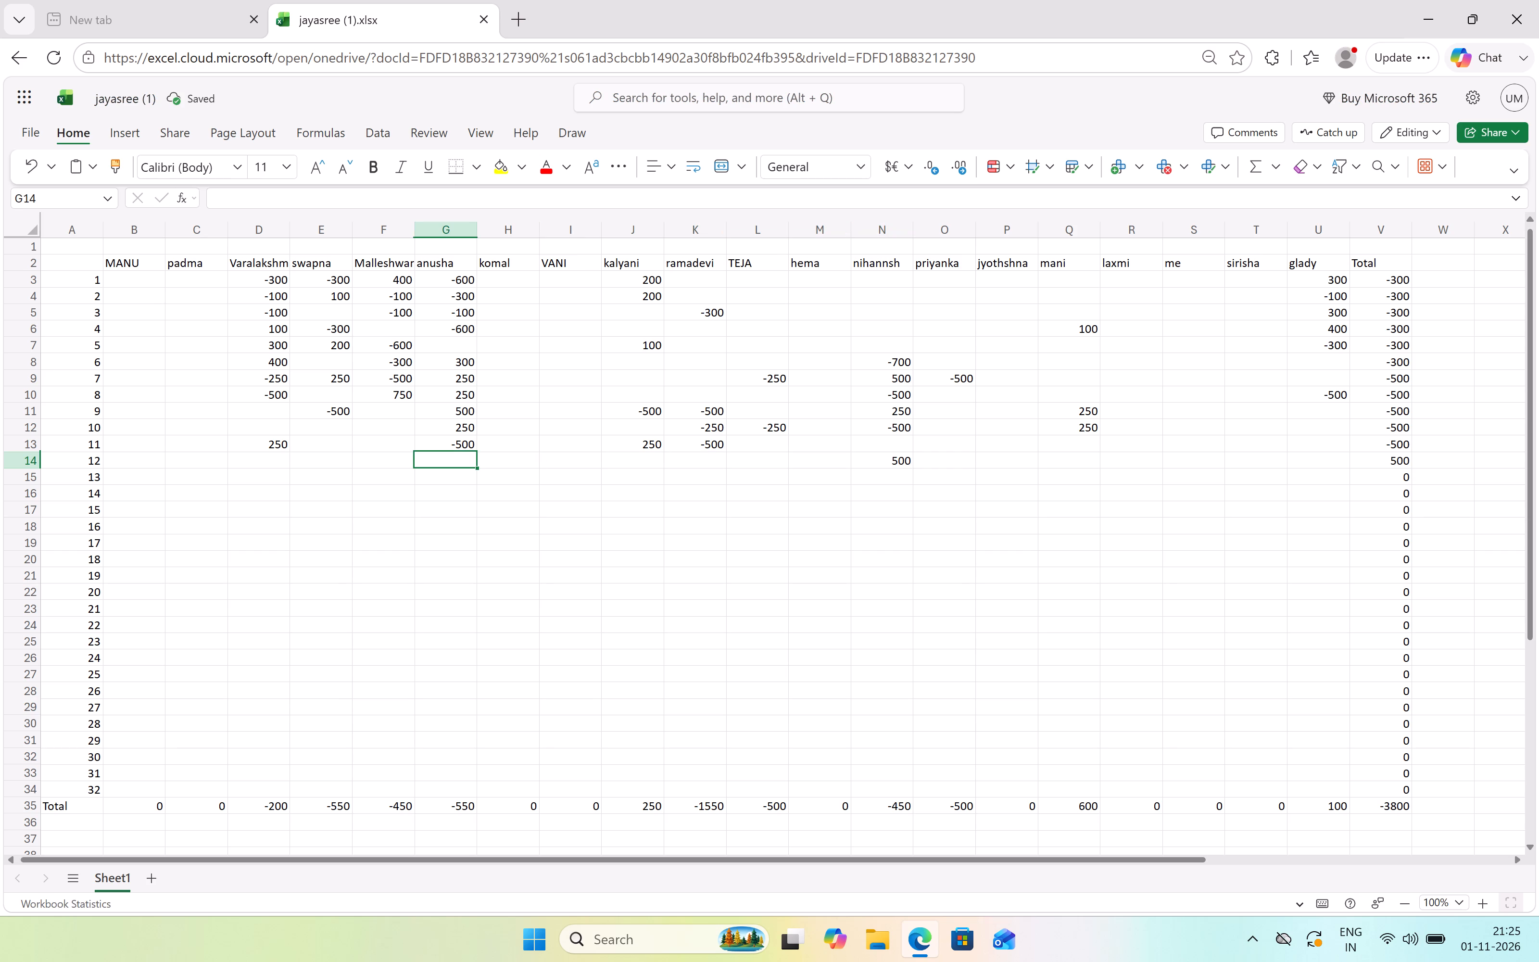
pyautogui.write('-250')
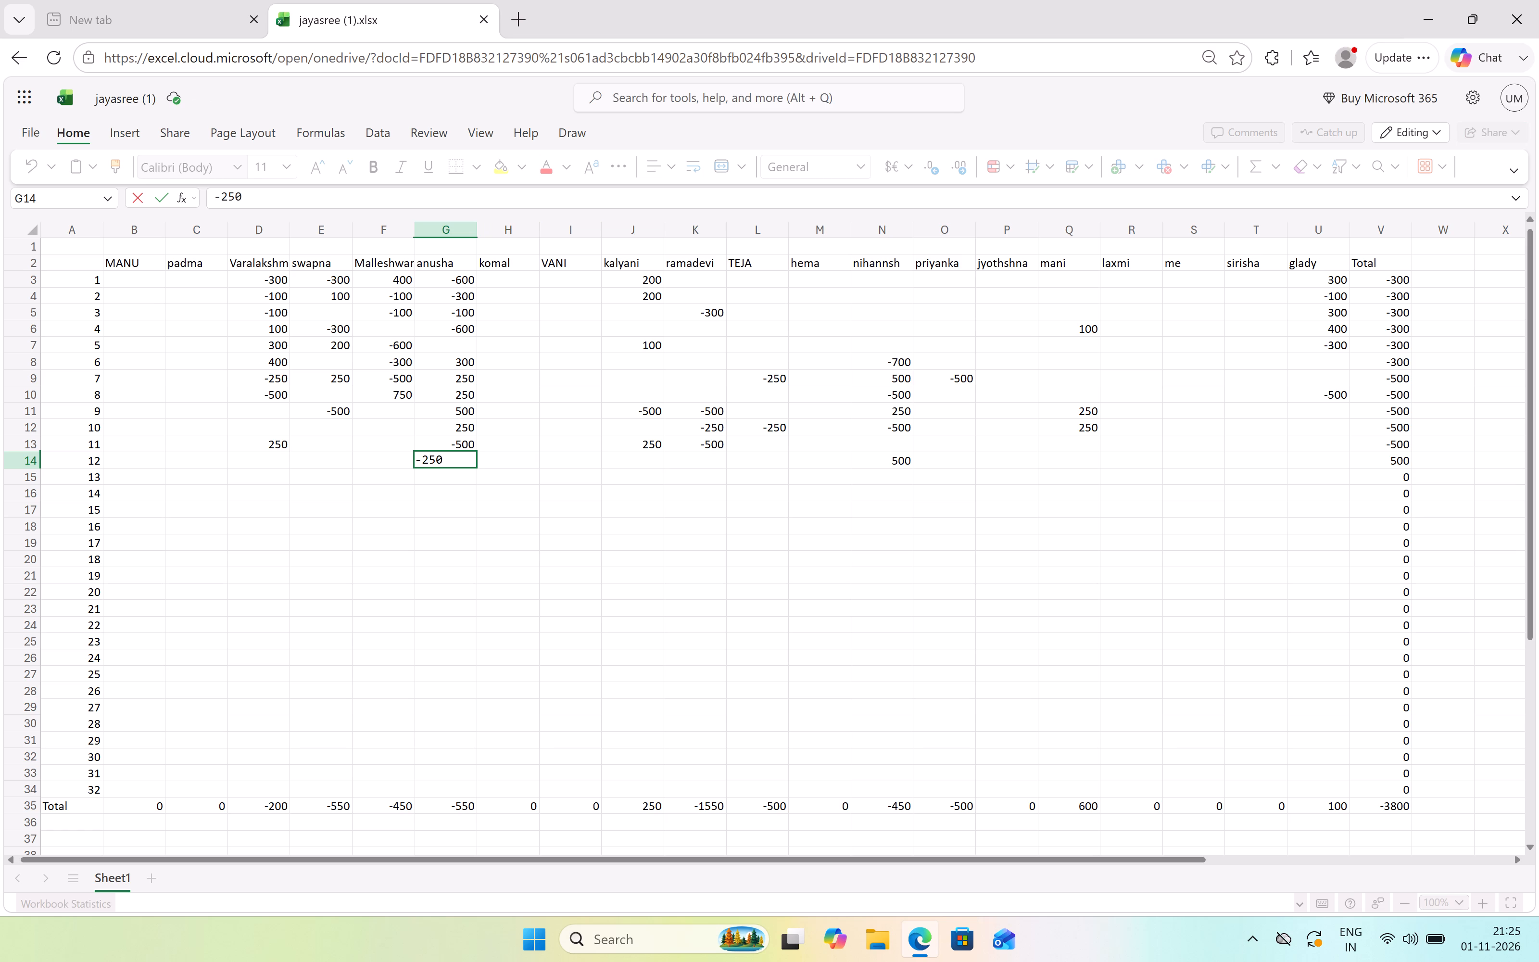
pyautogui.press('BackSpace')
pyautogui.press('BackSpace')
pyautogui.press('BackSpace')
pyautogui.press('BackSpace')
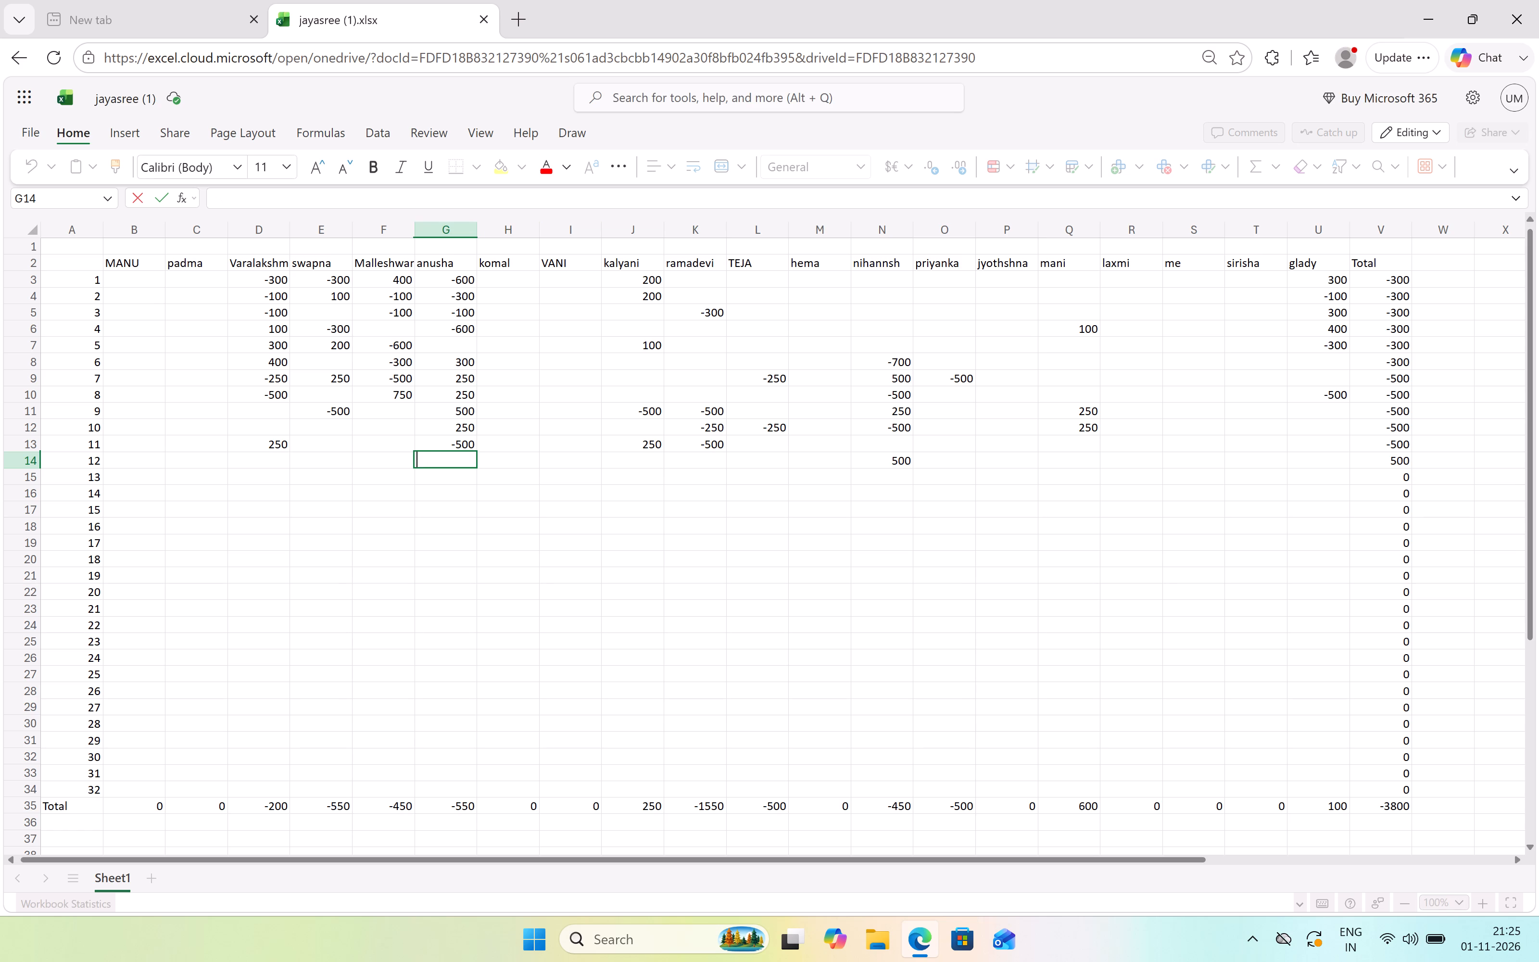
# Enter -250 under Varalakshm in the row numbered 12 (D14).
pyautogui.press('Left')
pyautogui.press('Left')
pyautogui.press('Left')
pyautogui.write('-250')
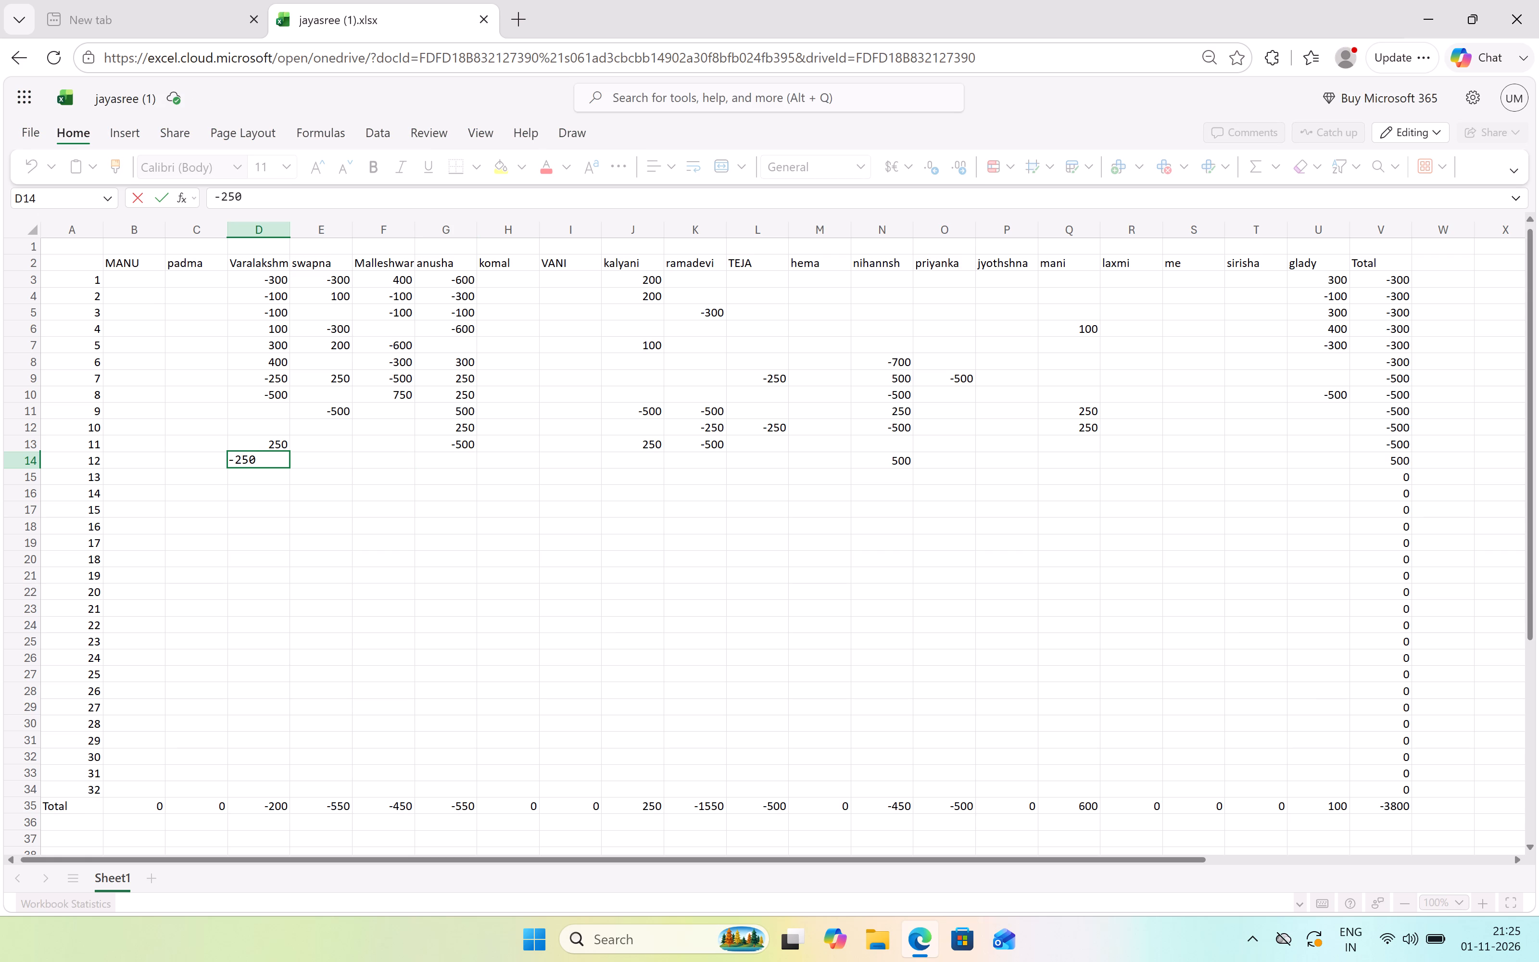
pyautogui.press('Right')
# Enter -250 under glady in the row numbered 12 (U14).
pyautogui.press('Right')
pyautogui.press('Right')
pyautogui.press('Right')
pyautogui.press('Right')
pyautogui.press('Right')
pyautogui.press('Right')
pyautogui.press('Right')
pyautogui.press('Right')
pyautogui.press('Right')
pyautogui.press('Right')
pyautogui.press('Right')
pyautogui.press('Right')
pyautogui.press('Right')
pyautogui.press('Right')
pyautogui.press('Right')
pyautogui.press('Right')
pyautogui.press('Right')
pyautogui.press('Left')
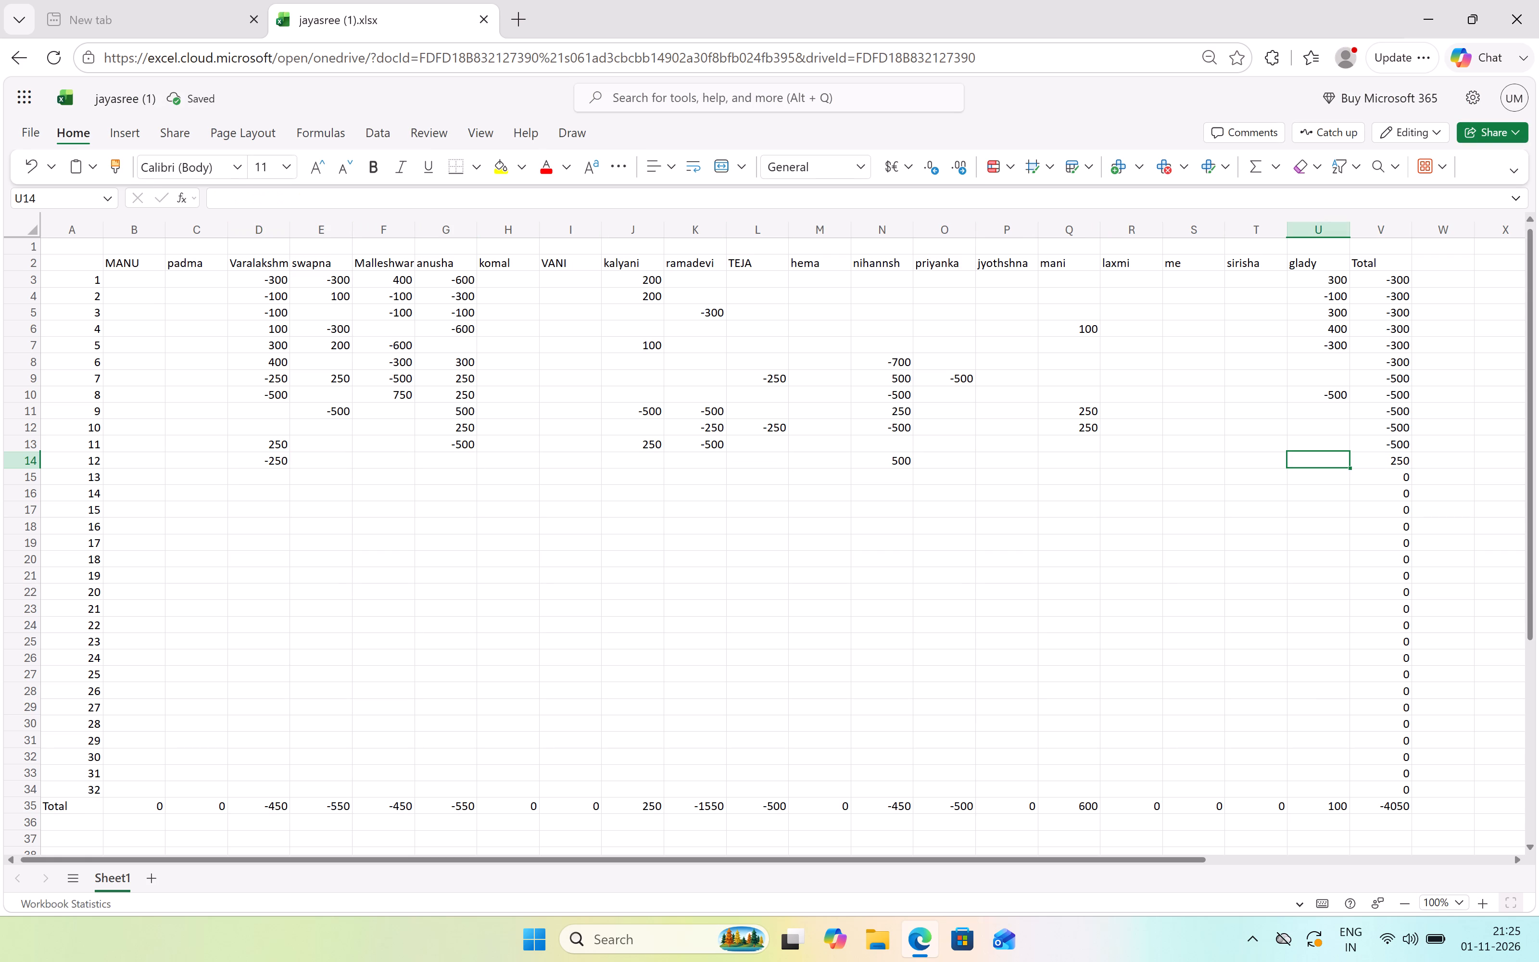
pyautogui.write('-250')
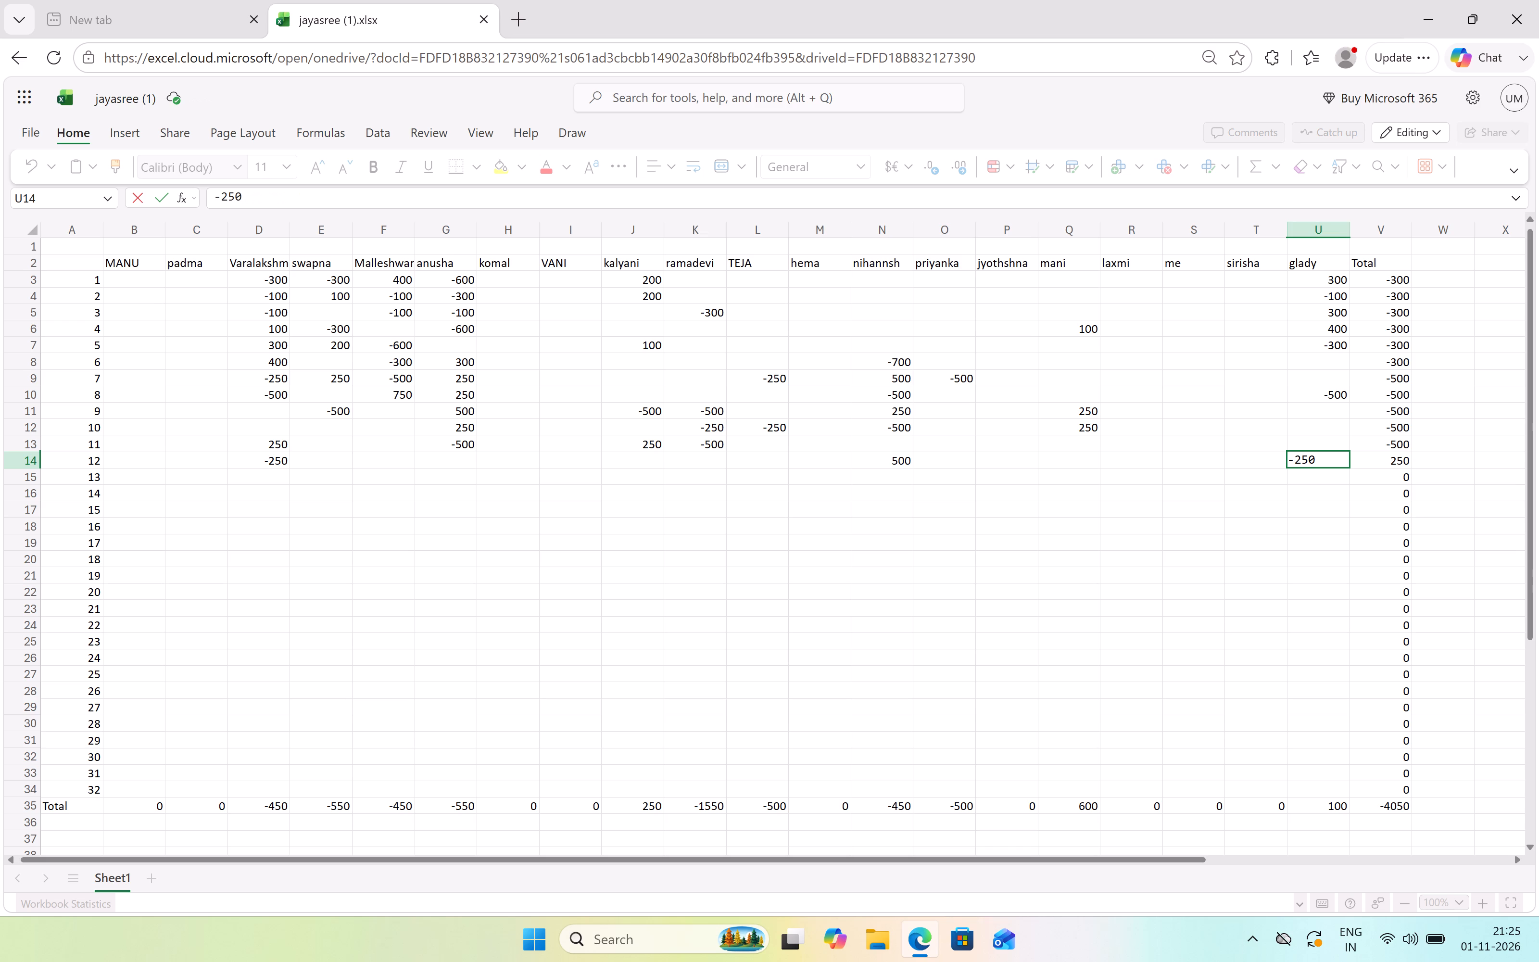
pyautogui.press('Left')
# Enter -750 under Malleshwar in the row numbered 12 (F14).
pyautogui.press('Left')
pyautogui.press('Left')
pyautogui.press('Left')
pyautogui.press('Left')
pyautogui.press('Left')
pyautogui.press('Left')
pyautogui.press('Left')
pyautogui.press('Left')
pyautogui.press('Left')
pyautogui.press('Left')
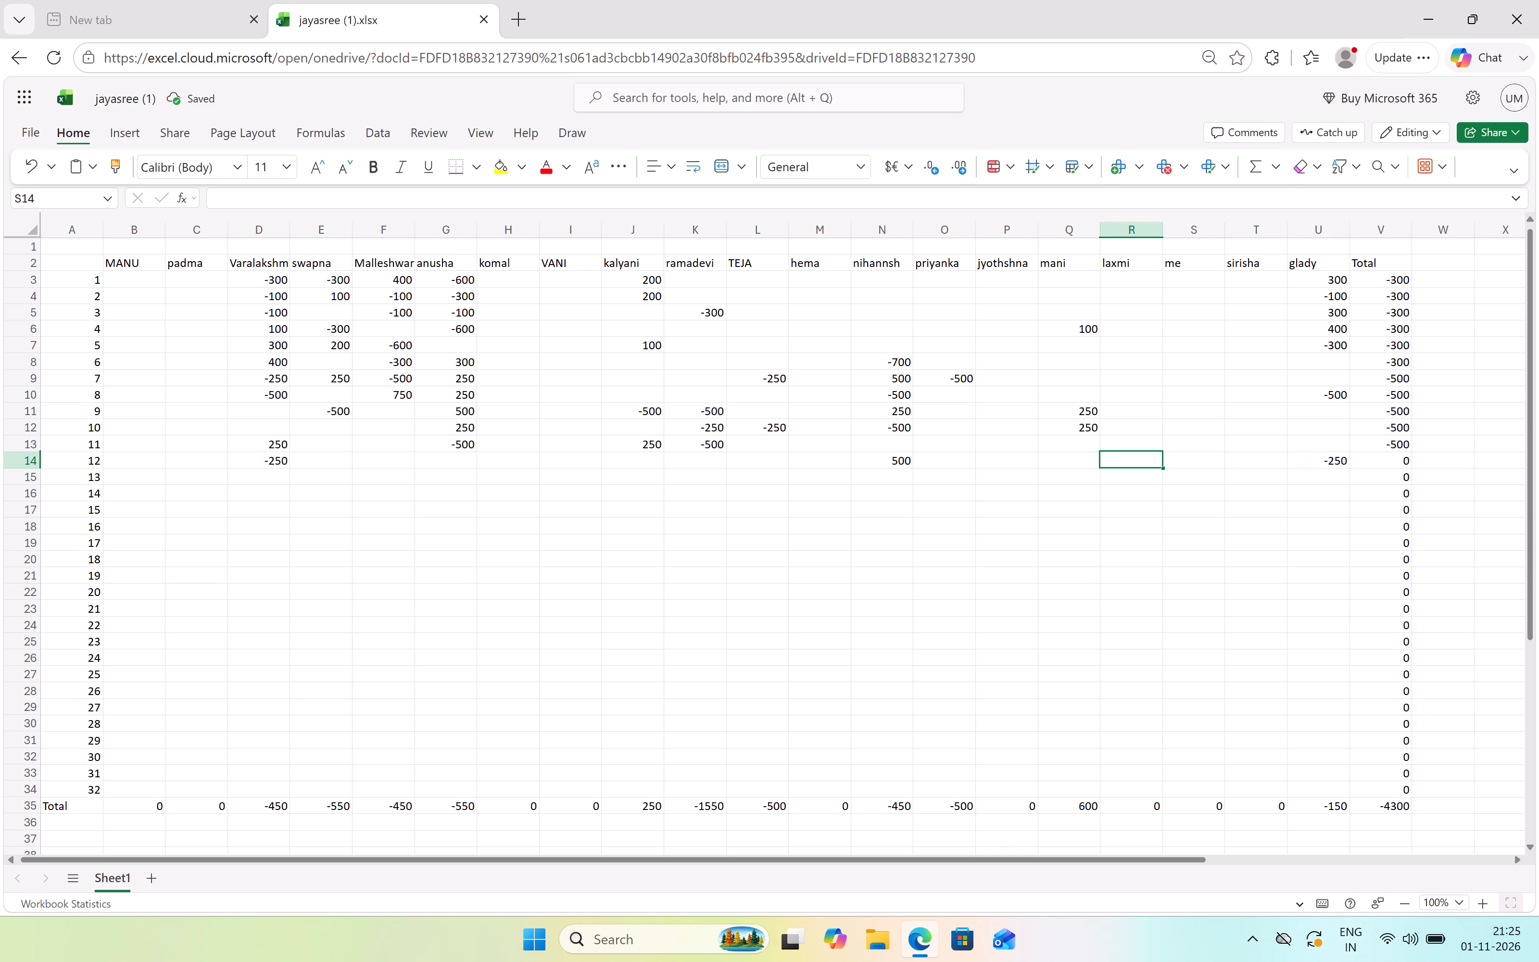
pyautogui.press('Left')
pyautogui.press('Left')
pyautogui.press('Left')
pyautogui.press('Left')
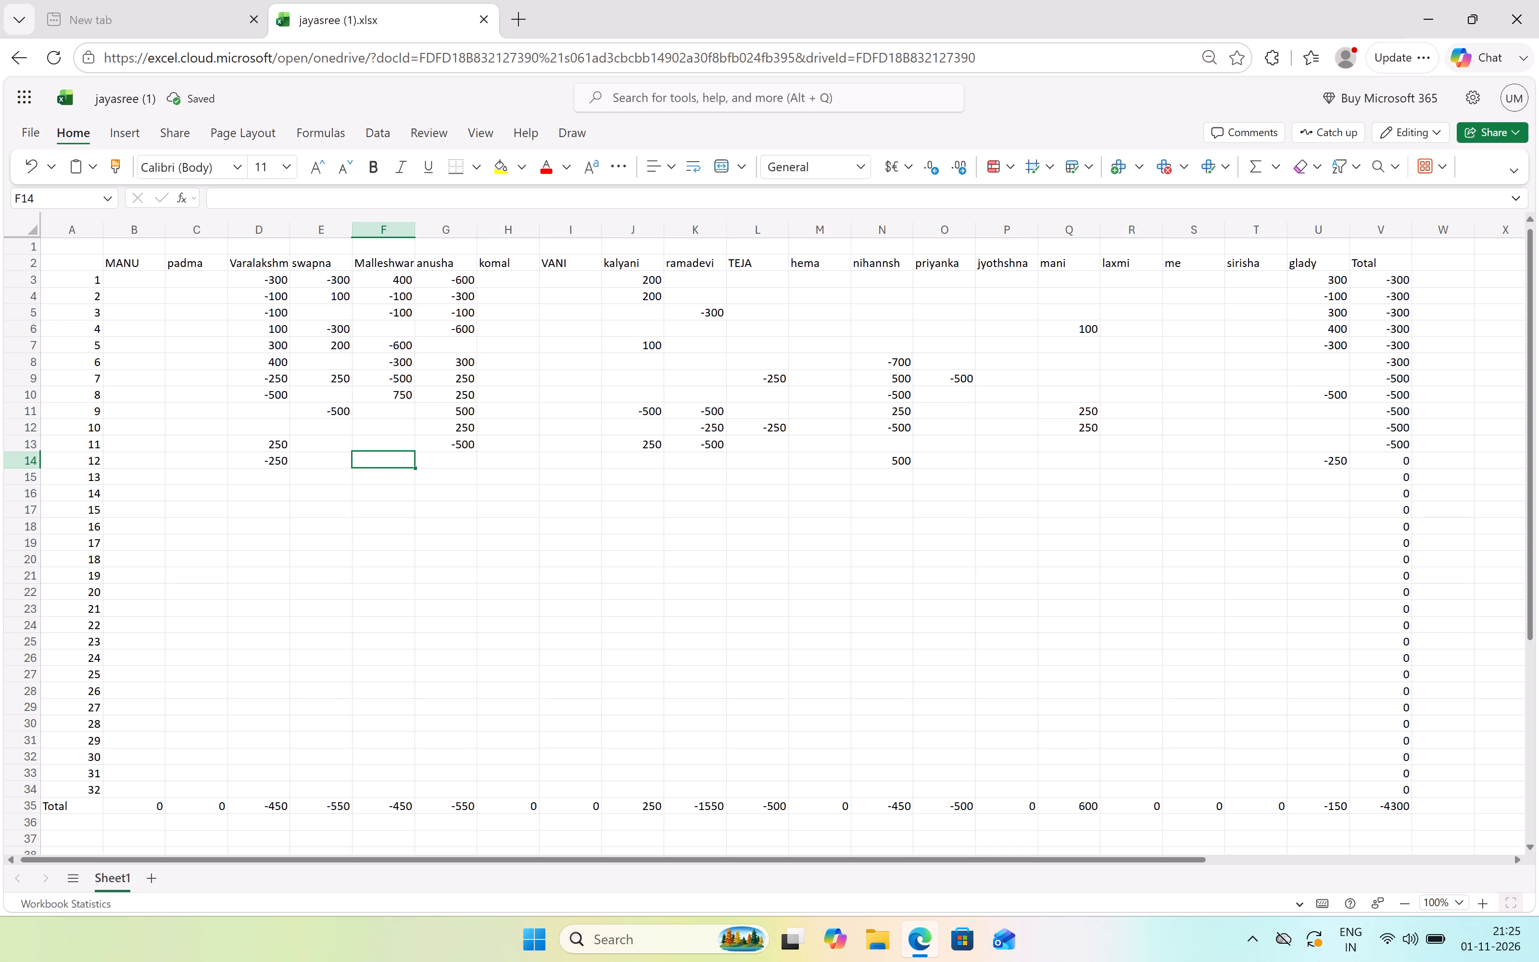
pyautogui.press('-')
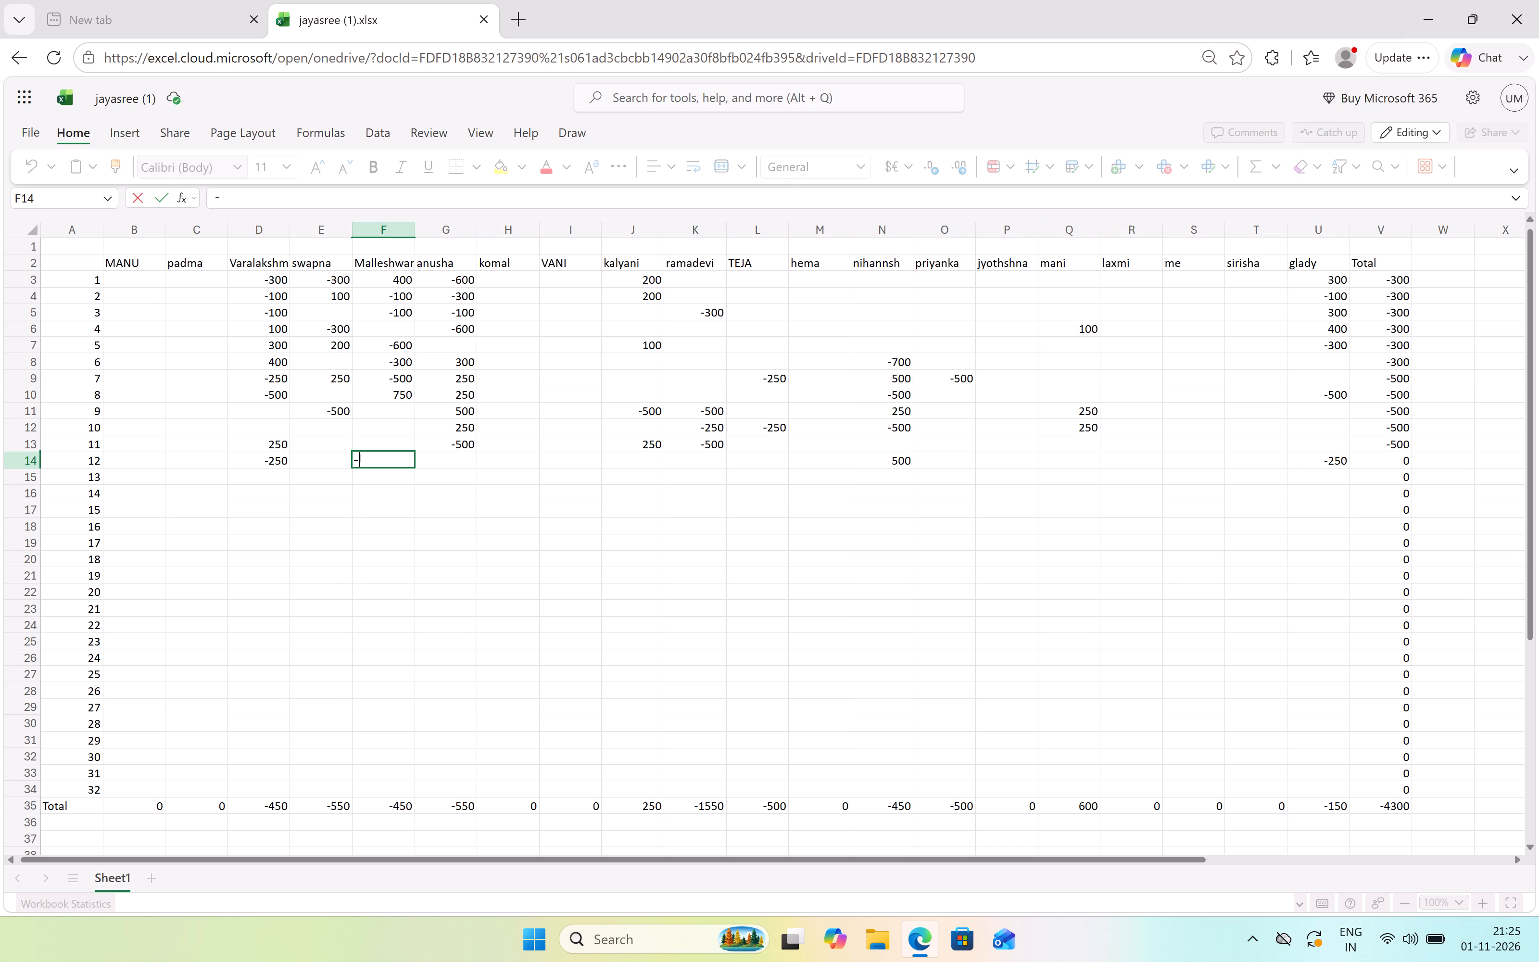
pyautogui.write('750')
pyautogui.press('Down')
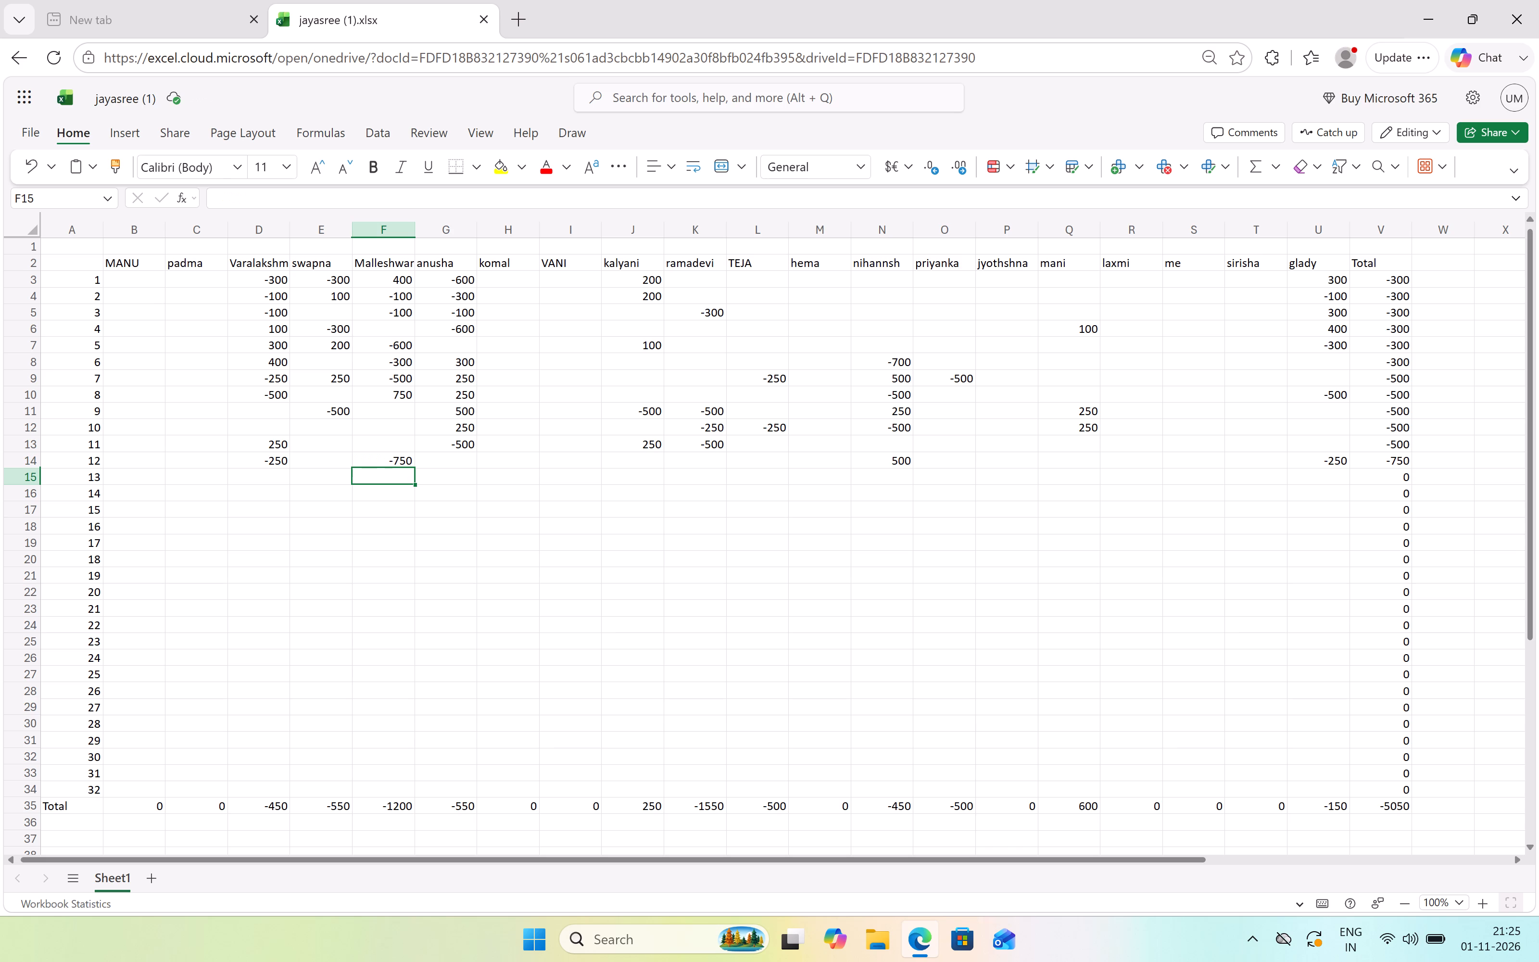
# Enter 250 under anusha in the row numbered 12 (G14).
pyautogui.press('Right')
pyautogui.press('Up')
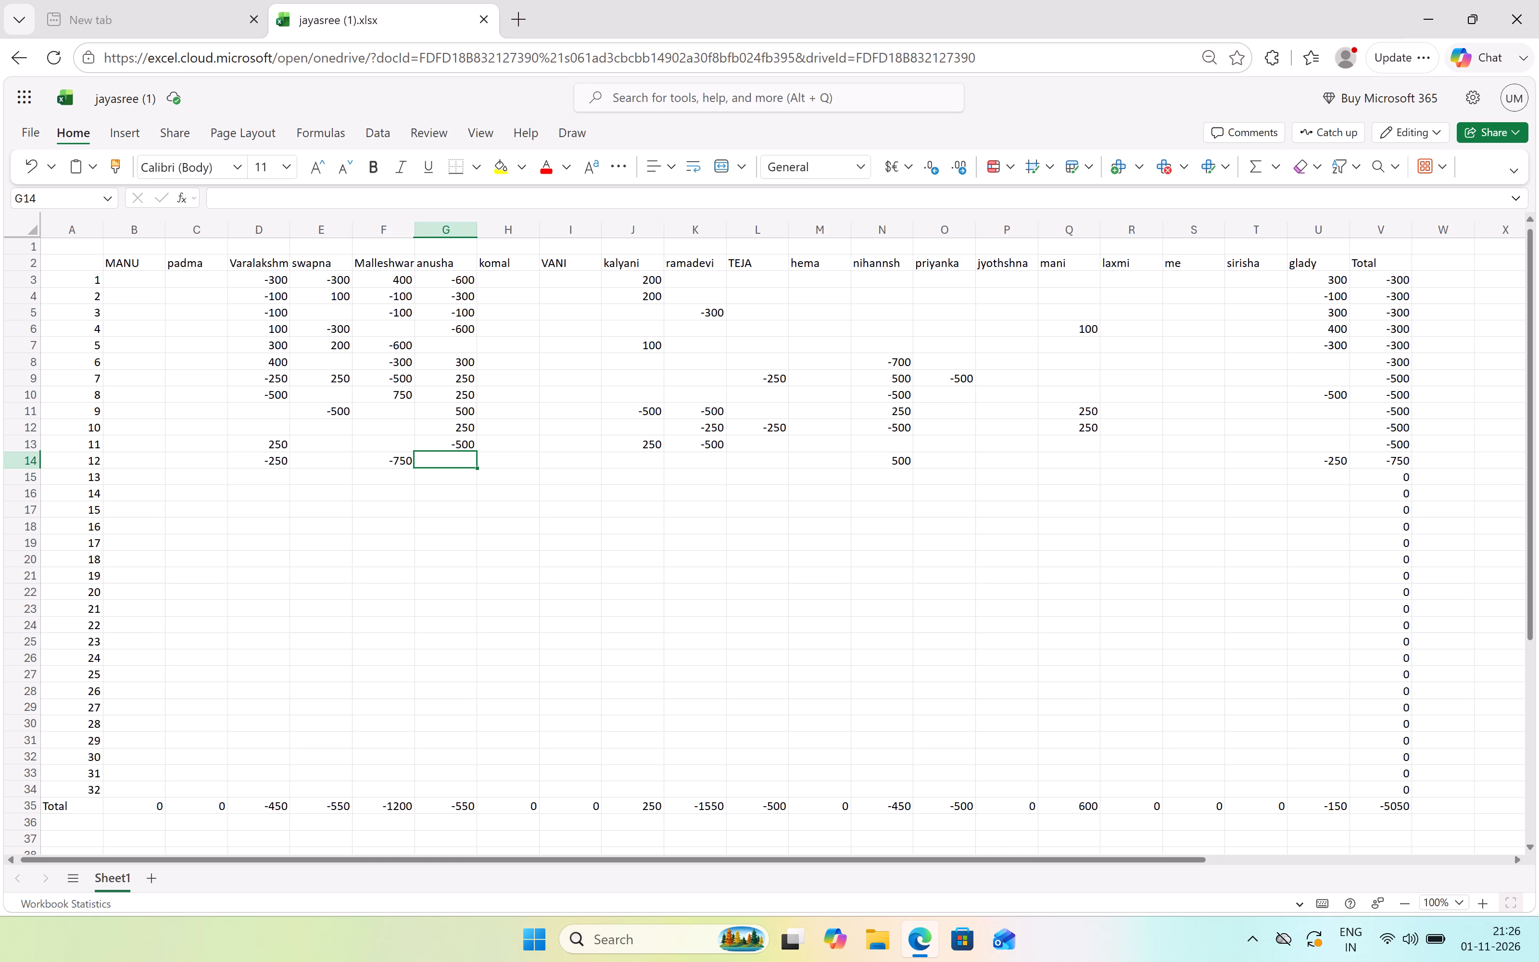
pyautogui.write('250')
pyautogui.press('Down')
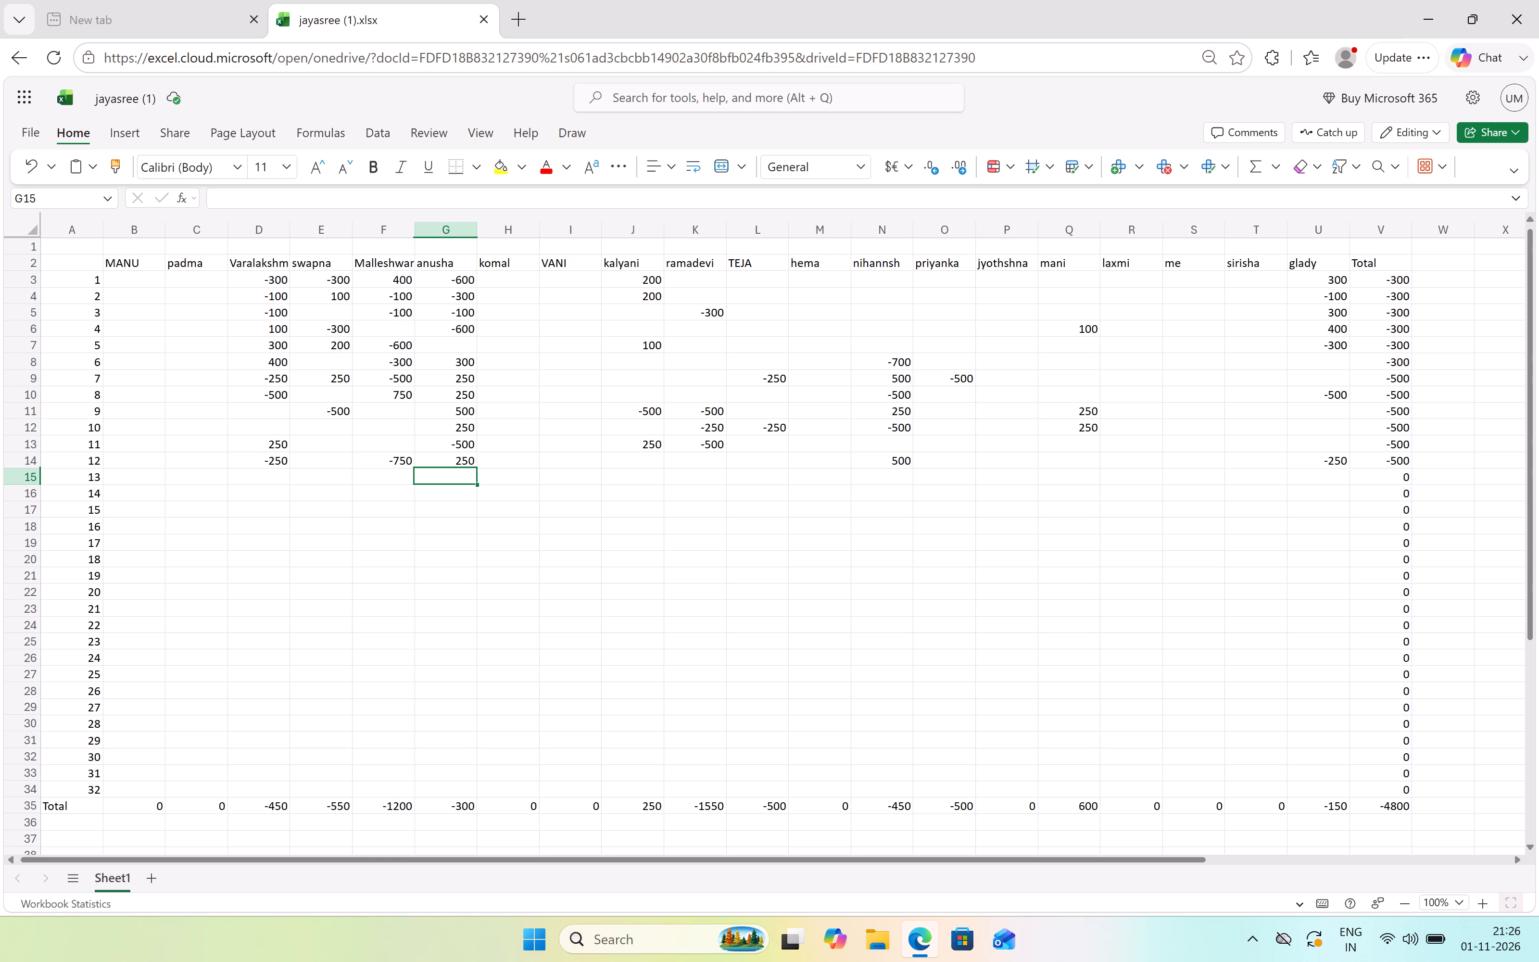
# Enter 250 under Malleshwar in the row numbered 13 (F15).
pyautogui.press('Left')
pyautogui.write('50')
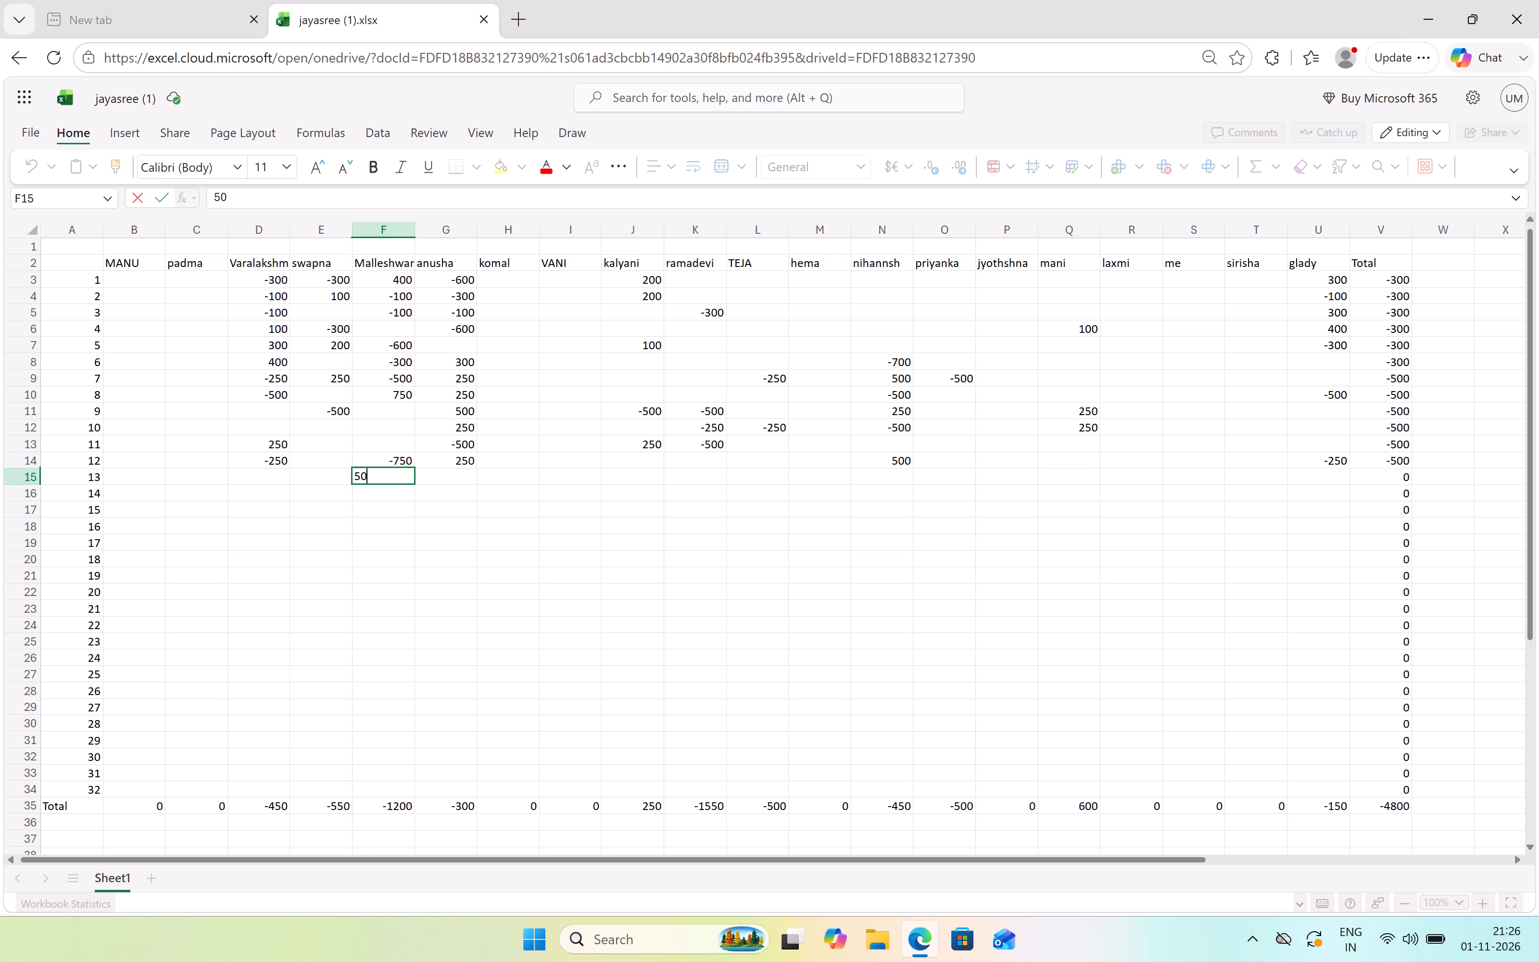
pyautogui.press('BackSpace')
pyautogui.press('BackSpace')
pyautogui.write('250')
pyautogui.press('Right')
# Enter -750 under nihannsh in the row numbered 13 (N15).
pyautogui.press('Right')
pyautogui.press('Right')
pyautogui.press('Right')
pyautogui.press('Right')
pyautogui.press('Right')
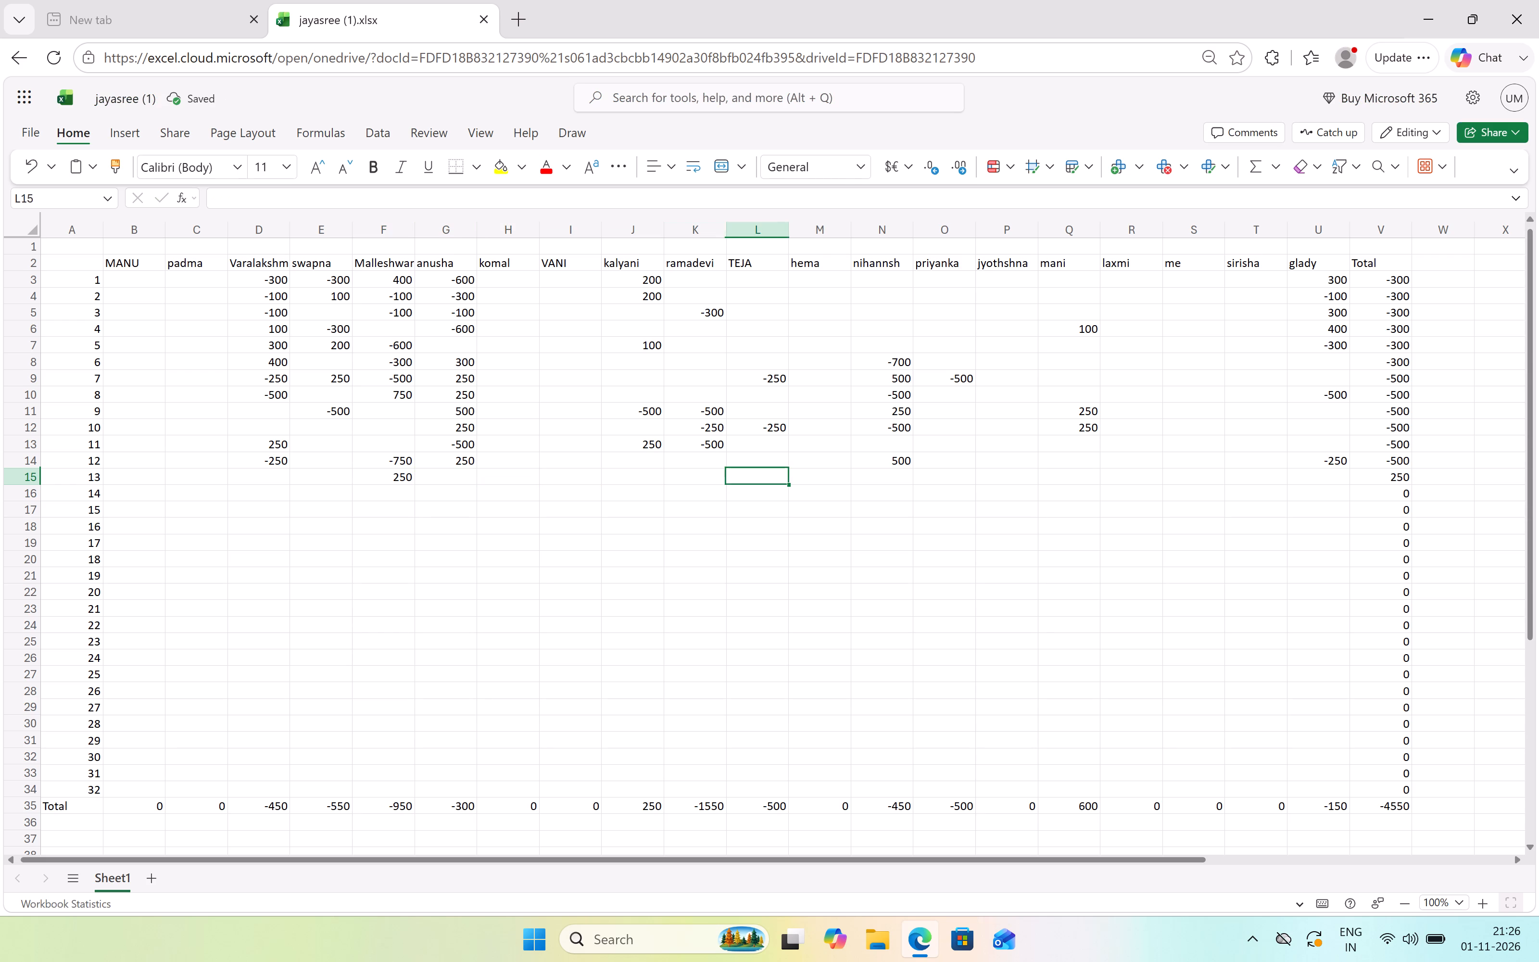
pyautogui.press('Right')
pyautogui.press('Right')
pyautogui.write('-750')
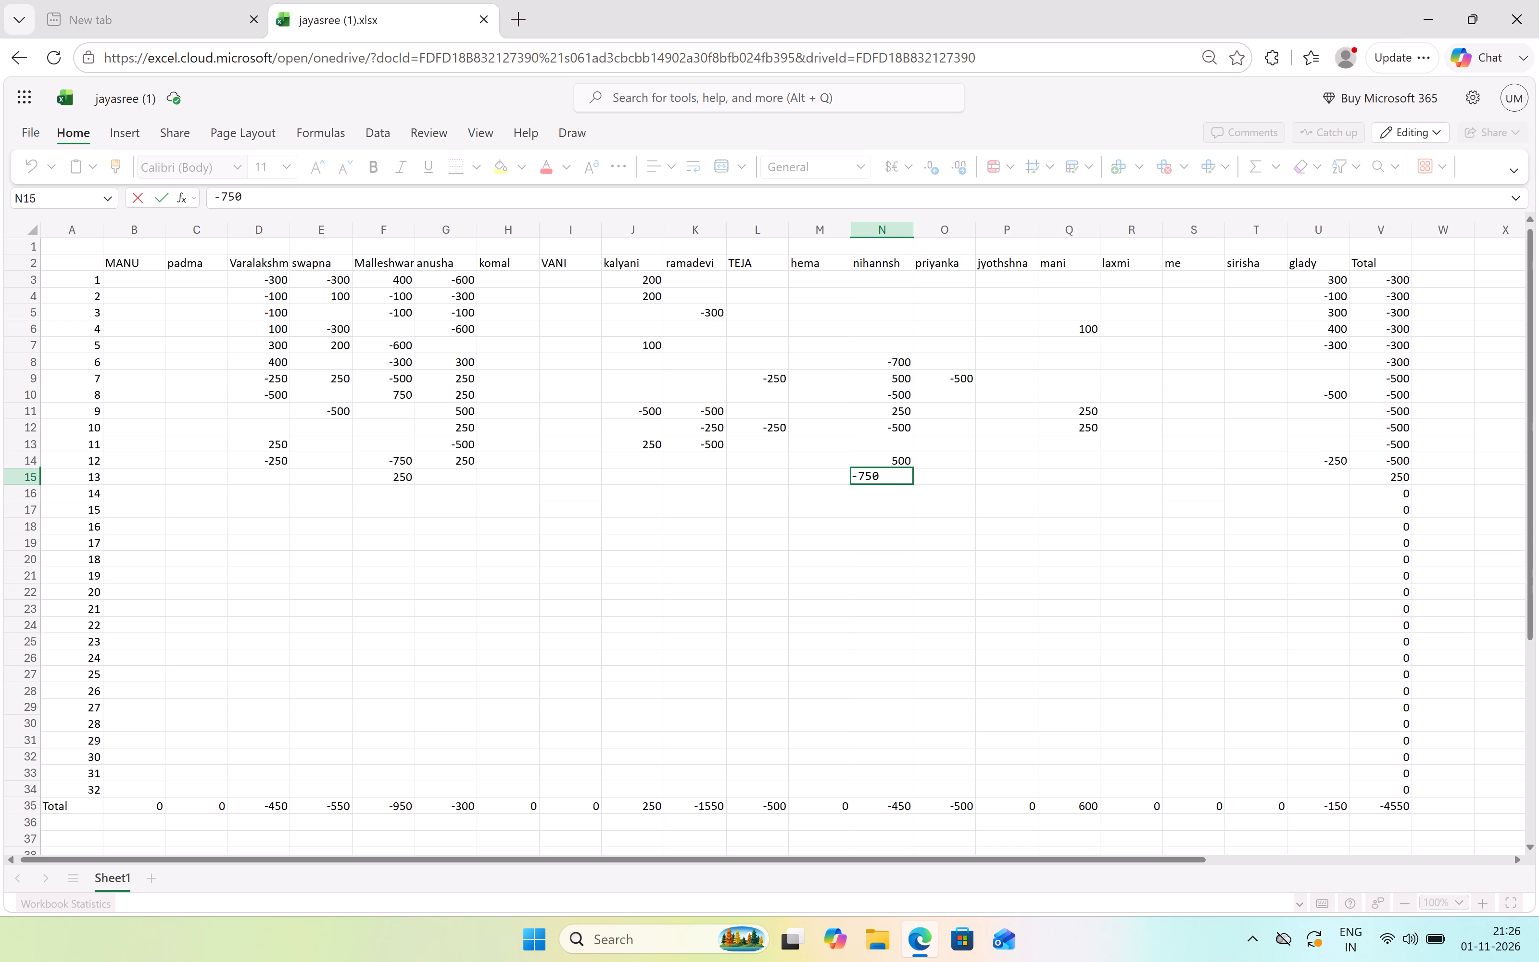
pyautogui.press('Down')
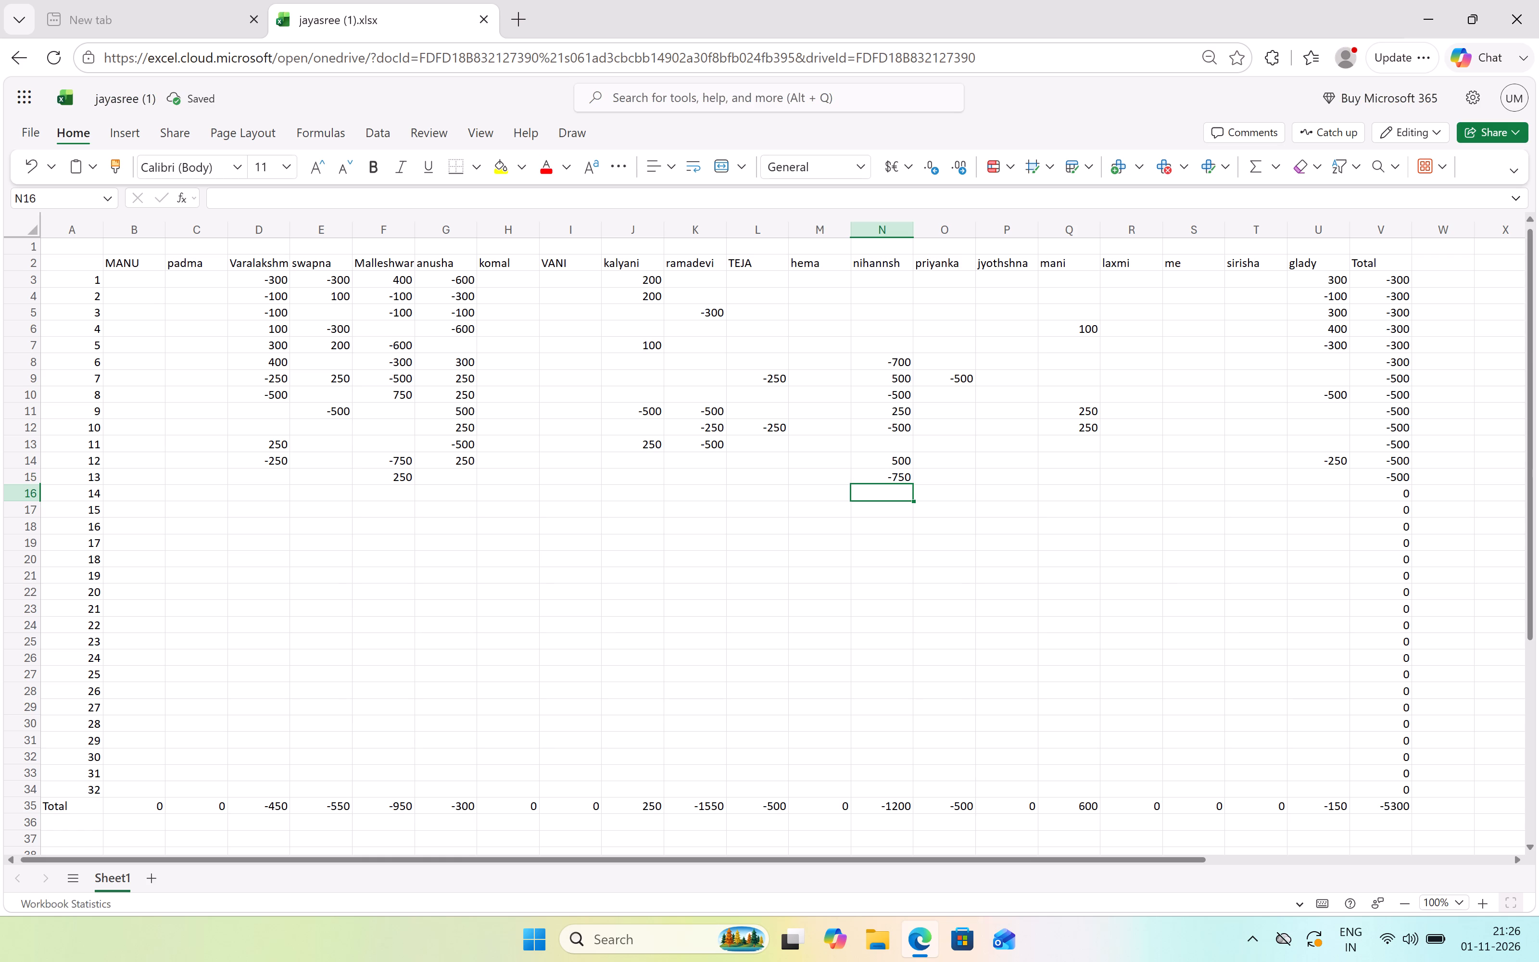
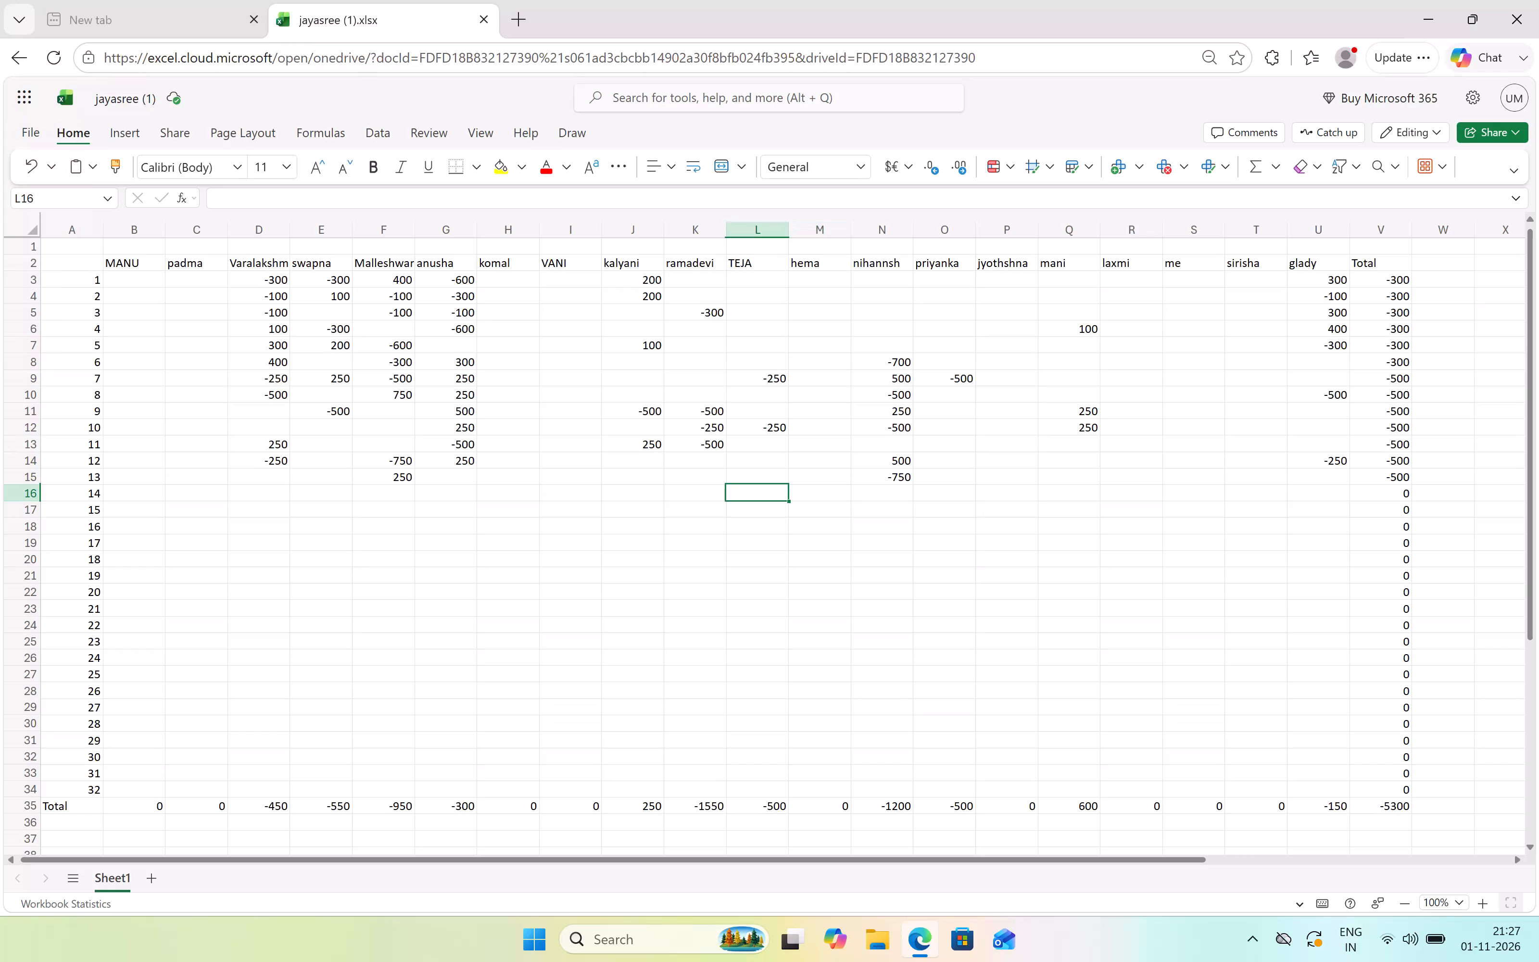
# Enter 250 under Varalakshm (D16) and -750 under Malleshwar (F16) in the row numbered 14.
pyautogui.press('Left')
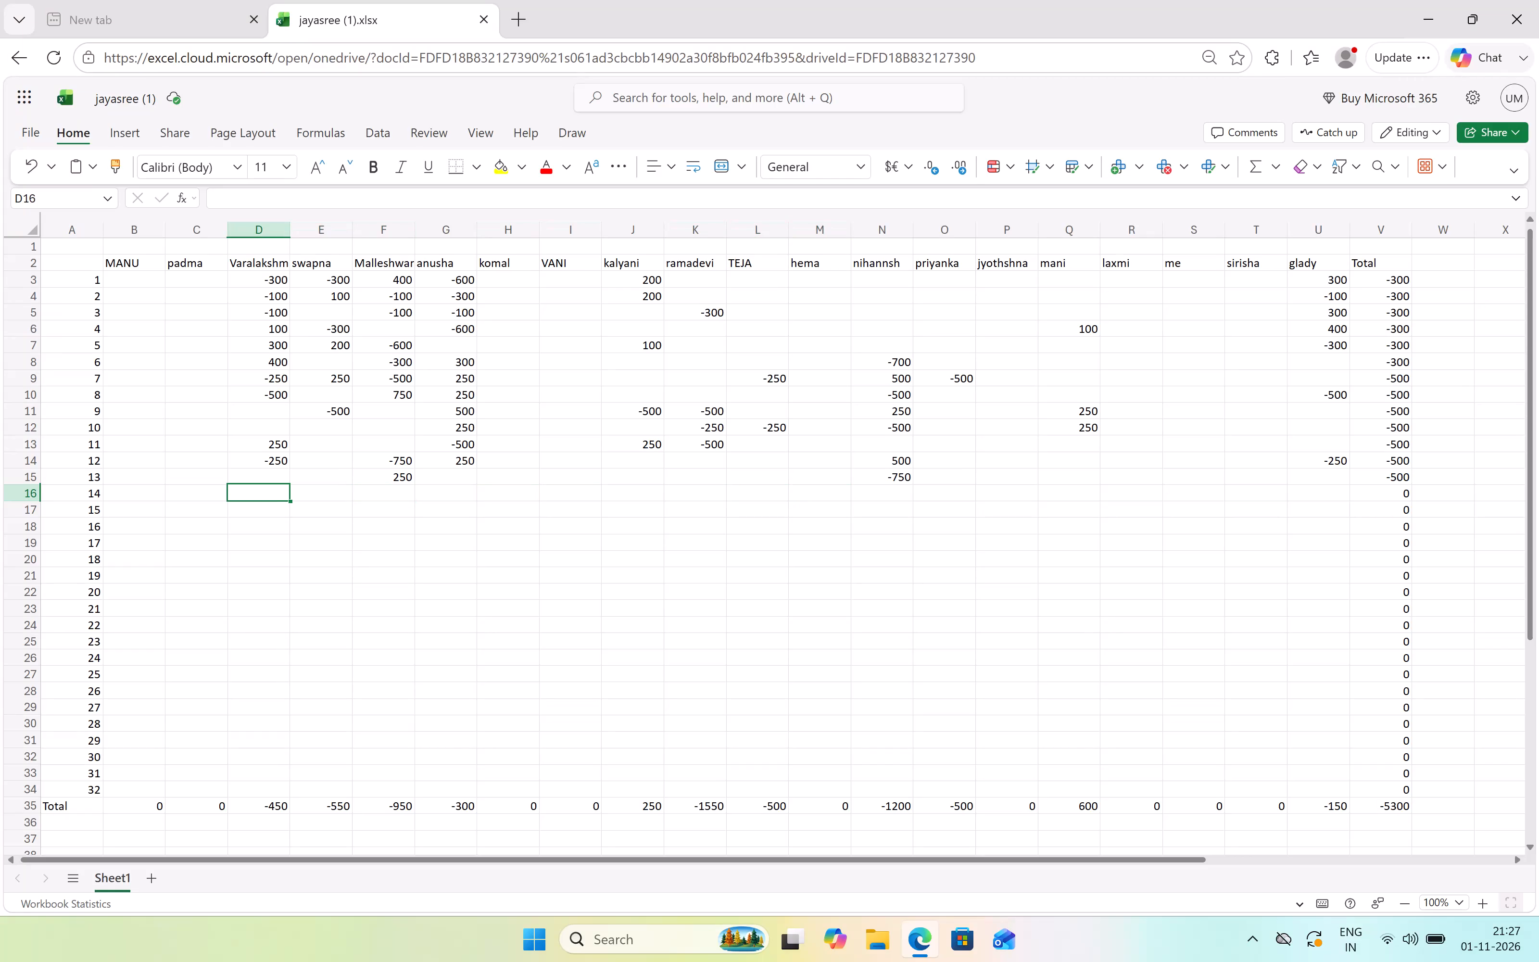
pyautogui.write('250')
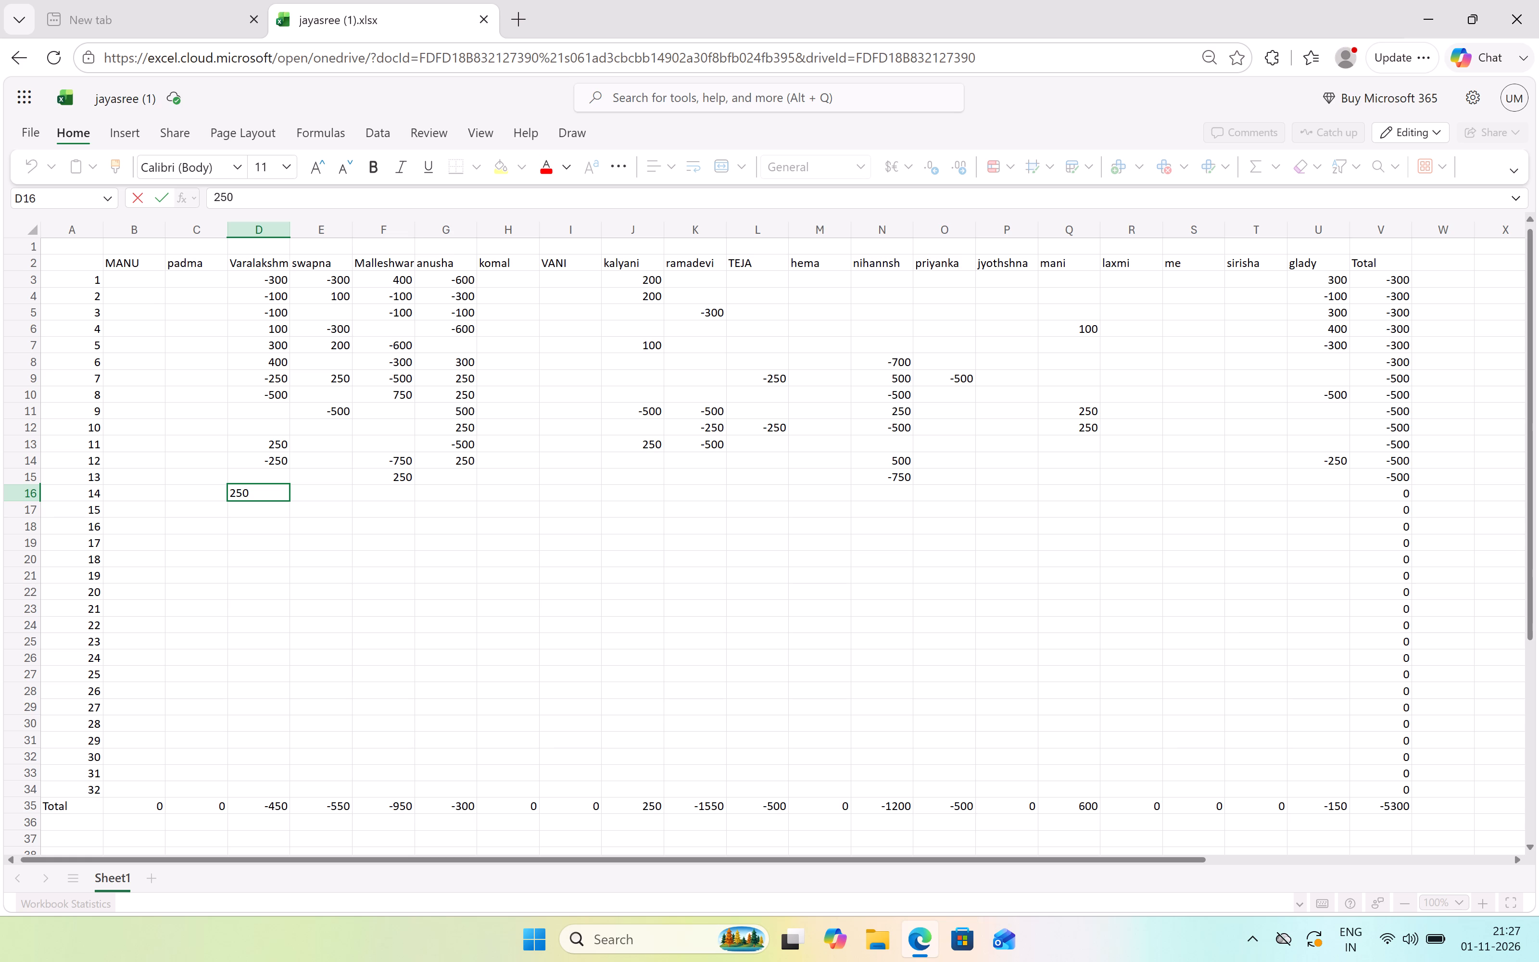
pyautogui.press('Right')
pyautogui.press('Right')
pyautogui.write('-2')
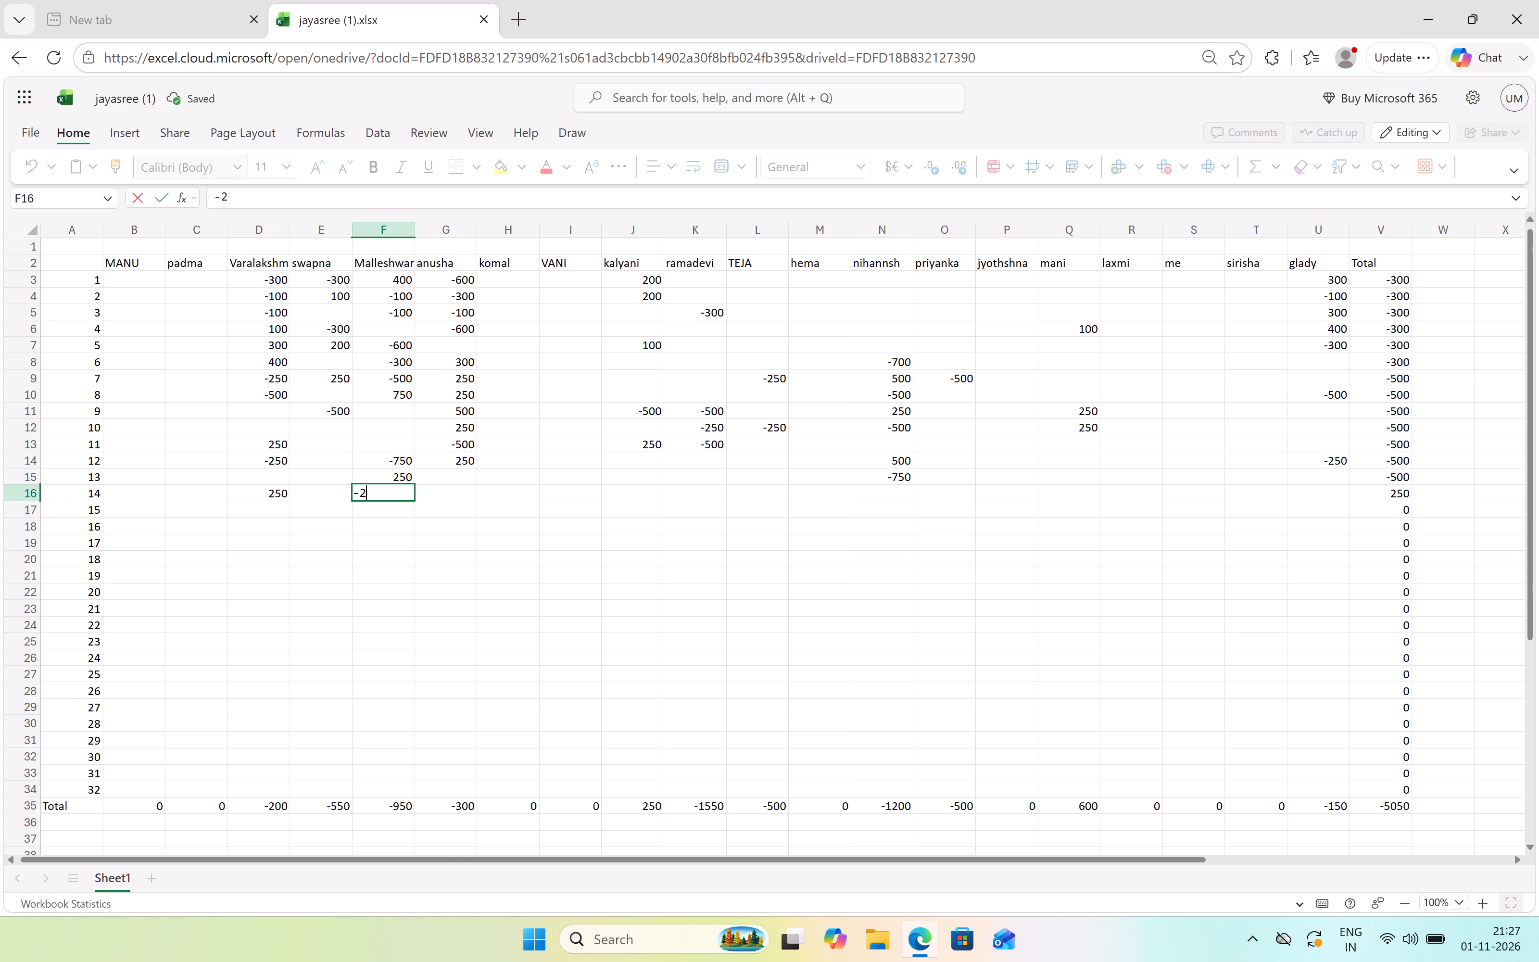
pyautogui.press('BackSpace')
pyautogui.write('750')
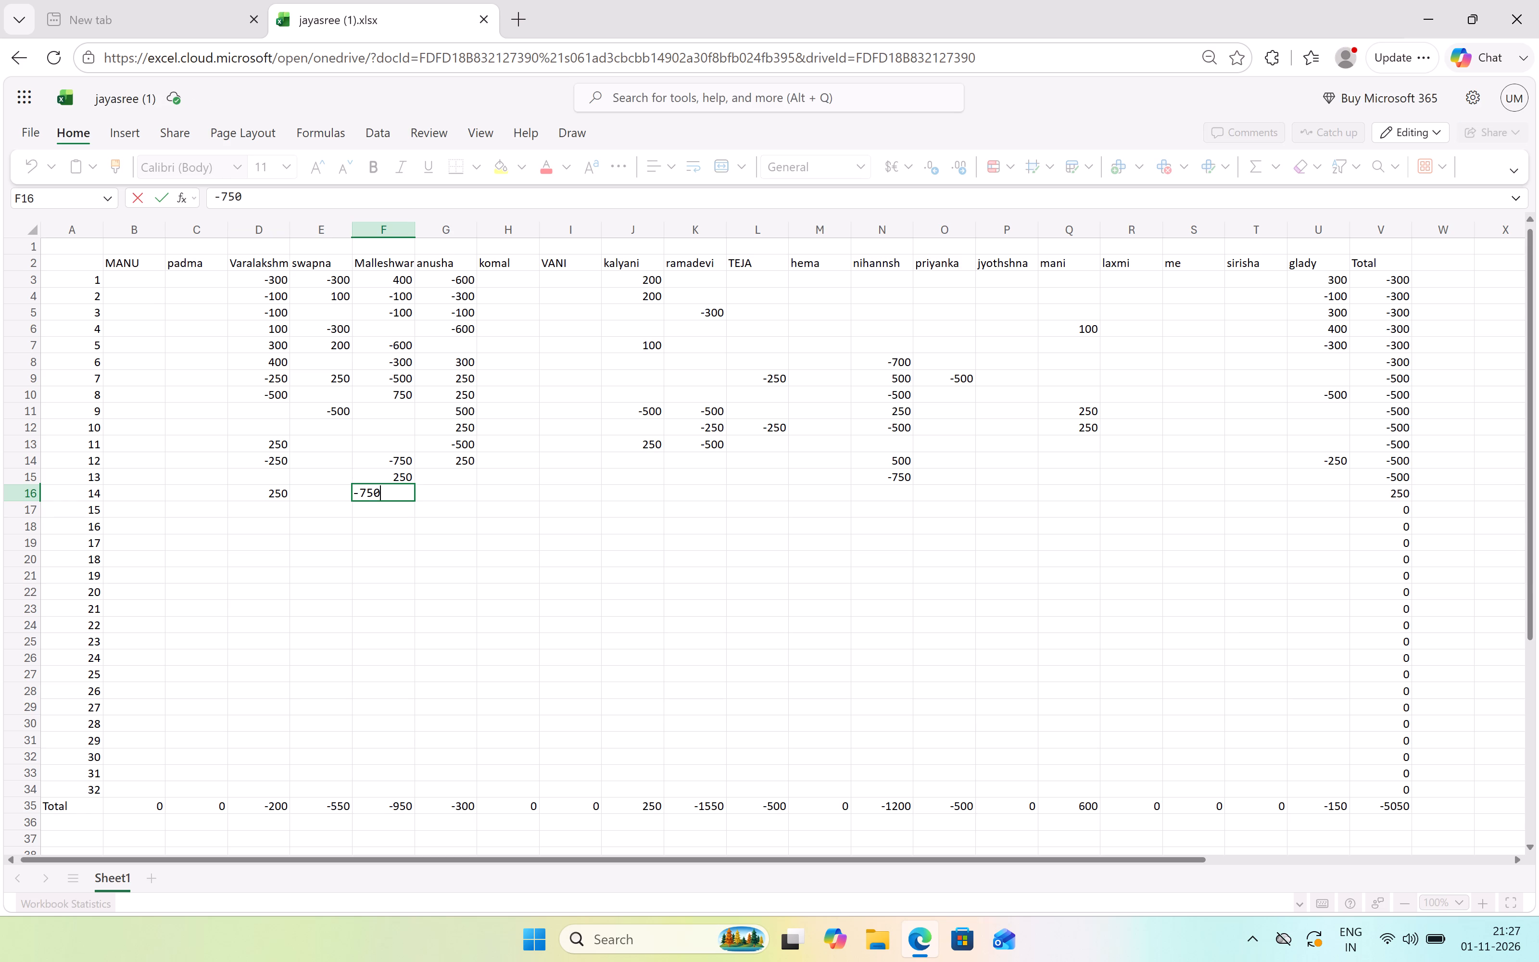
pyautogui.press('Right')
# Enter -500 under glady in the row numbered 14 (U16).
pyautogui.press('Right')
pyautogui.press('Right')
pyautogui.press('Right')
pyautogui.press('Right')
pyautogui.press('Right')
pyautogui.press('Right')
pyautogui.press('Right')
pyautogui.press('Right')
pyautogui.press('Right')
pyautogui.press('Right')
pyautogui.press('Right')
pyautogui.press('Right')
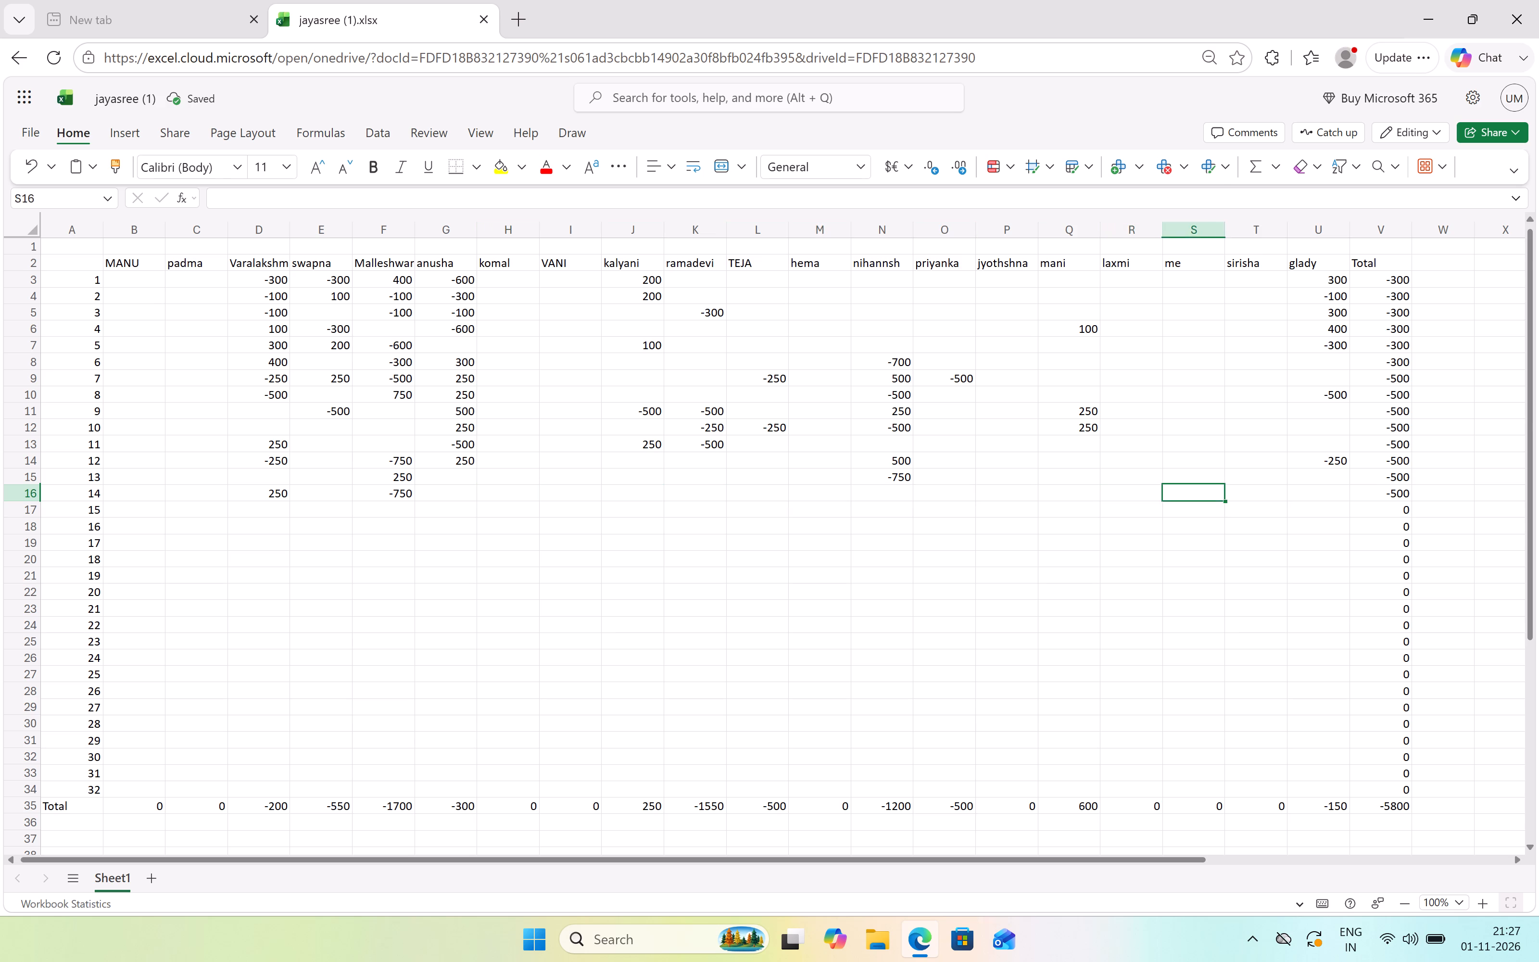
pyautogui.press('Right')
pyautogui.press('Right')
pyautogui.write('-500')
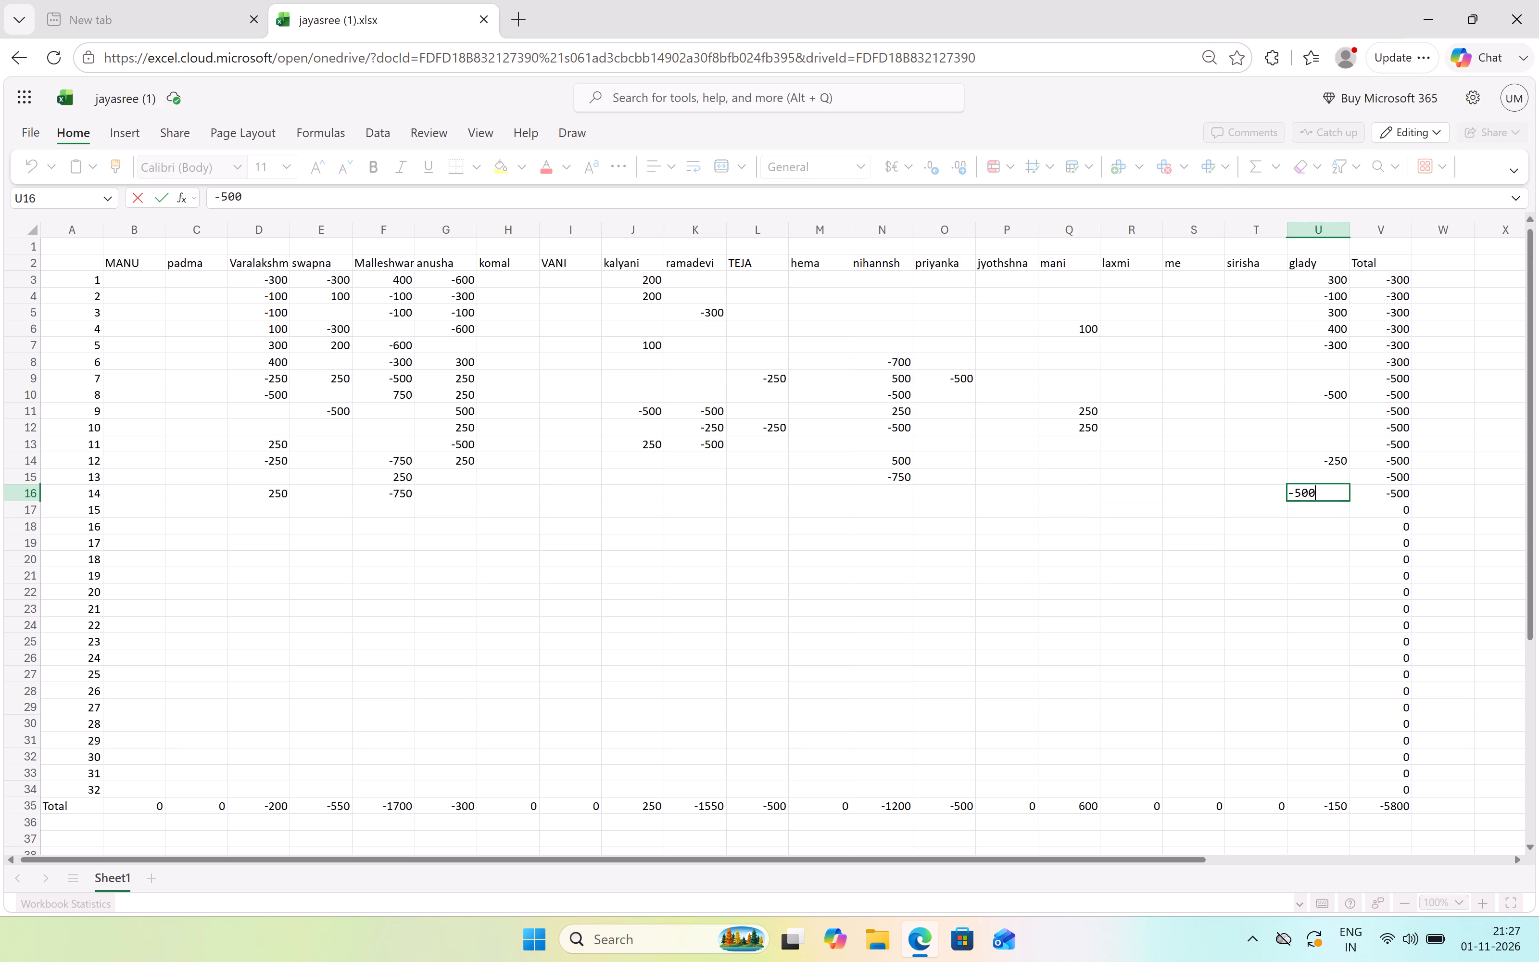
pyautogui.press('Left')
# Enter 500 under kalyani in the row numbered 14 (J16).
pyautogui.press('Left')
pyautogui.press('Left')
pyautogui.press('Left')
pyautogui.press('Left')
pyautogui.press('Left')
pyautogui.press('Left')
pyautogui.press('Left')
pyautogui.press('Left')
pyautogui.press('Left')
pyautogui.press('Left')
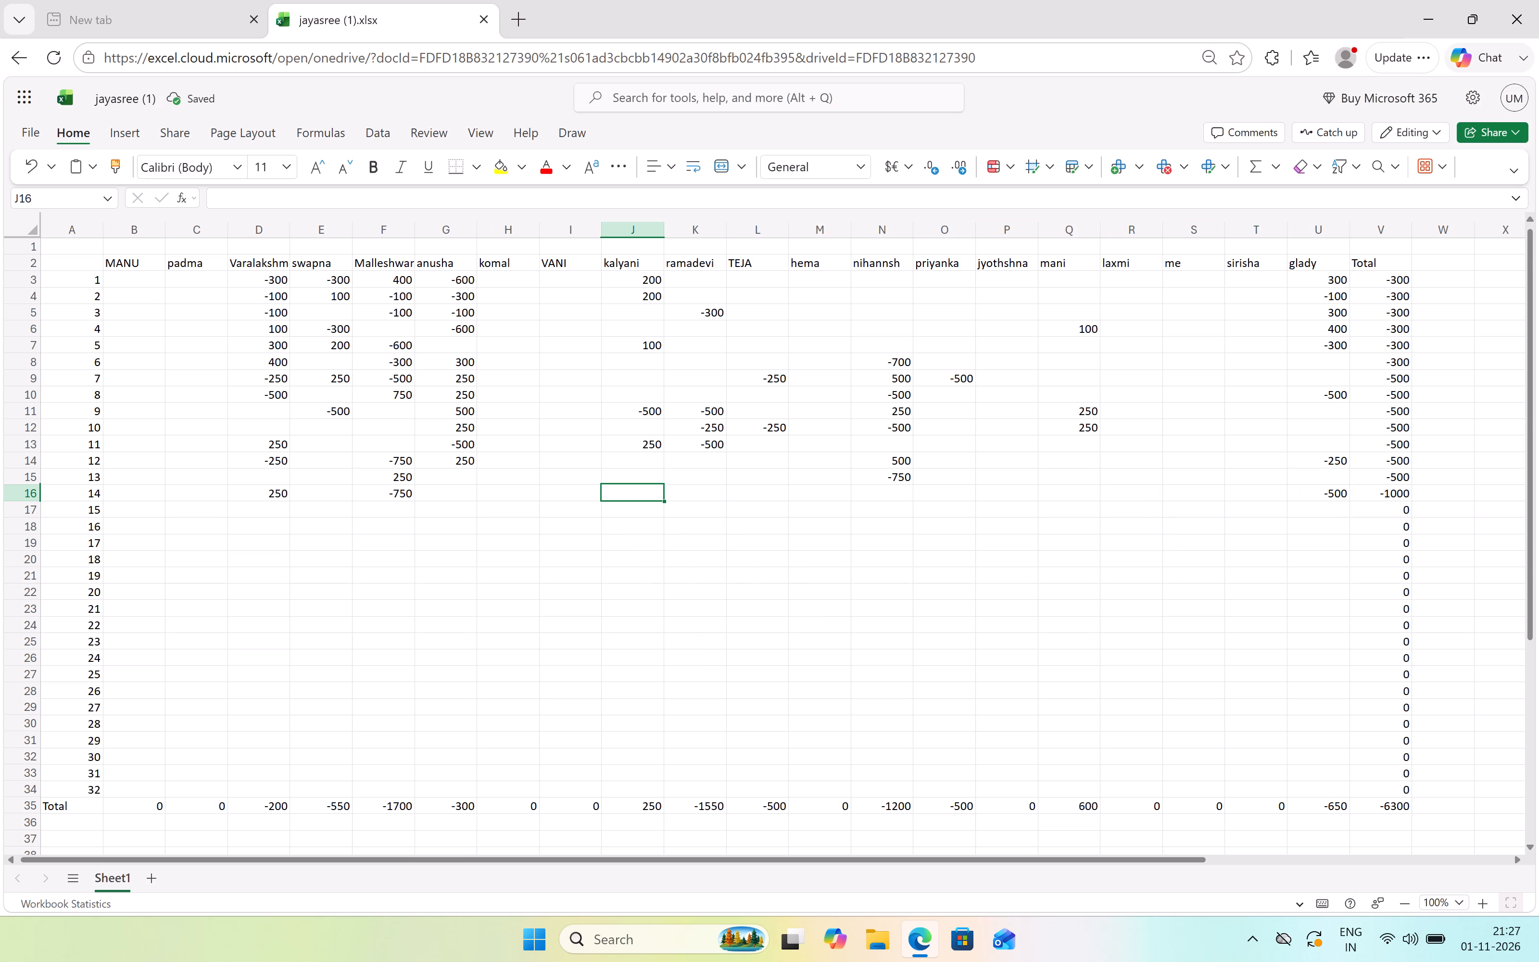
pyautogui.write('500')
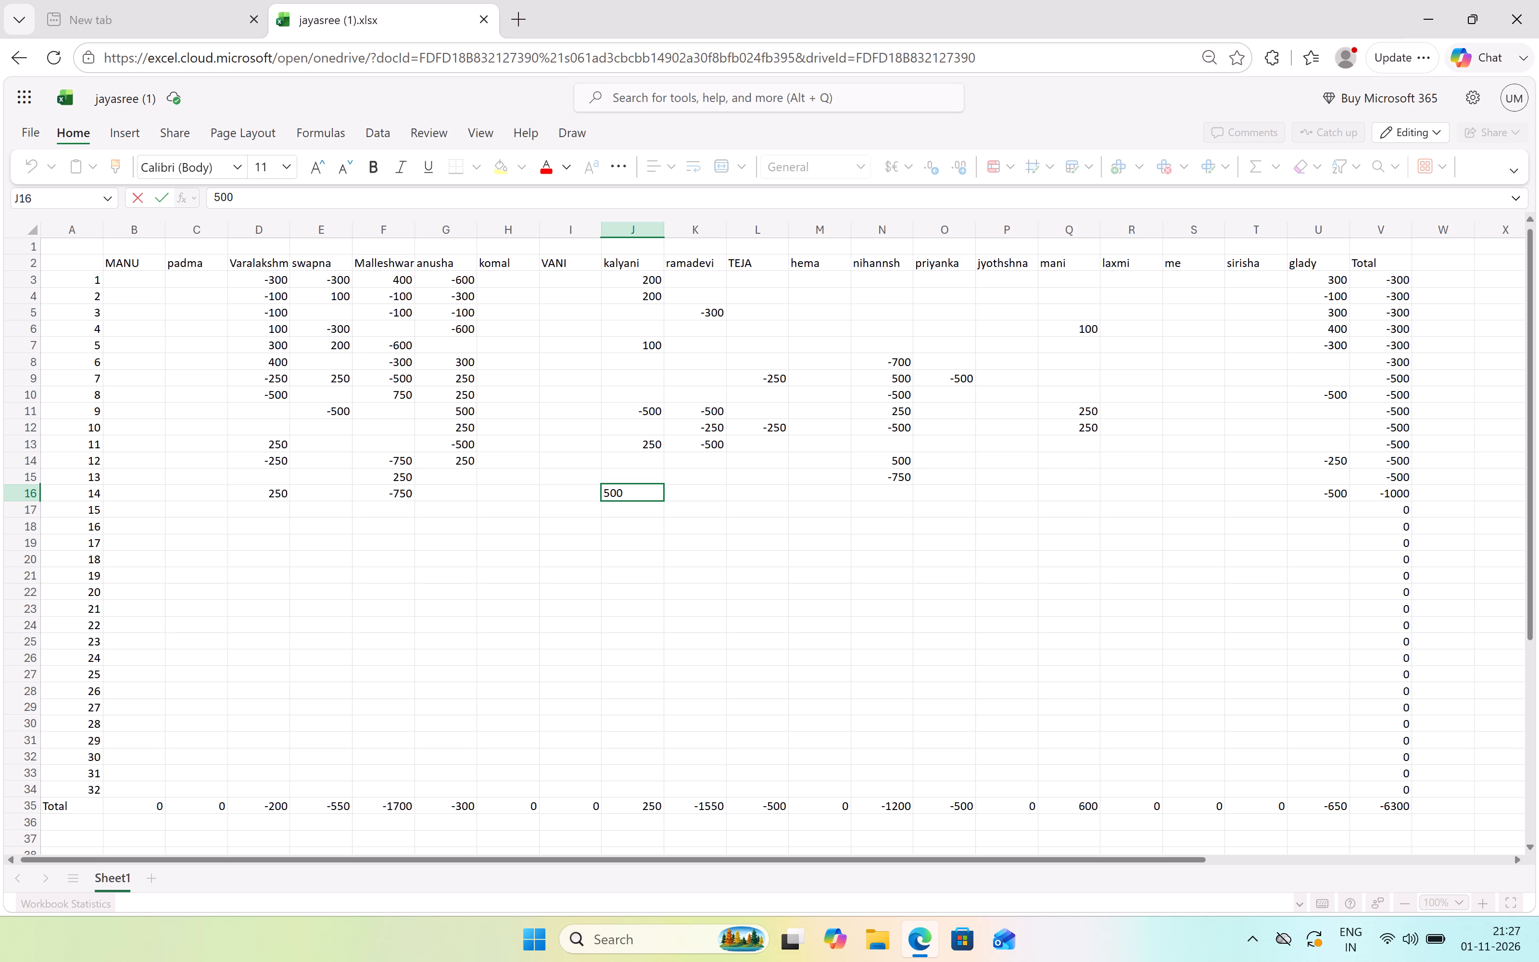
pyautogui.press('Down')
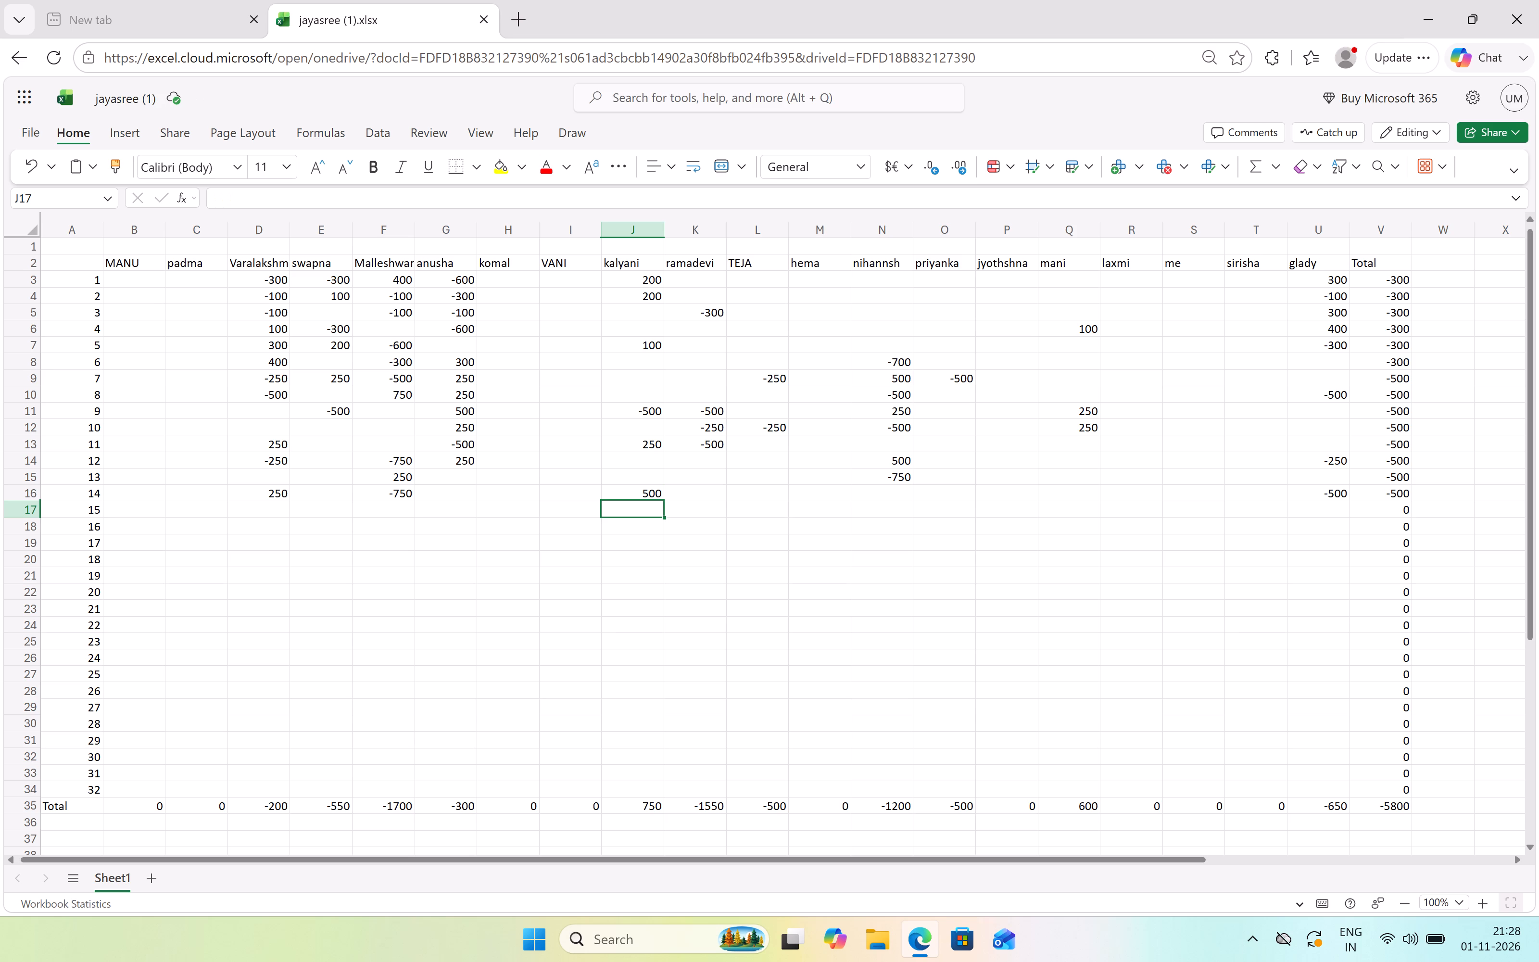
# Enter -500 under both swapna (E17) and Malleshwar (F17) in the row numbered 15.
pyautogui.press('Left')
pyautogui.press('Left')
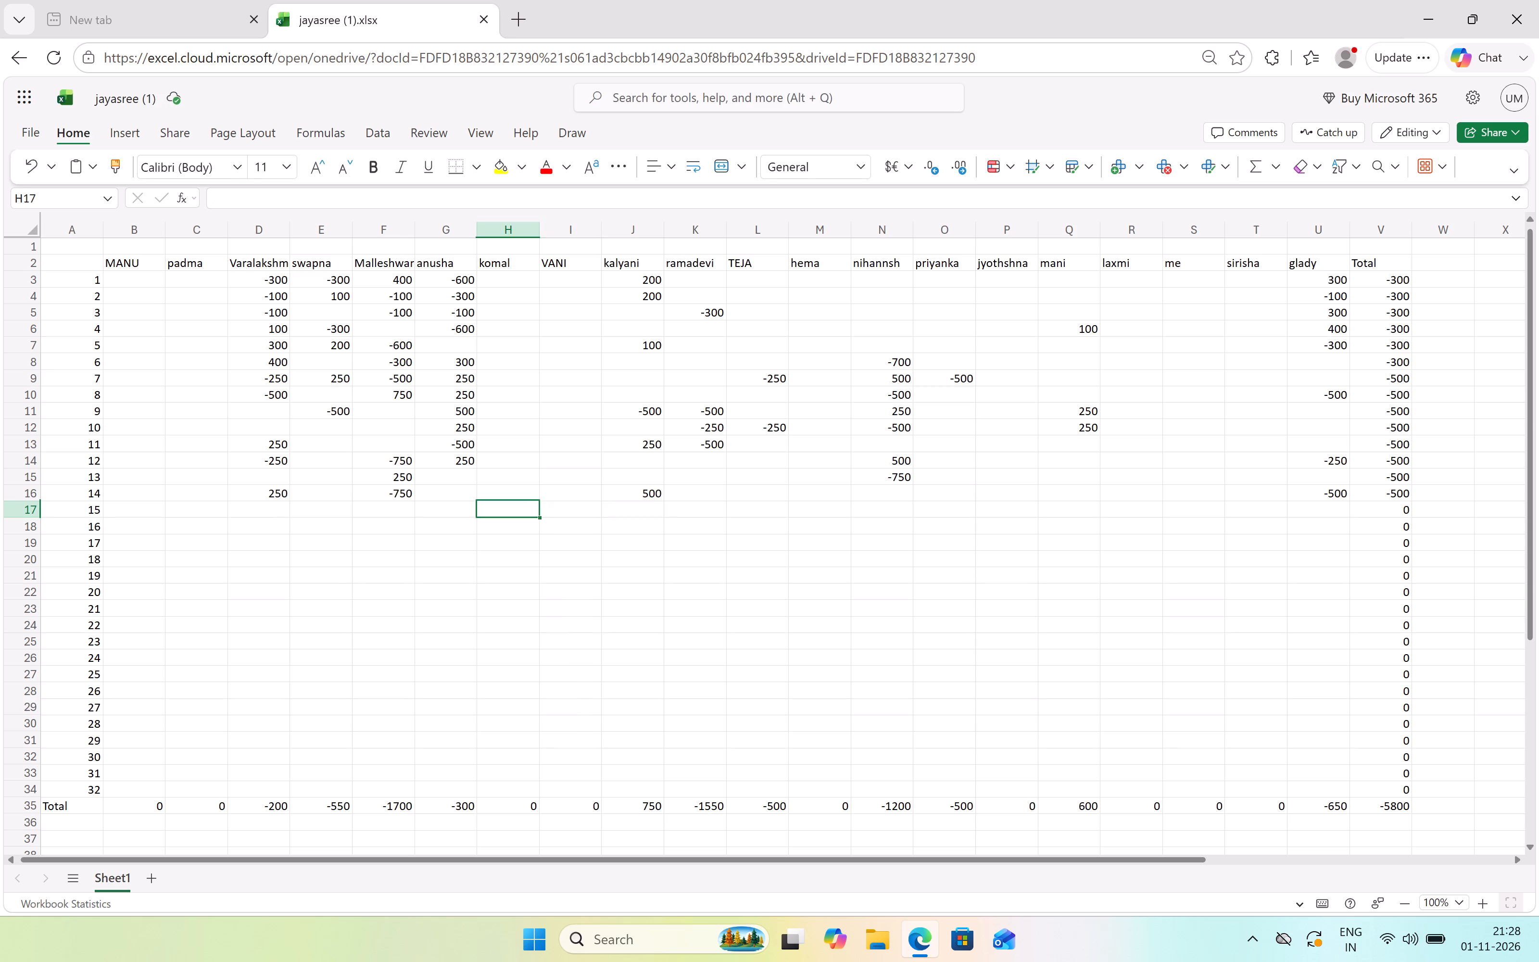
pyautogui.press('Left')
pyautogui.press('Left')
pyautogui.press('Left')
pyautogui.write('-500')
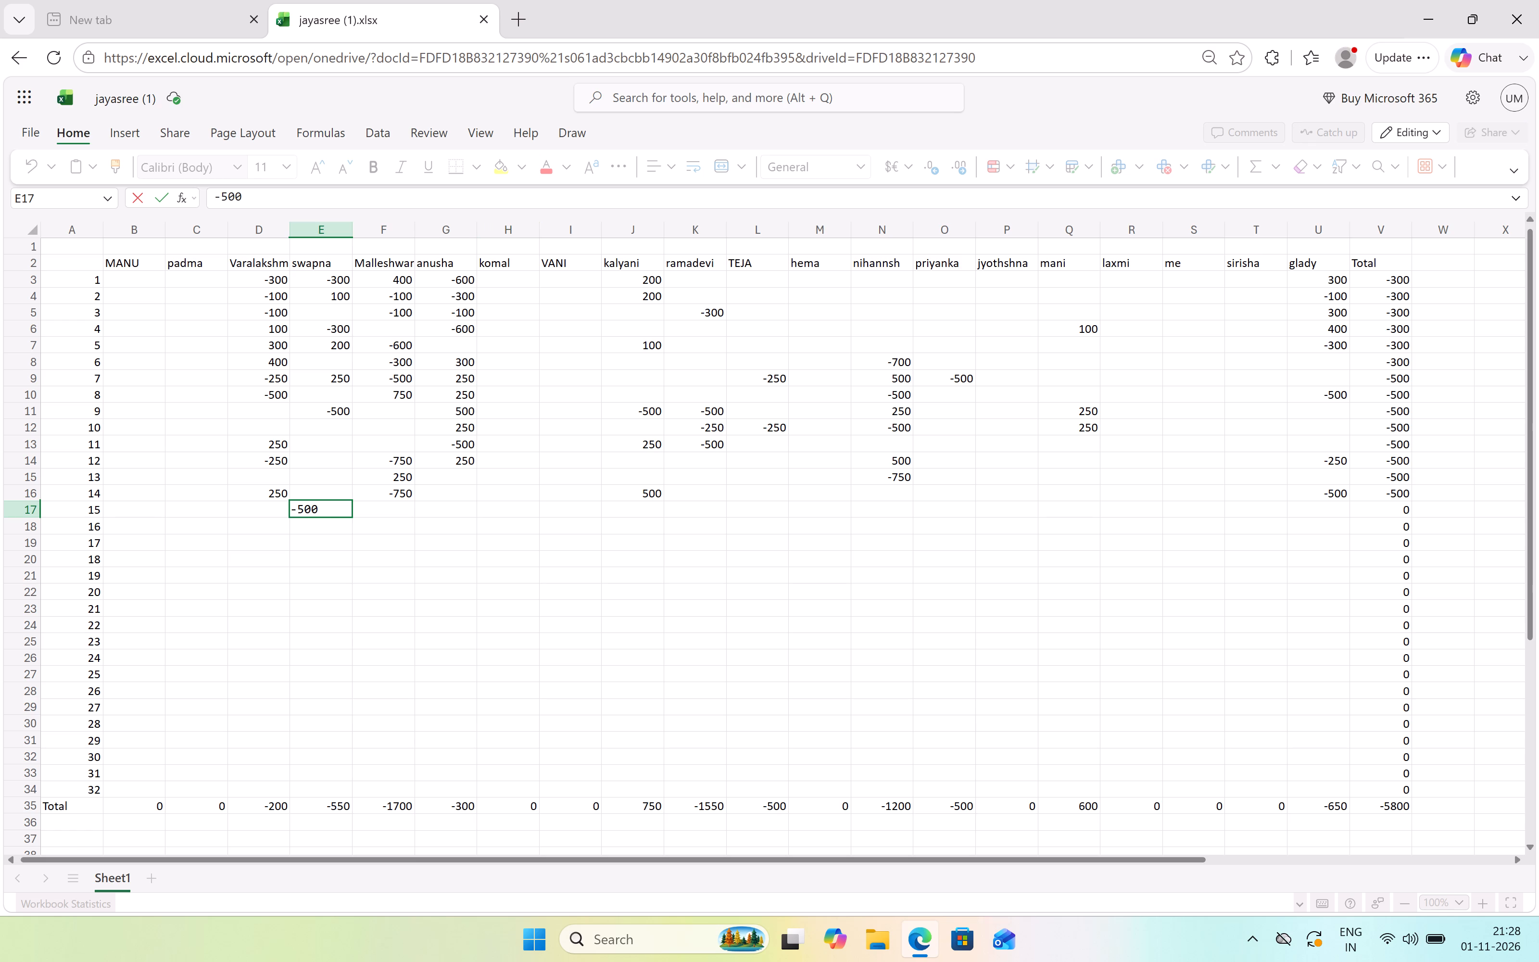
pyautogui.press('Right')
pyautogui.write('-500')
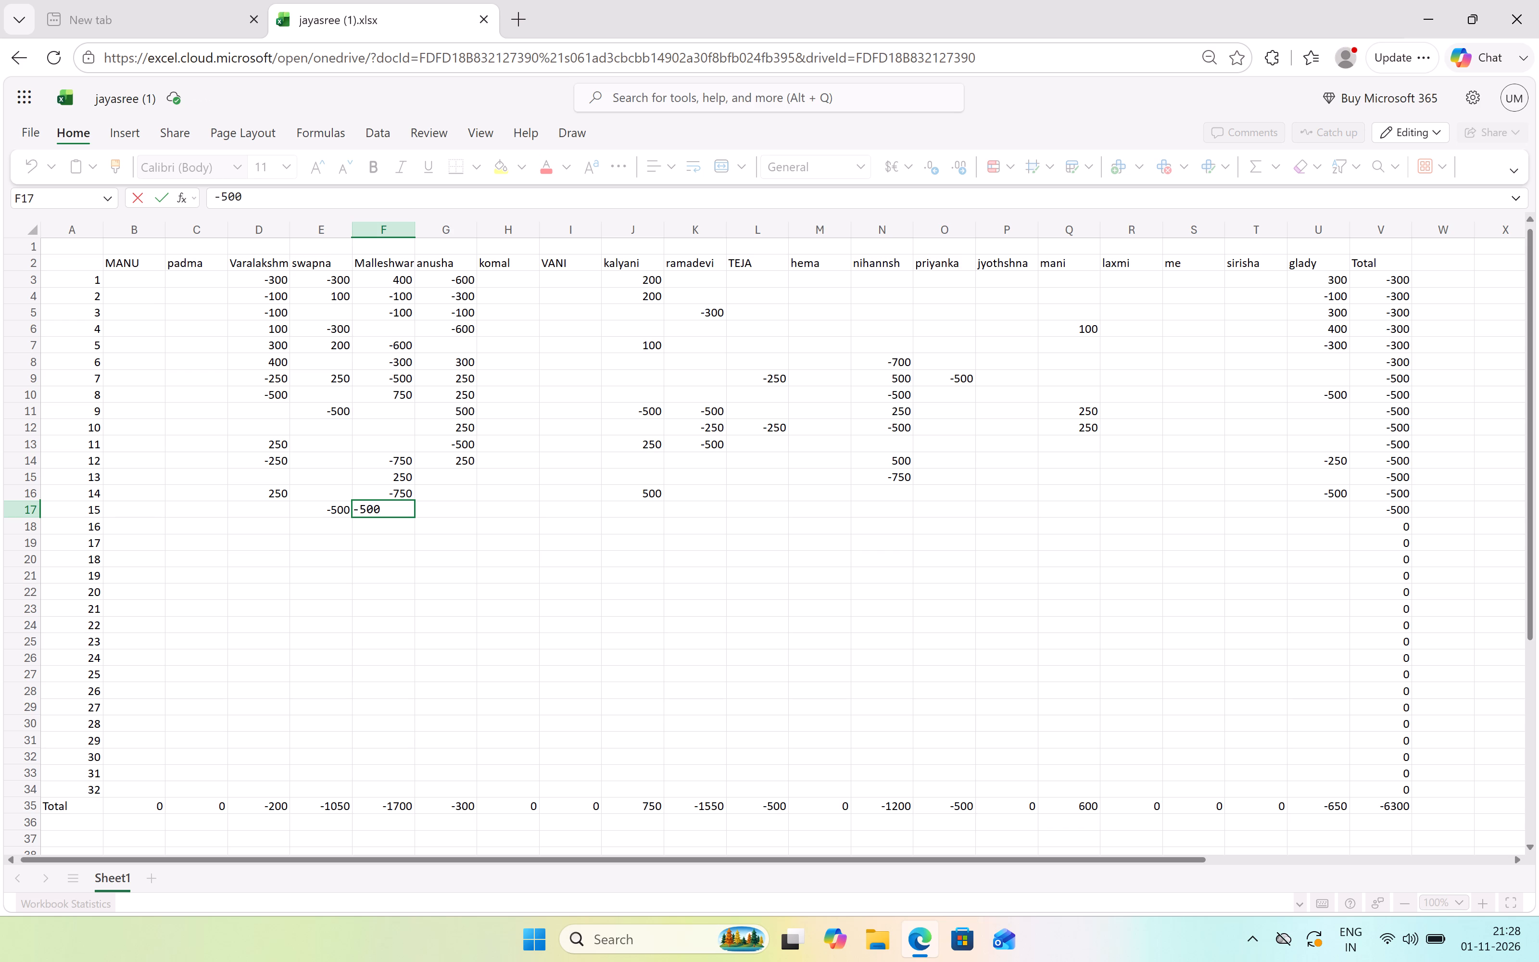
pyautogui.press('Right')
# Enter 250 under mani in the row numbered 15 (Q17).
pyautogui.press('Right')
pyautogui.press('Right')
pyautogui.press('Right')
pyautogui.press('Right')
pyautogui.press('Right')
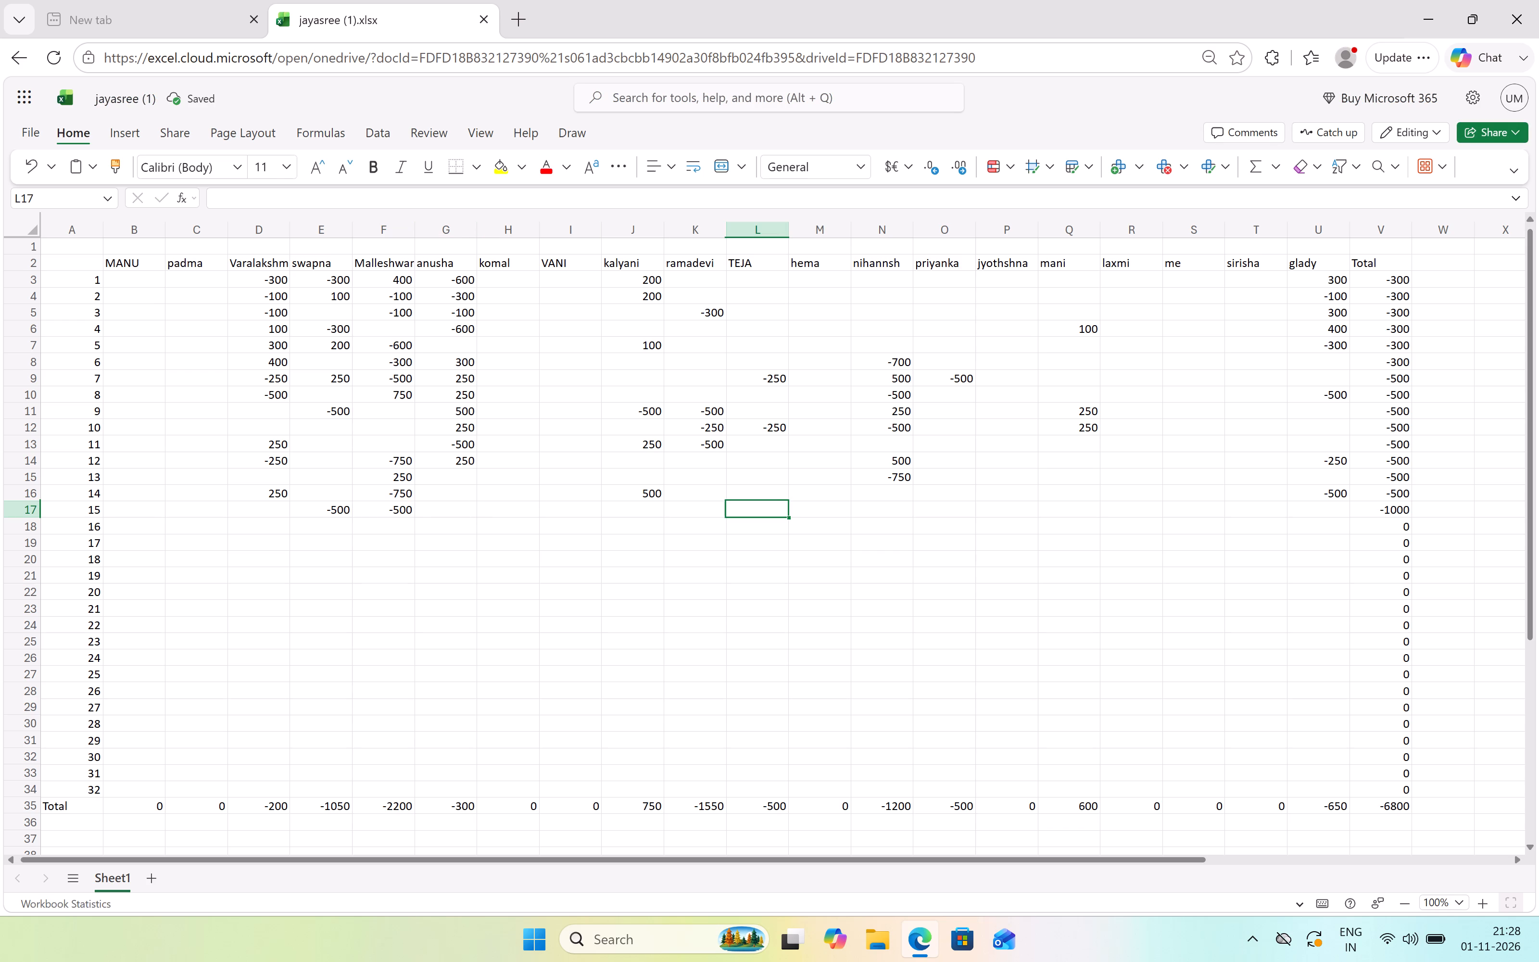
pyautogui.press('Right')
pyautogui.press('Right')
pyautogui.press('Right')
pyautogui.press('Right')
pyautogui.press('Right')
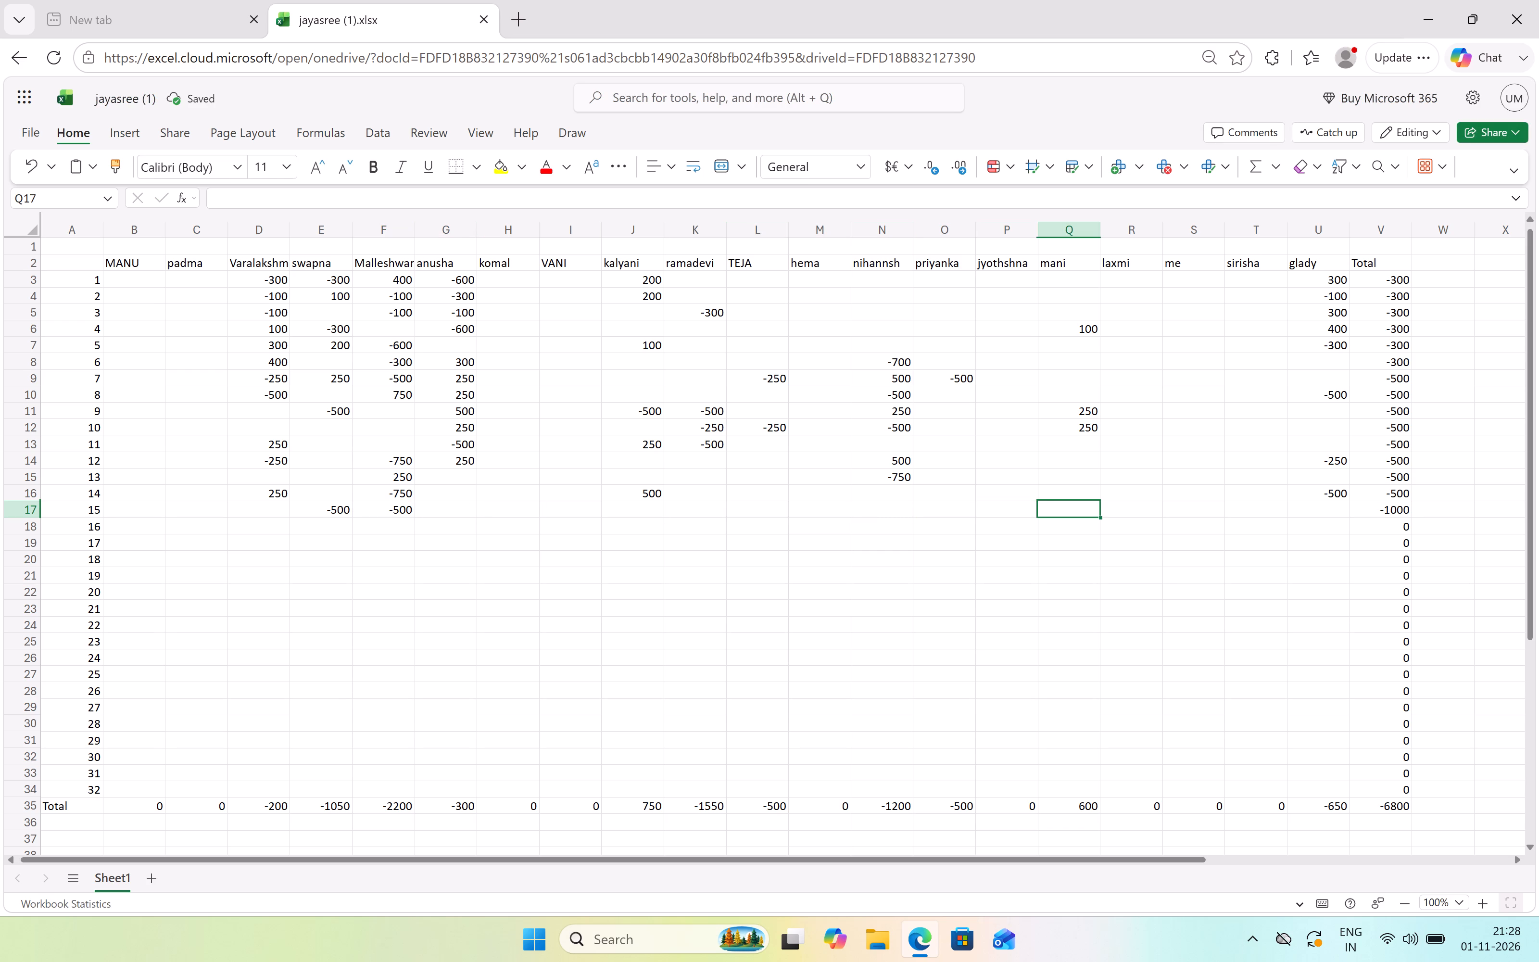
pyautogui.write('250')
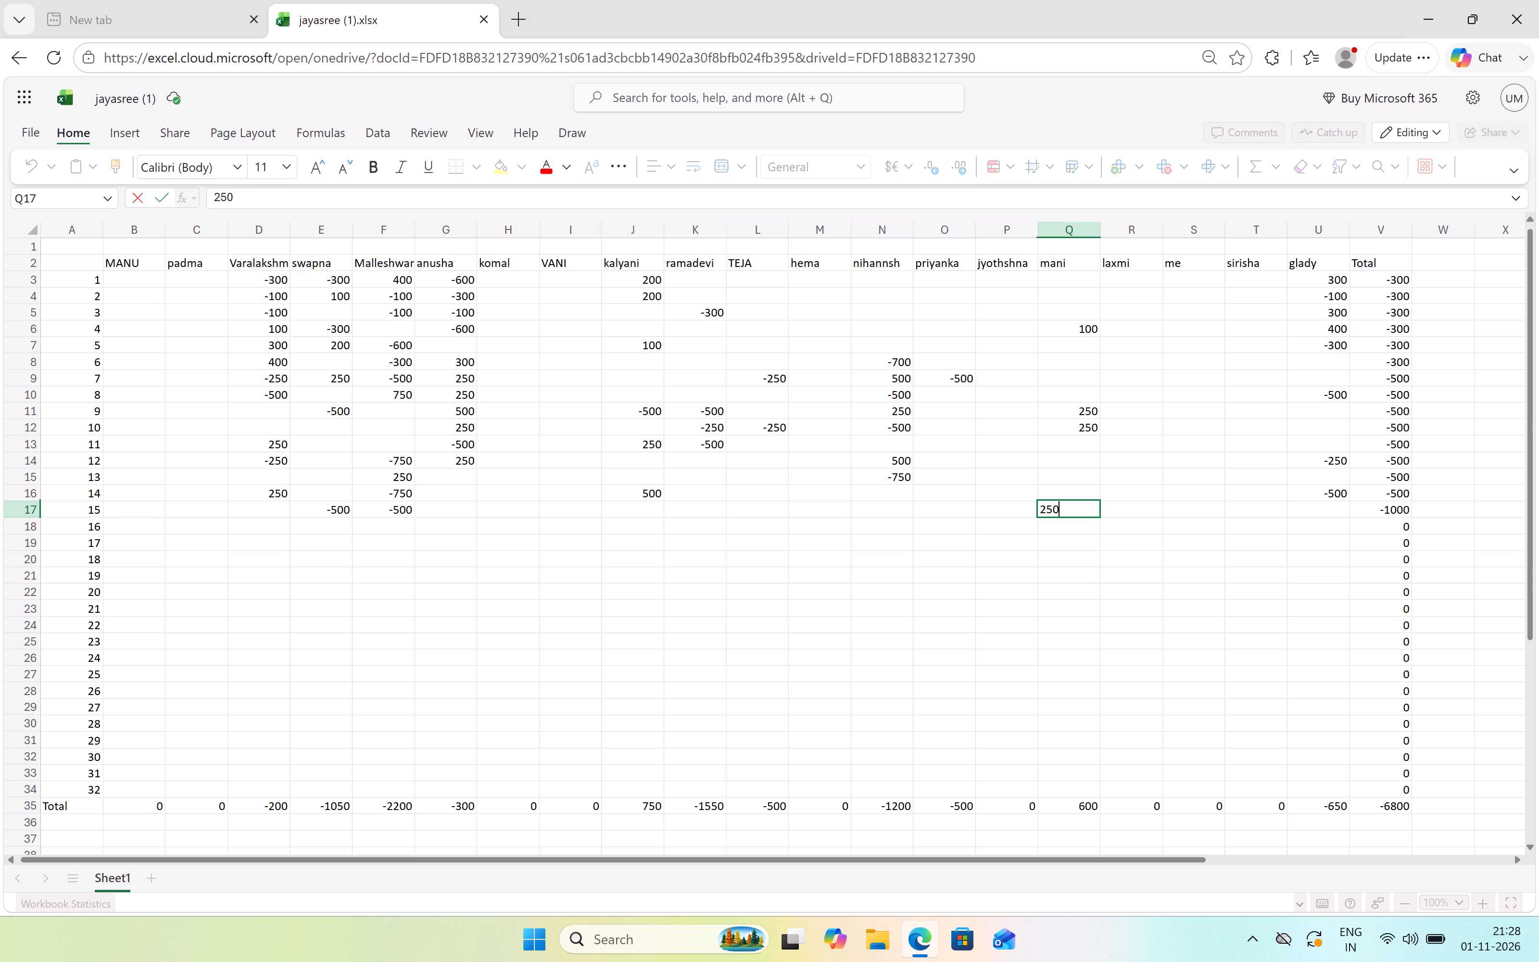
pyautogui.press('Left')
# Enter -250 under nihannsh (N17) and 500 under kalyani (J17) in the row numbered 15.
pyautogui.press('Left')
pyautogui.press('Left')
pyautogui.write('-250')
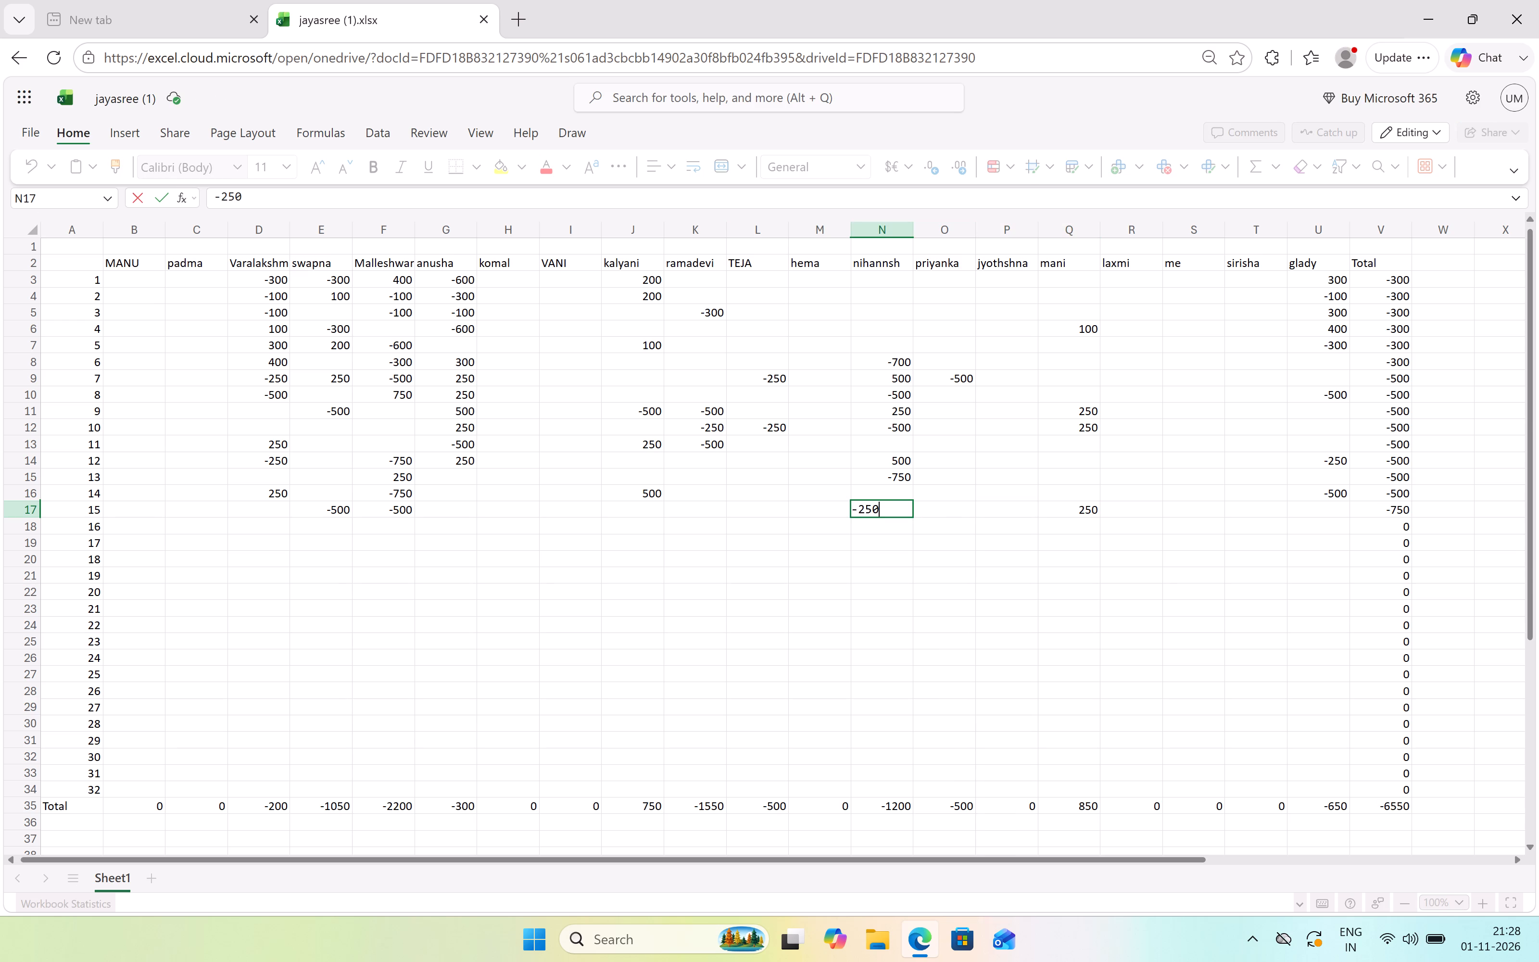
pyautogui.press('Left')
pyautogui.press('Left')
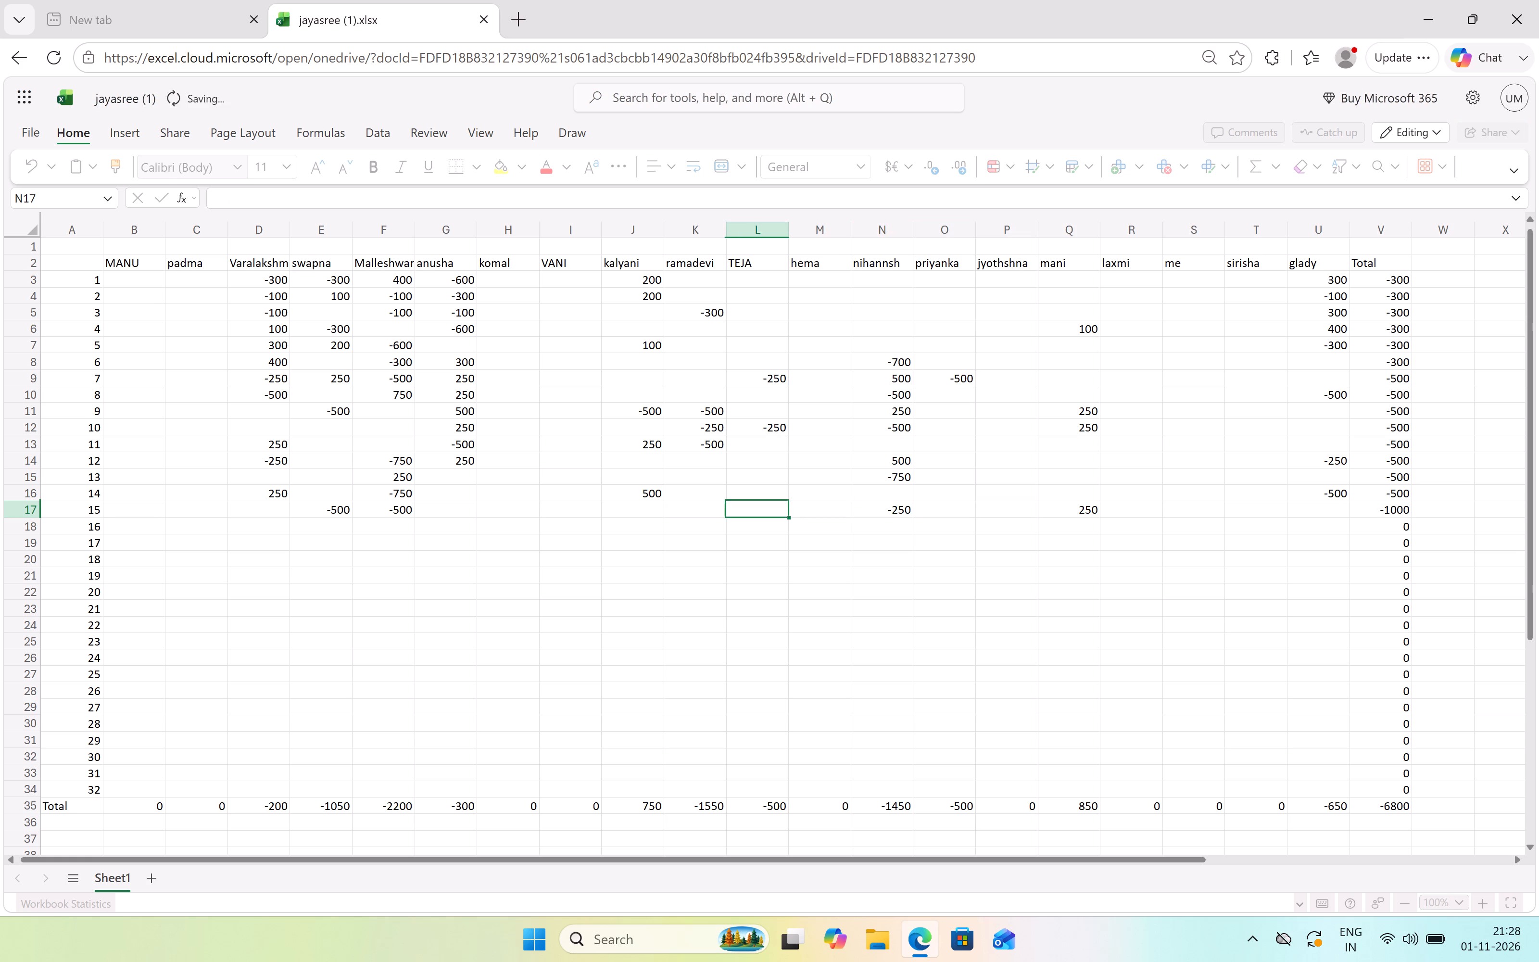
pyautogui.press('Left')
pyautogui.press('Left')
pyautogui.write('500')
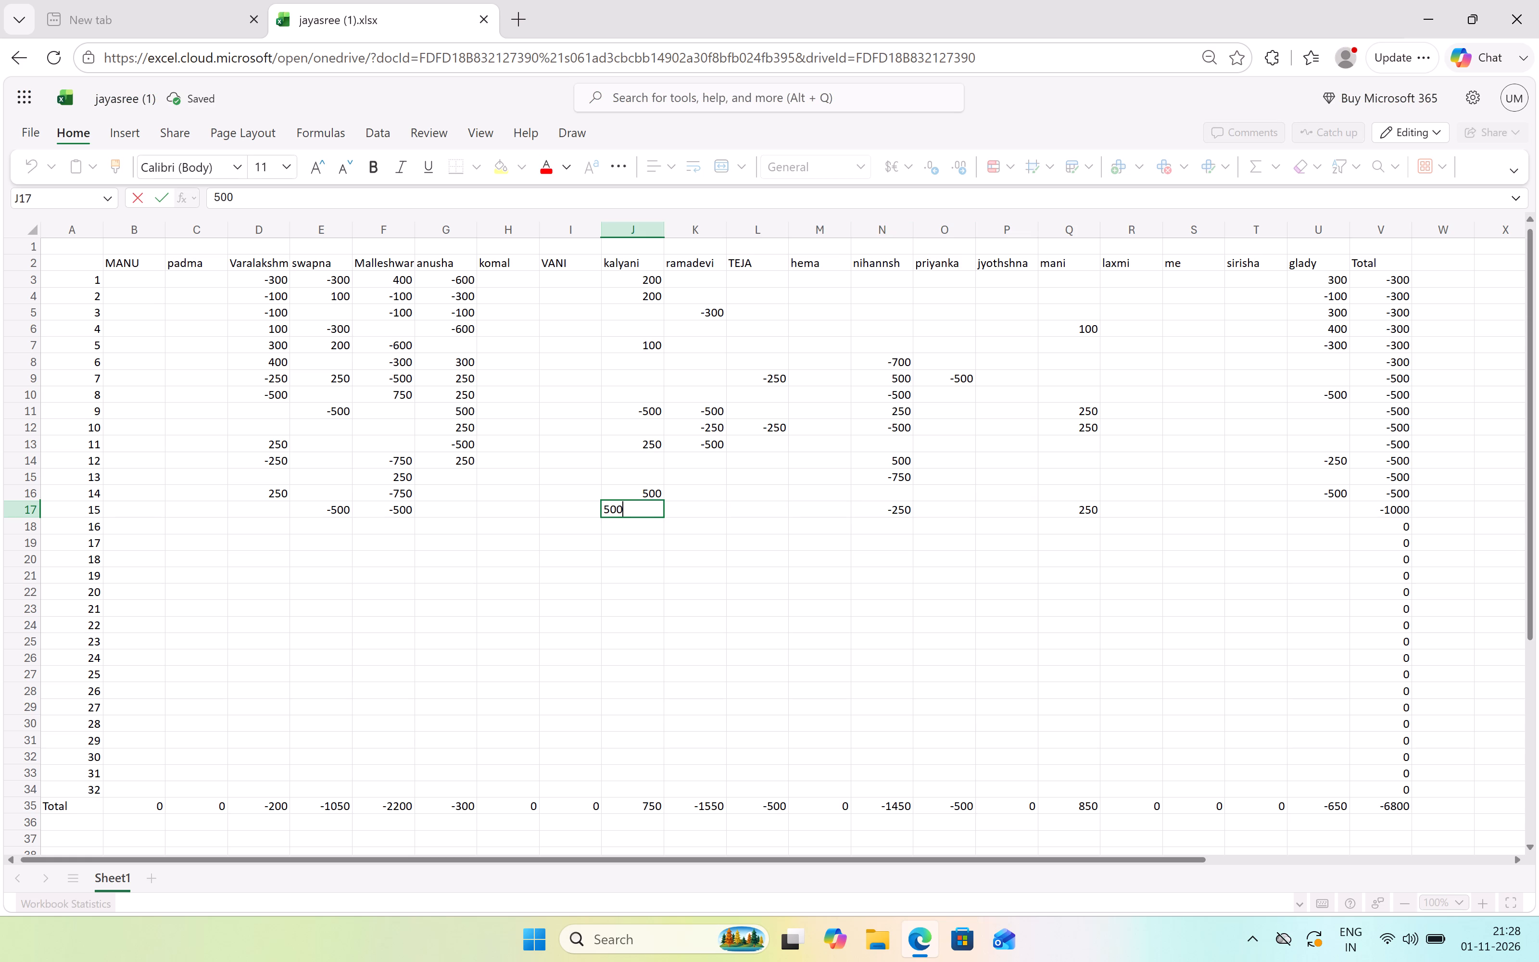
pyautogui.press('Right')
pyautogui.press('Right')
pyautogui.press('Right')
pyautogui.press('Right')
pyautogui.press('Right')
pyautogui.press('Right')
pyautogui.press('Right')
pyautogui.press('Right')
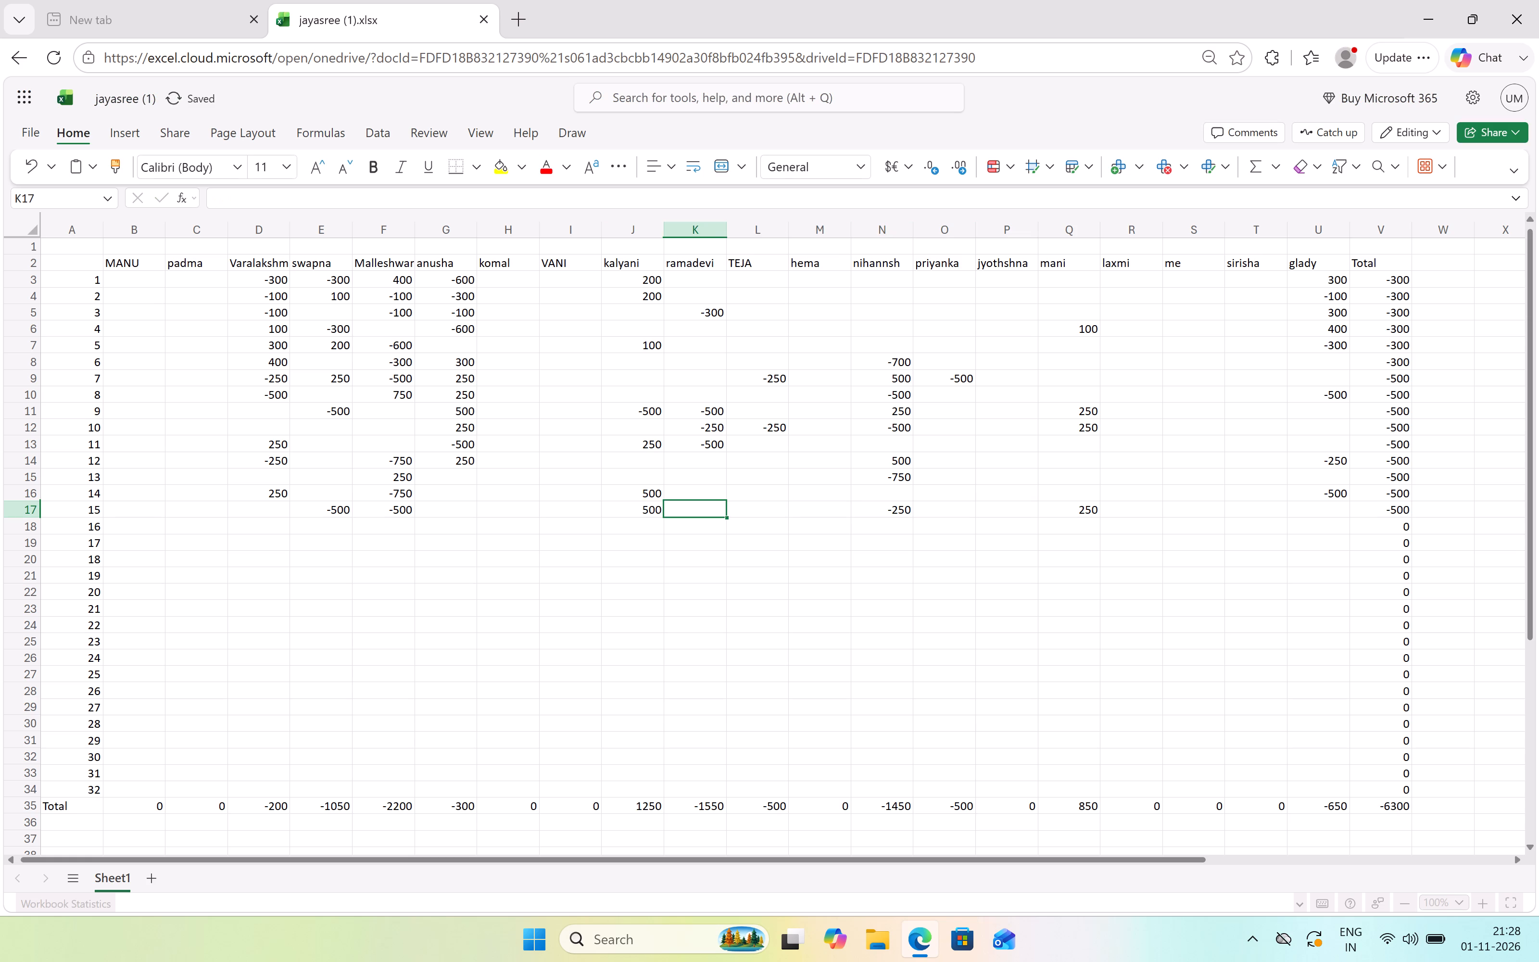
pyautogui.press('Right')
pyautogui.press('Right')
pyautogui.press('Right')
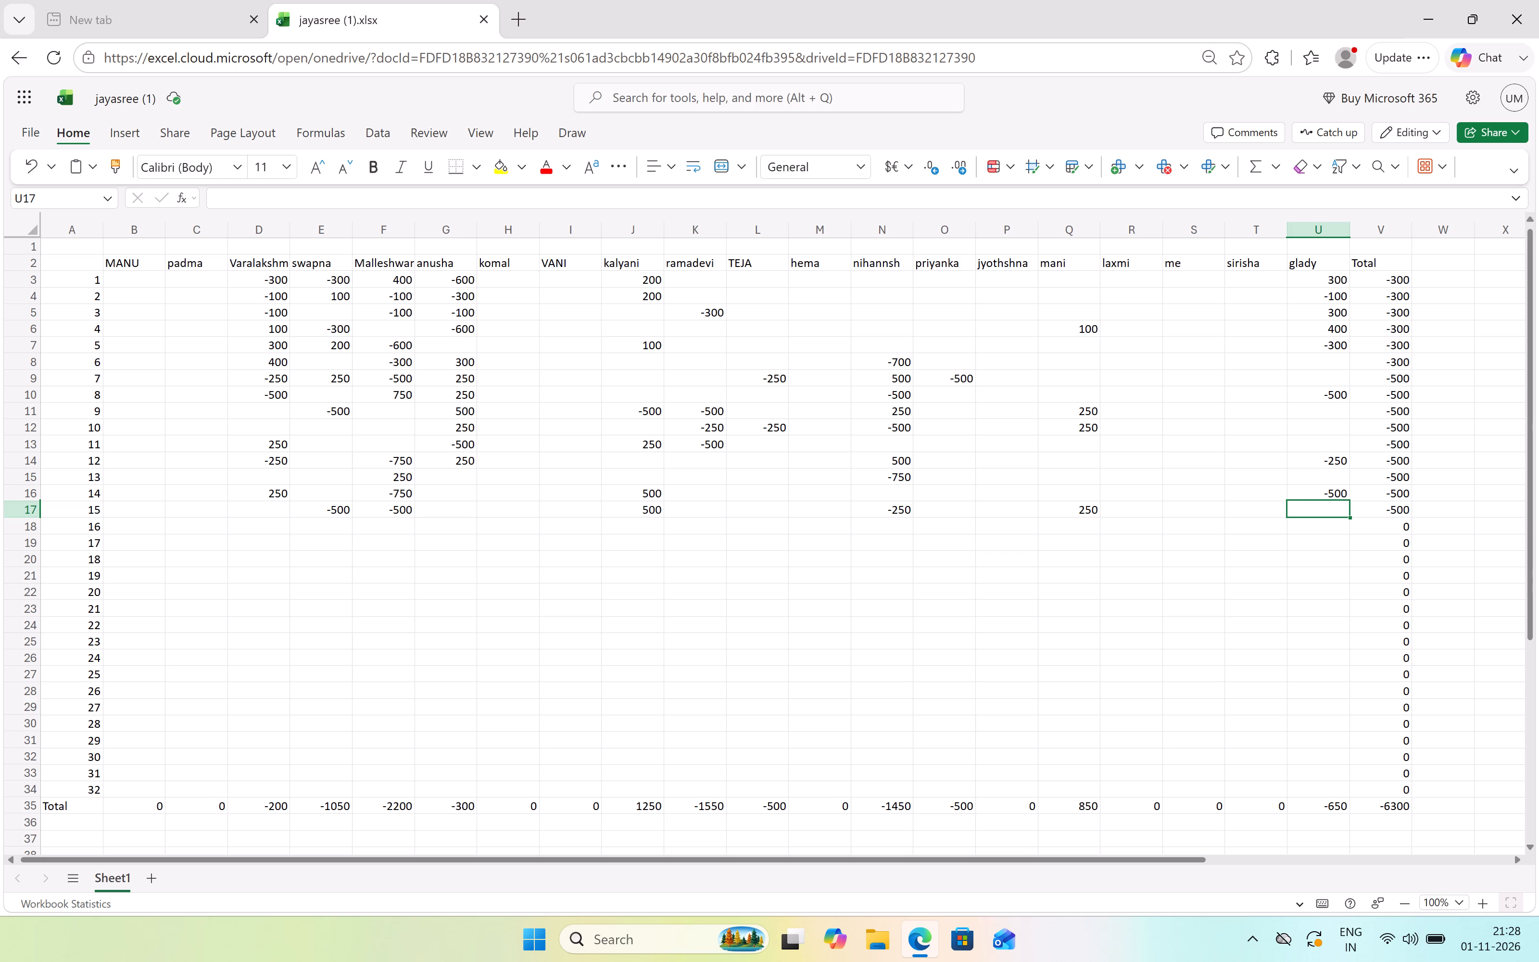
# Enter 400 under Malleshwar in the row numbered 16 (F18).
pyautogui.press('Left')
pyautogui.press('Left')
pyautogui.press('Left')
pyautogui.press('Left')
pyautogui.press('Left')
pyautogui.press('Left')
pyautogui.press('Left')
pyautogui.press('Left')
pyautogui.press('Left')
pyautogui.press('Left')
pyautogui.press('Left')
pyautogui.press('Left')
pyautogui.press('Left')
pyautogui.press('Left')
pyautogui.press('Down')
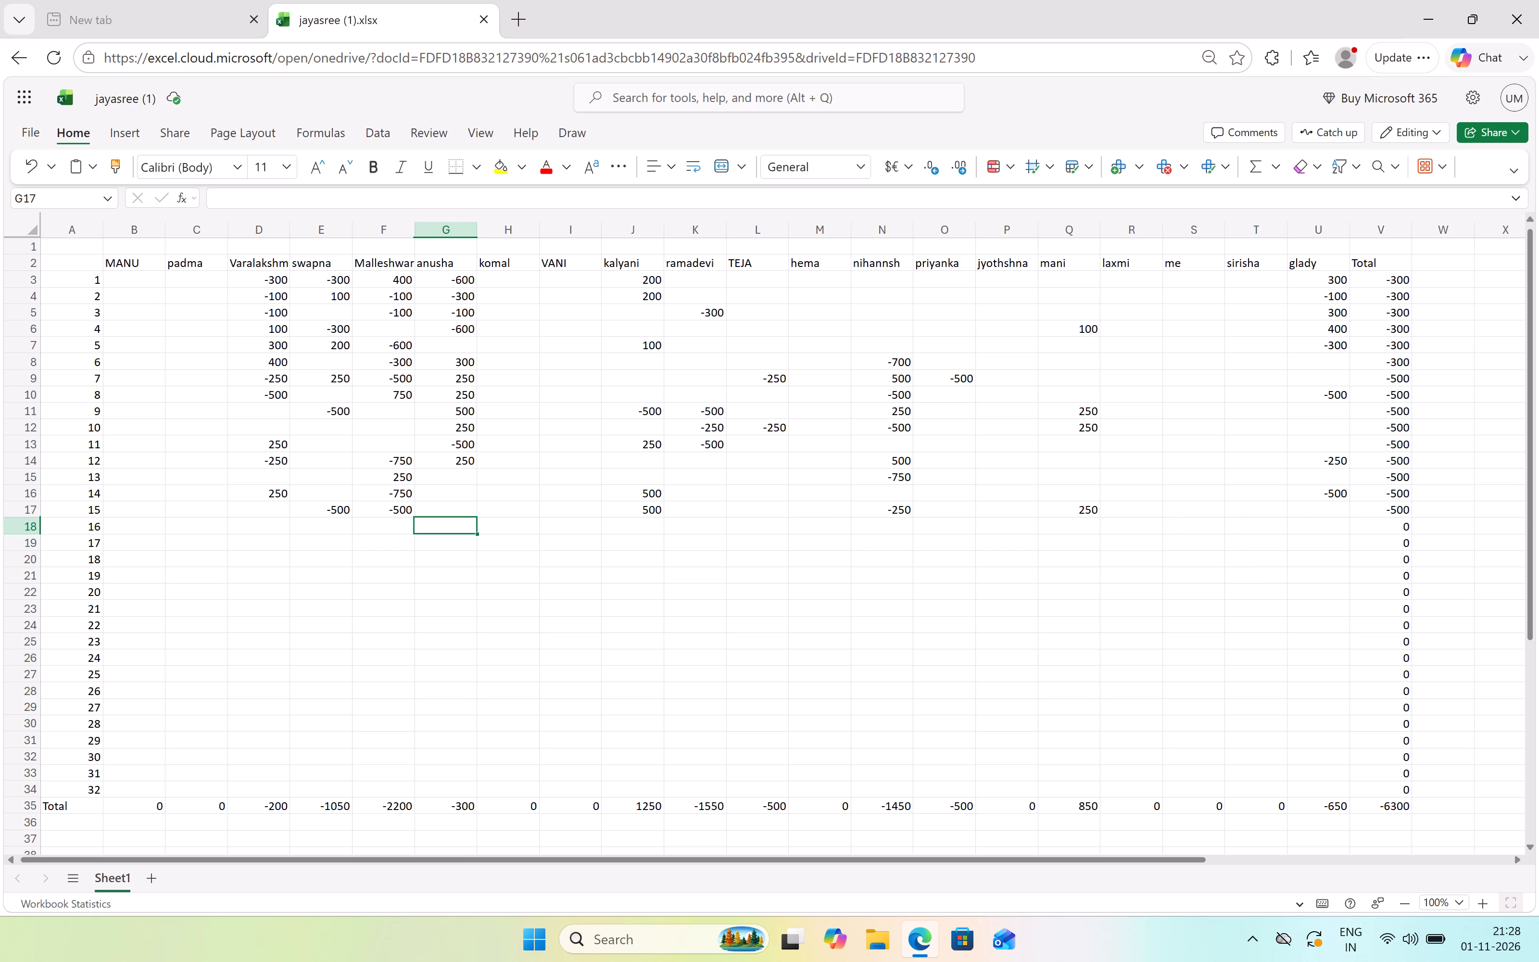
pyautogui.press('Left')
pyautogui.write('400')
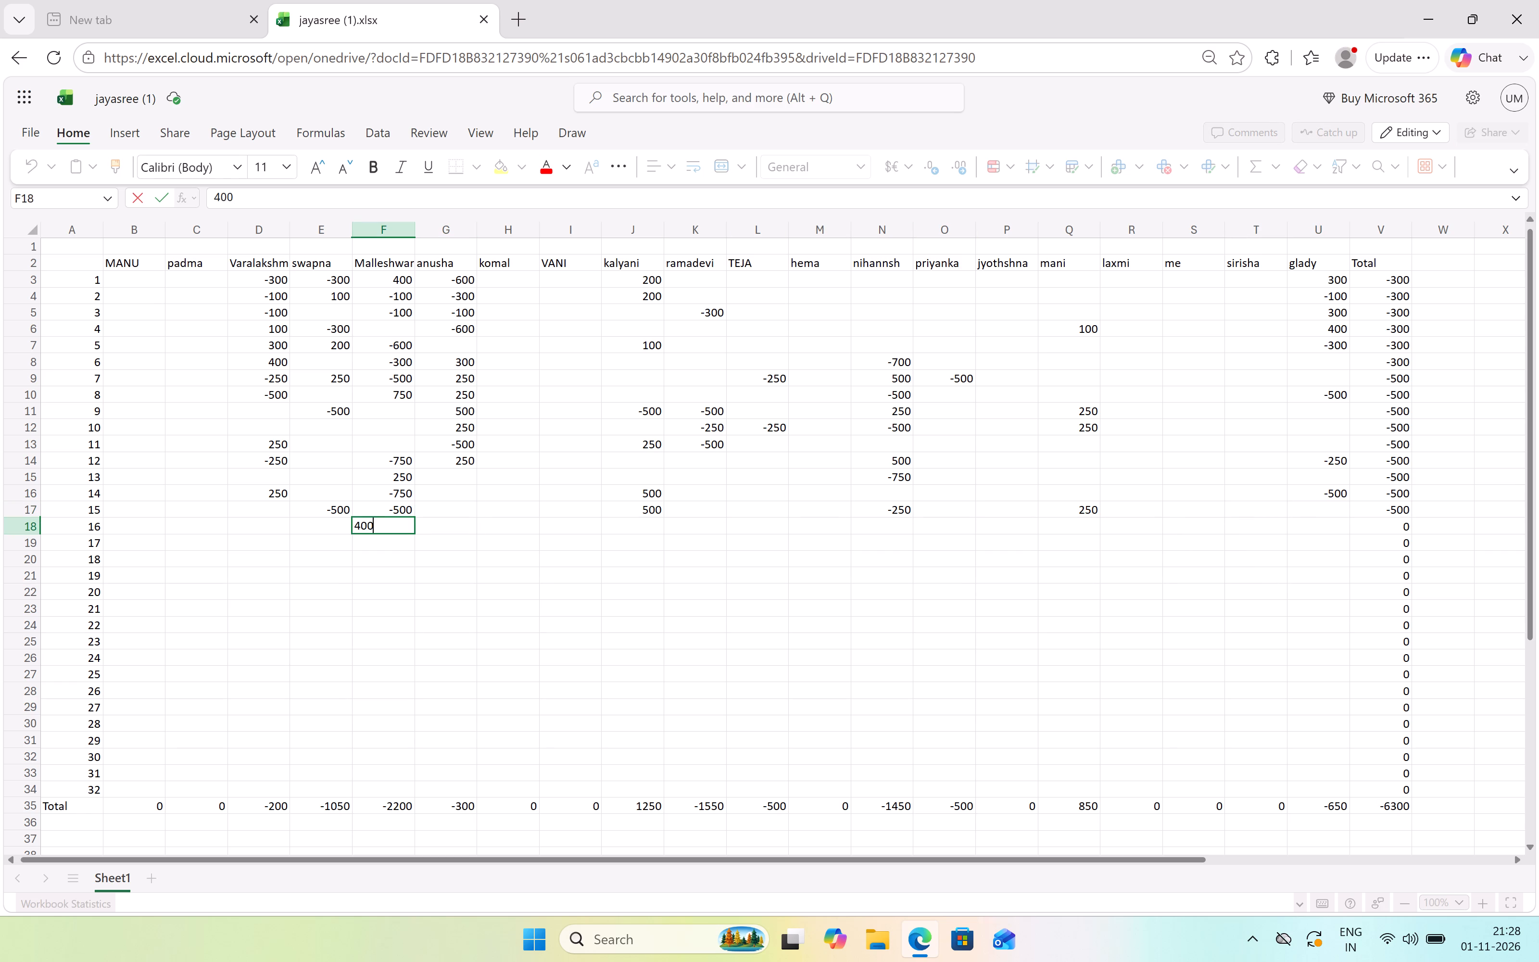
pyautogui.press('Right')
# Enter -100 under nihannsh in the row numbered 16 (N18).
pyautogui.press('Right')
pyautogui.press('Right')
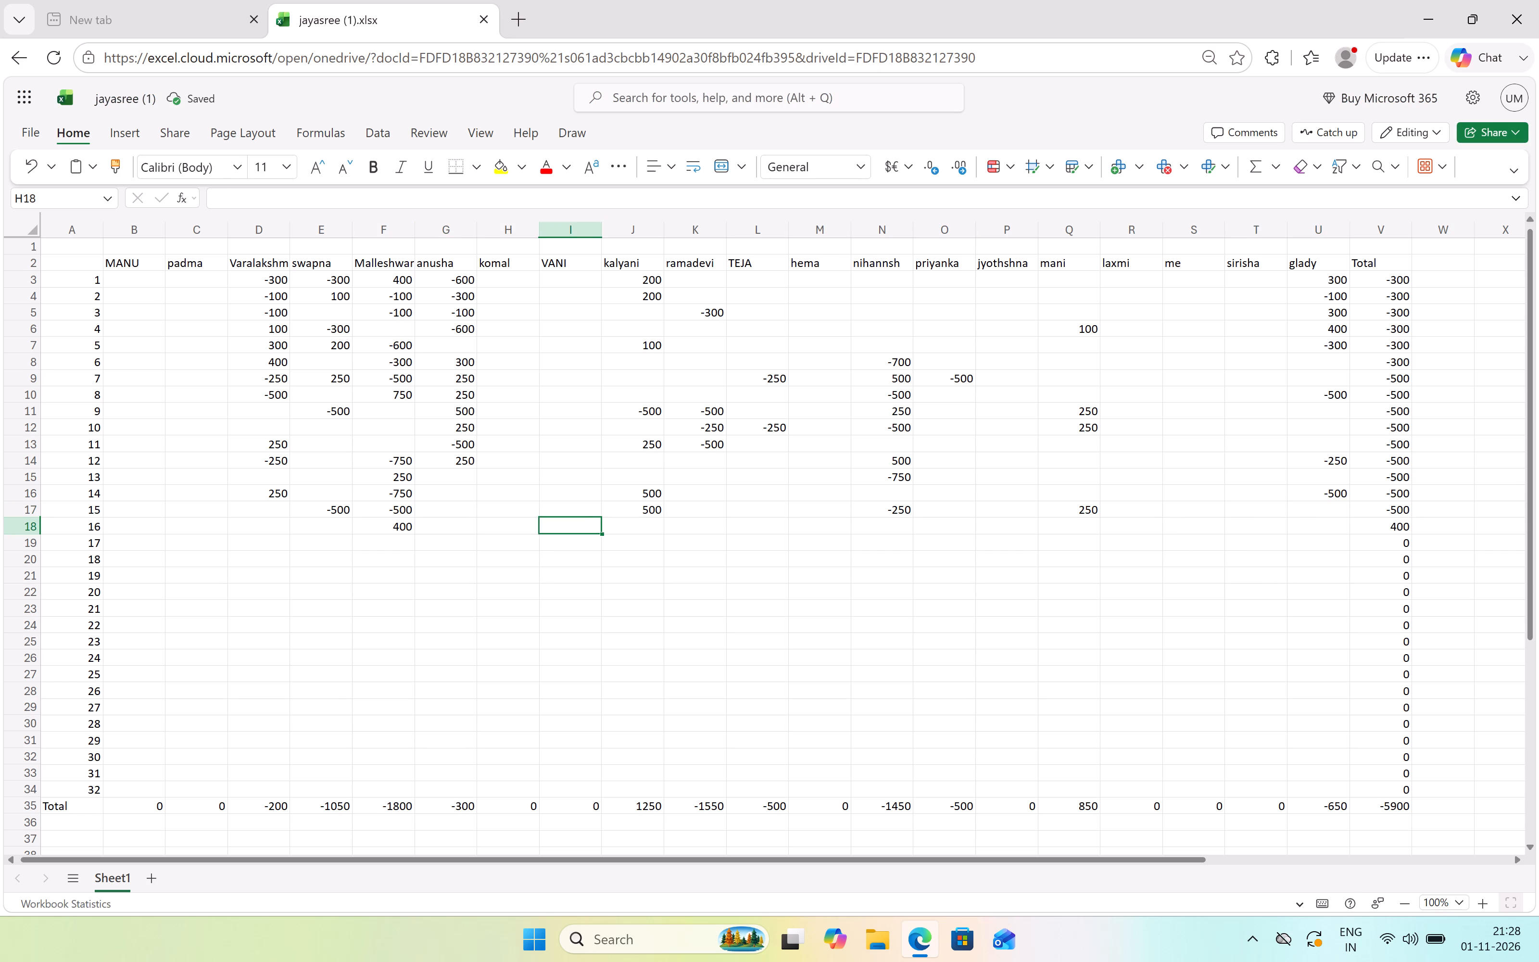
pyautogui.press('Right')
pyautogui.press('Right')
pyautogui.press('Right')
pyautogui.press('Right')
pyautogui.press('Right')
pyautogui.write('-100')
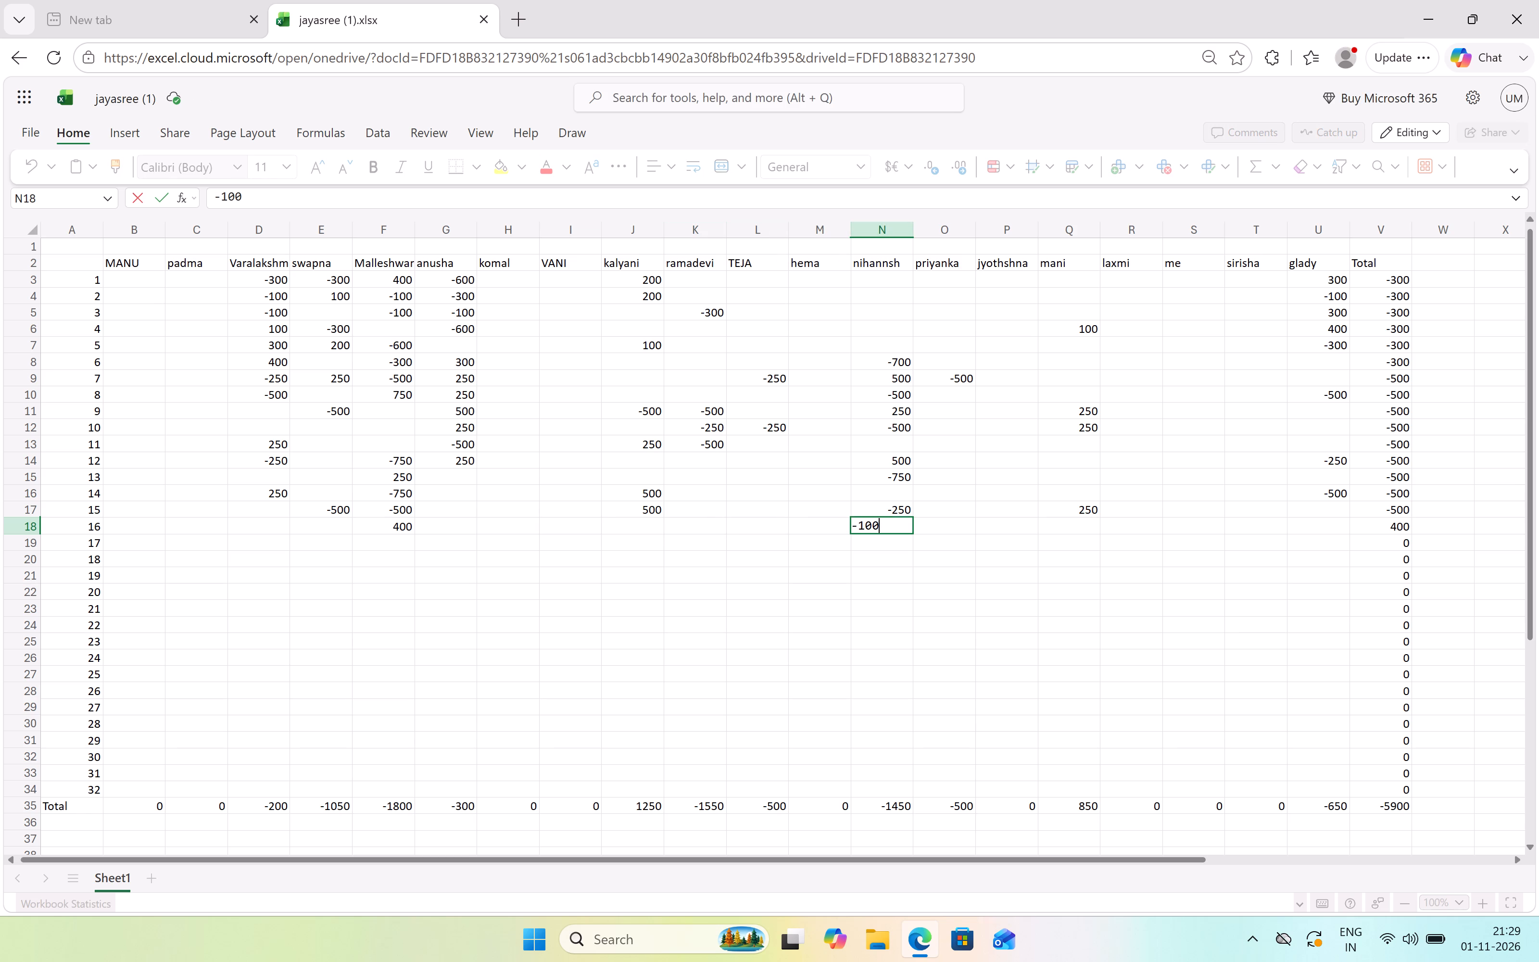
pyautogui.press('Left')
# Enter -600 under Varalakshm in the row numbered 16 (D18).
pyautogui.press('Left')
pyautogui.press('Left')
pyautogui.press('Left')
pyautogui.press('Left')
pyautogui.press('Left')
pyautogui.press('Left')
pyautogui.press('Left')
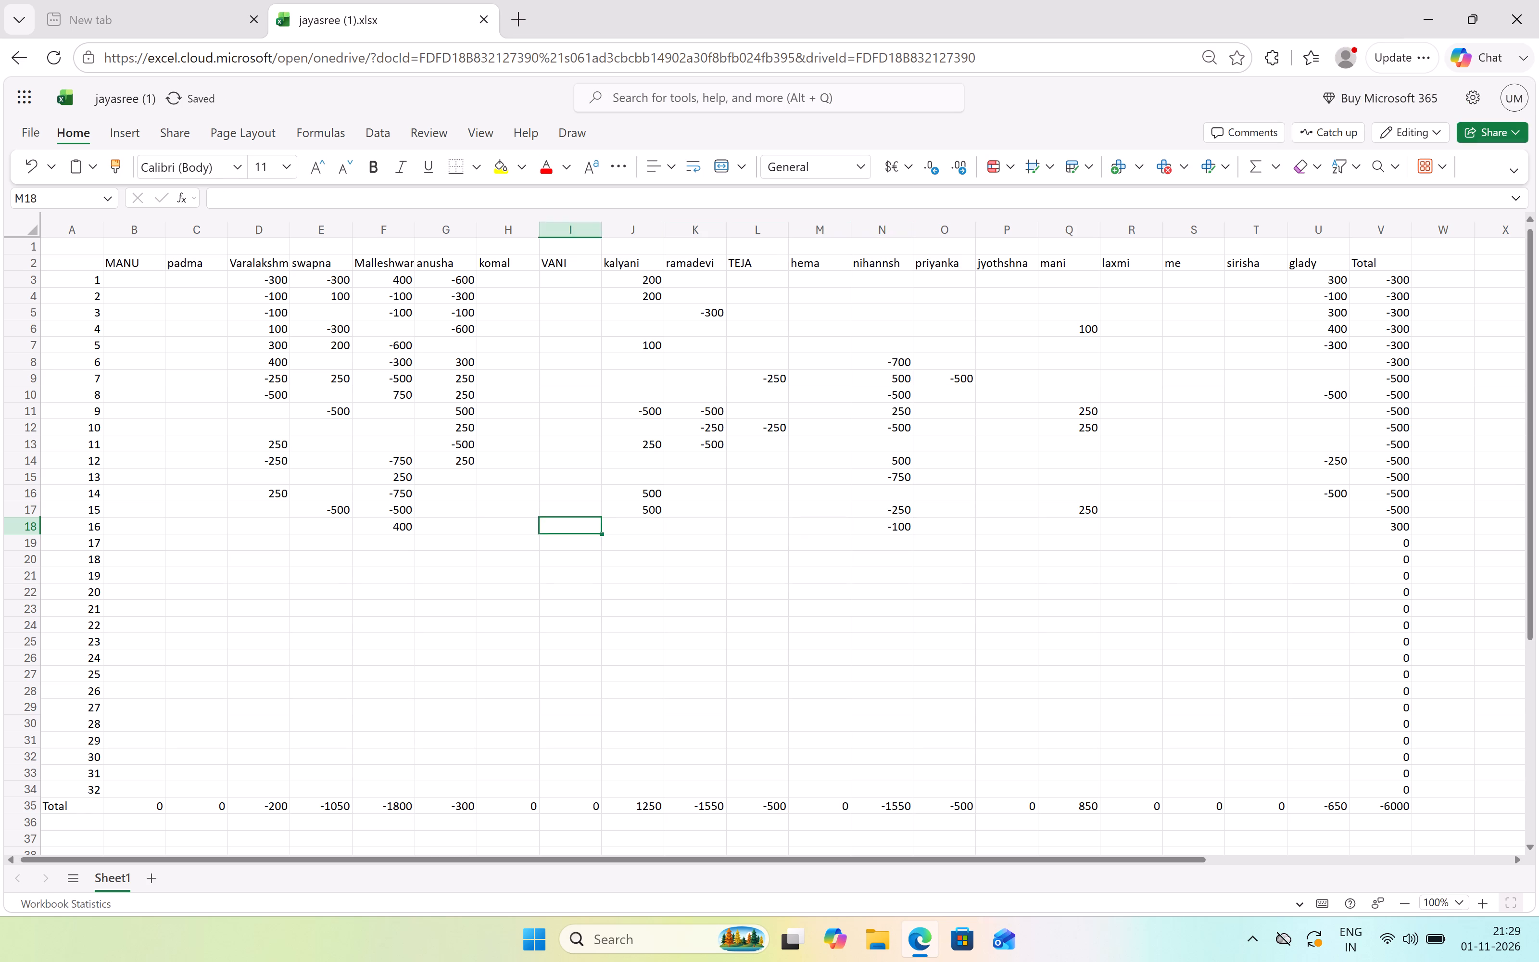
pyautogui.press('Left')
pyautogui.press('Left')
pyautogui.write('-600')
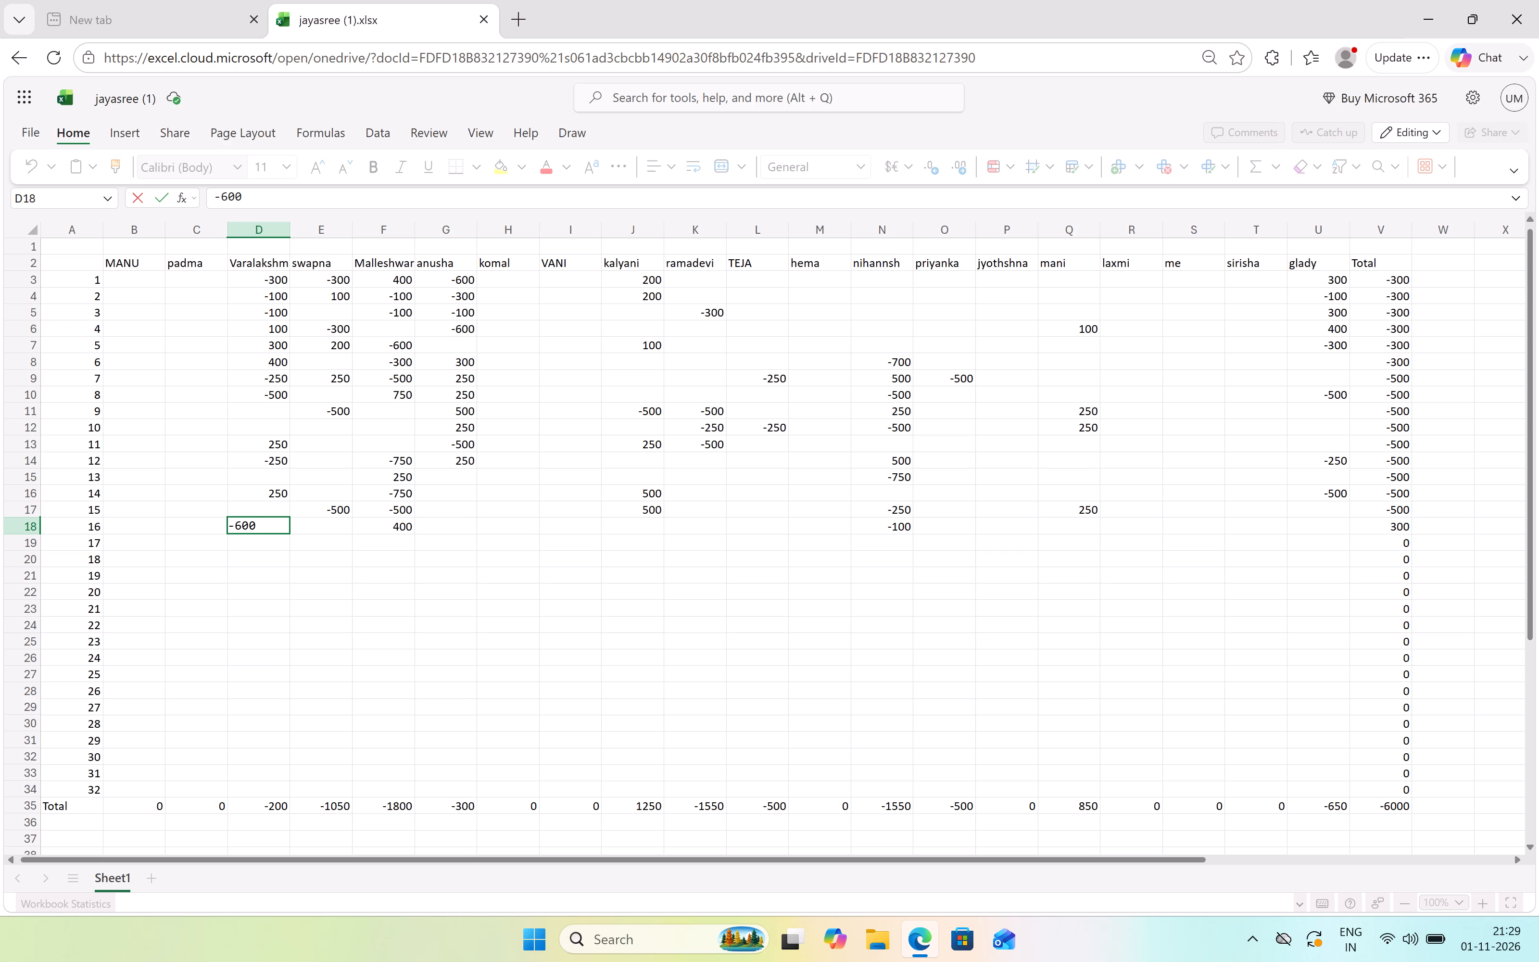
pyautogui.press('Right')
# Enter -200 under anusha in the row numbered 16 (G18).
pyautogui.press('Right')
pyautogui.press('Right')
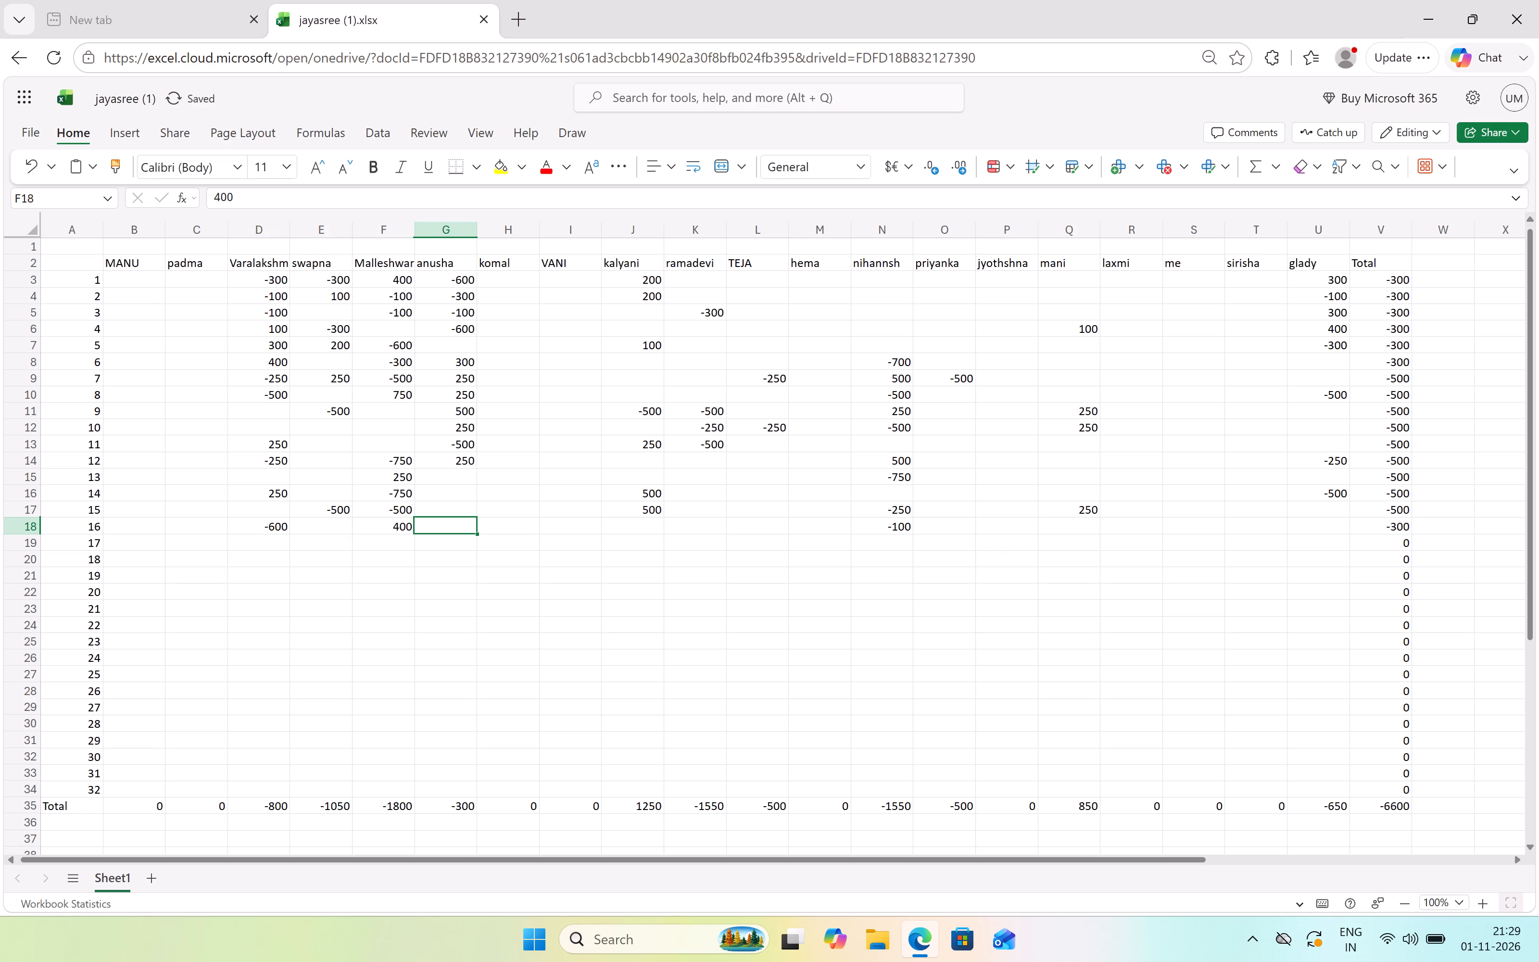
pyautogui.write('-200')
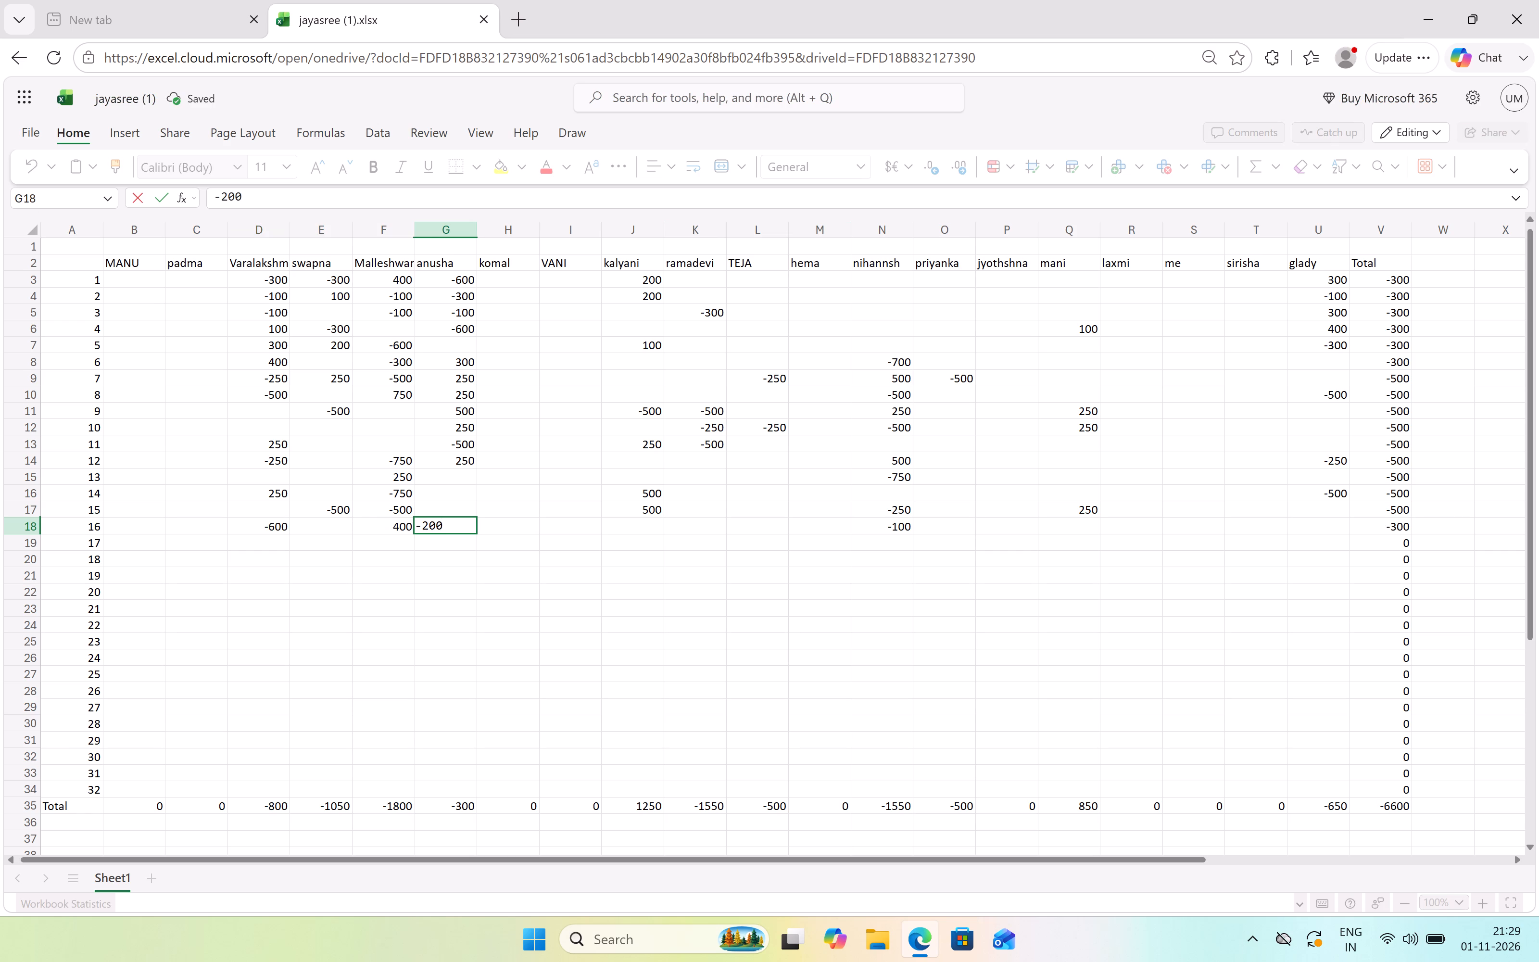
pyautogui.press('Right')
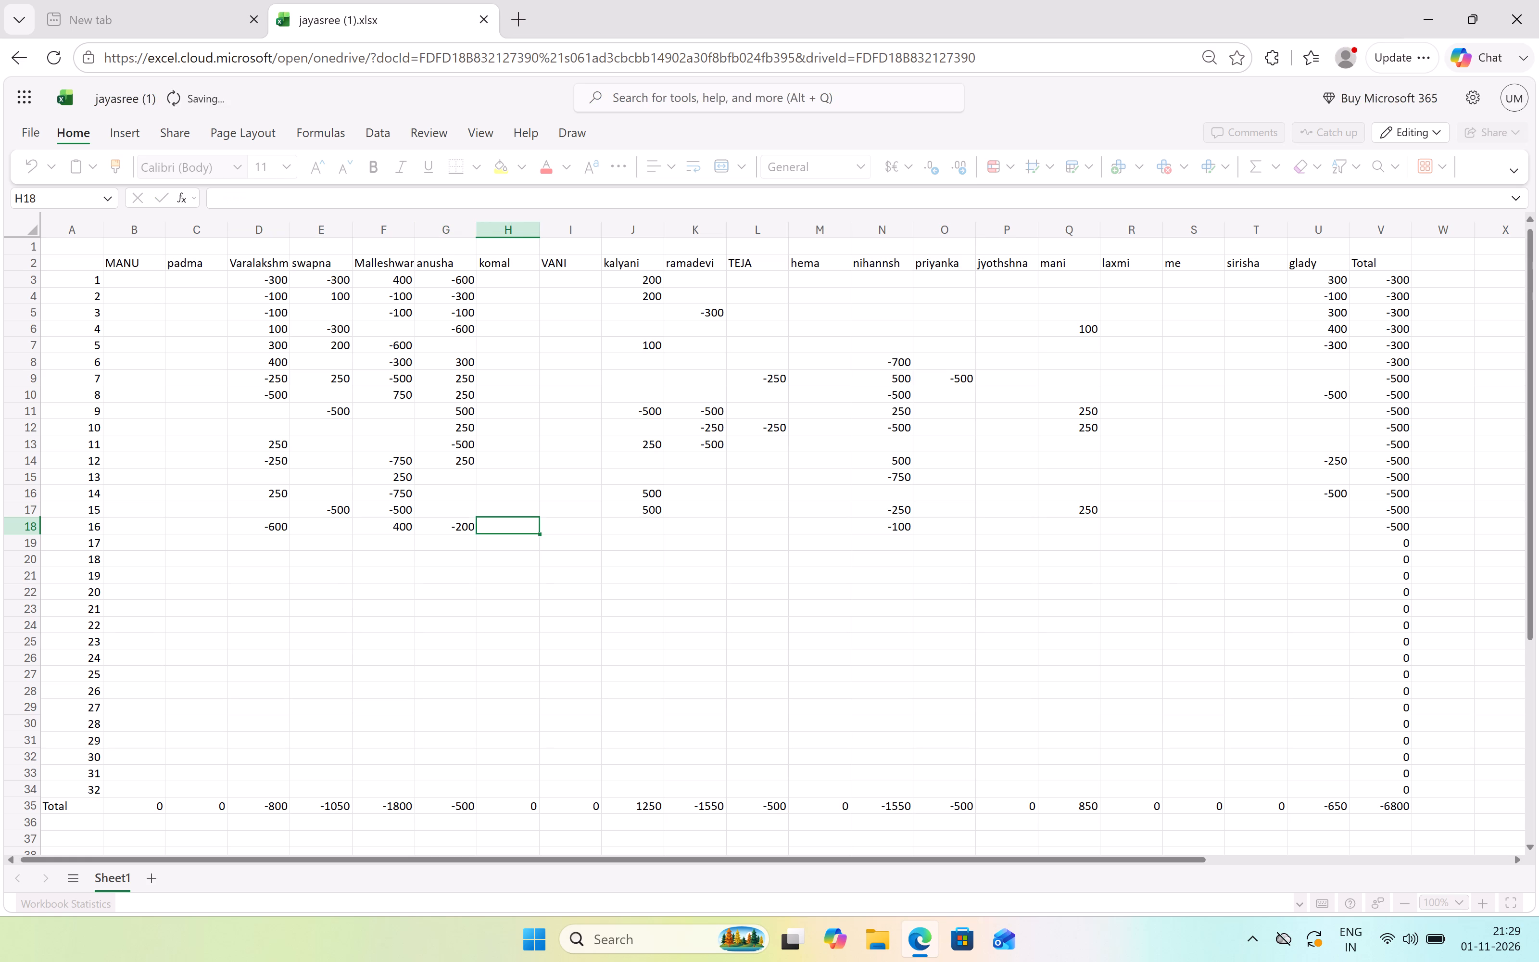
# Enter 200 under mani in the row numbered 16 (Q18).
pyautogui.press('Right')
pyautogui.press('Right')
pyautogui.press('Right')
pyautogui.press('Right')
pyautogui.press('Right')
pyautogui.press('Right')
pyautogui.press('Right')
pyautogui.press('Right')
pyautogui.press('Right')
pyautogui.write('200')
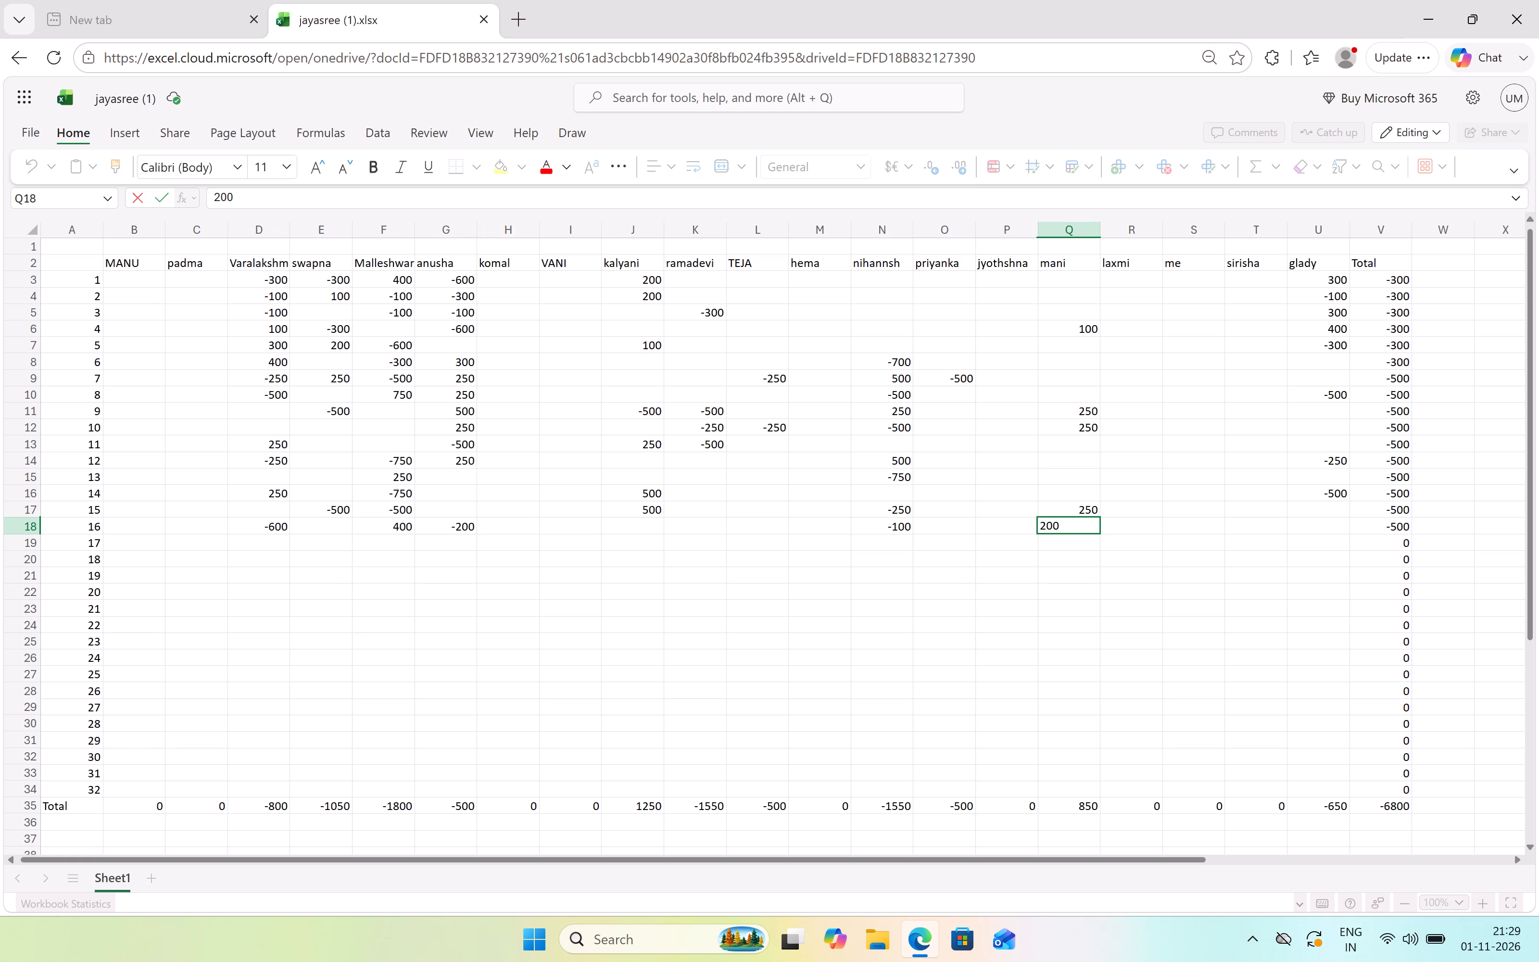
pyautogui.press('Left')
# Enter -100 under Malleshwar in the row numbered 17 (F19).
pyautogui.press('Left')
pyautogui.press('Left')
pyautogui.press('Left')
pyautogui.press('Left')
pyautogui.press('Left')
pyautogui.press('Left')
pyautogui.press('Left')
pyautogui.press('Left')
pyautogui.press('Left')
pyautogui.press('Down')
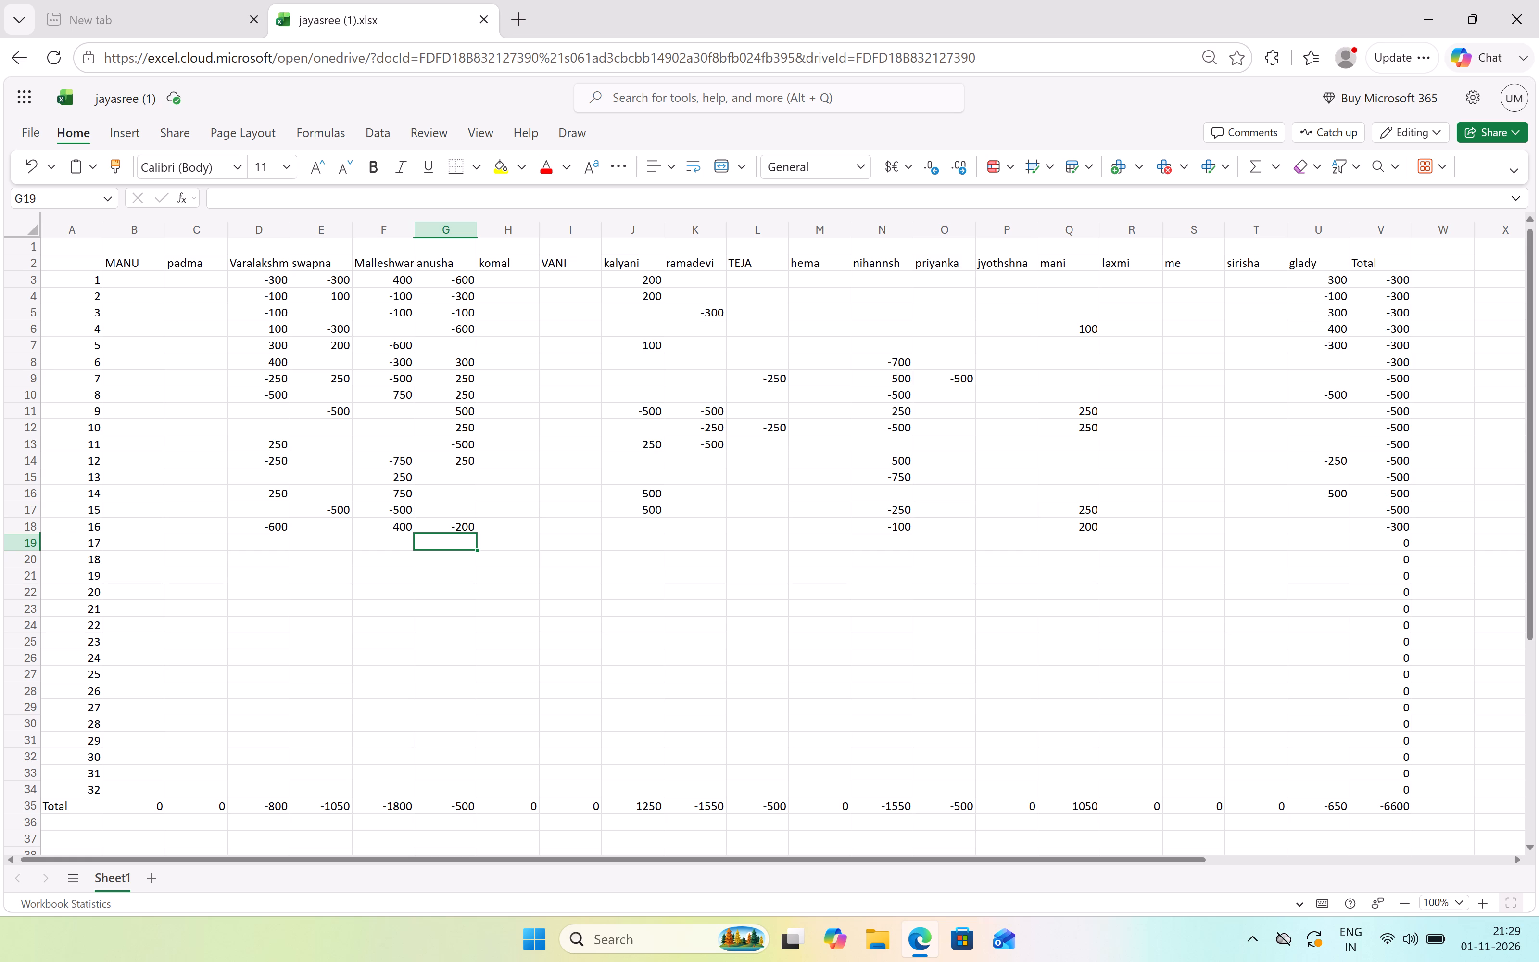
pyautogui.press('Left')
pyautogui.write('-100')
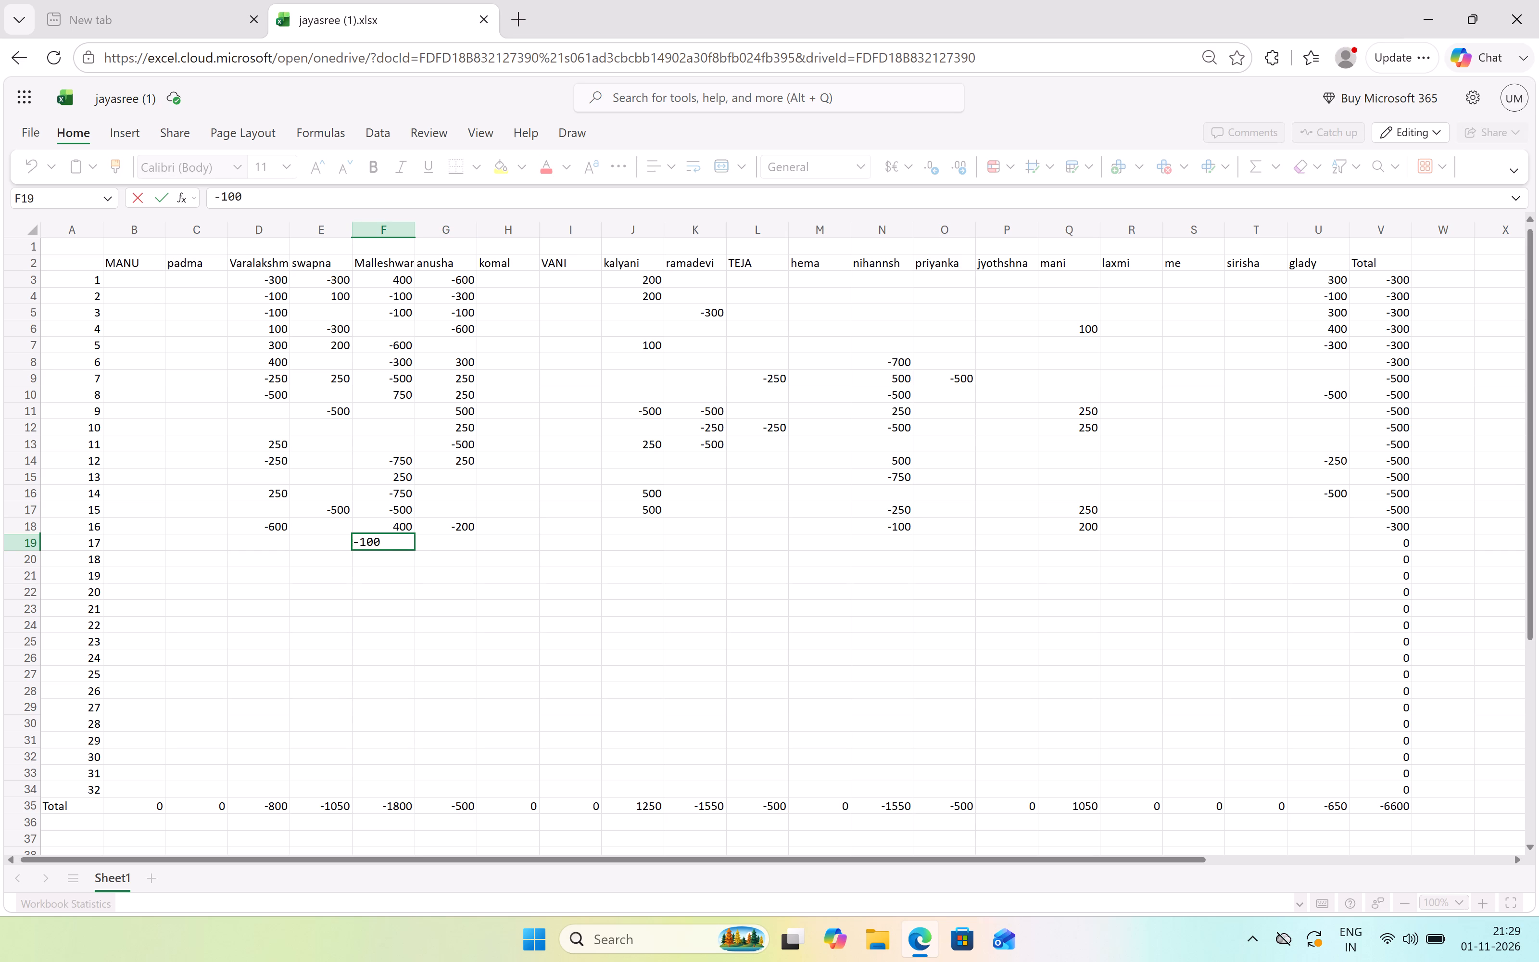
pyautogui.press('Right')
# Enter -400 under kalyani in the row numbered 17 (J19).
pyautogui.press('Right')
pyautogui.press('Right')
pyautogui.press('Right')
pyautogui.press('-')
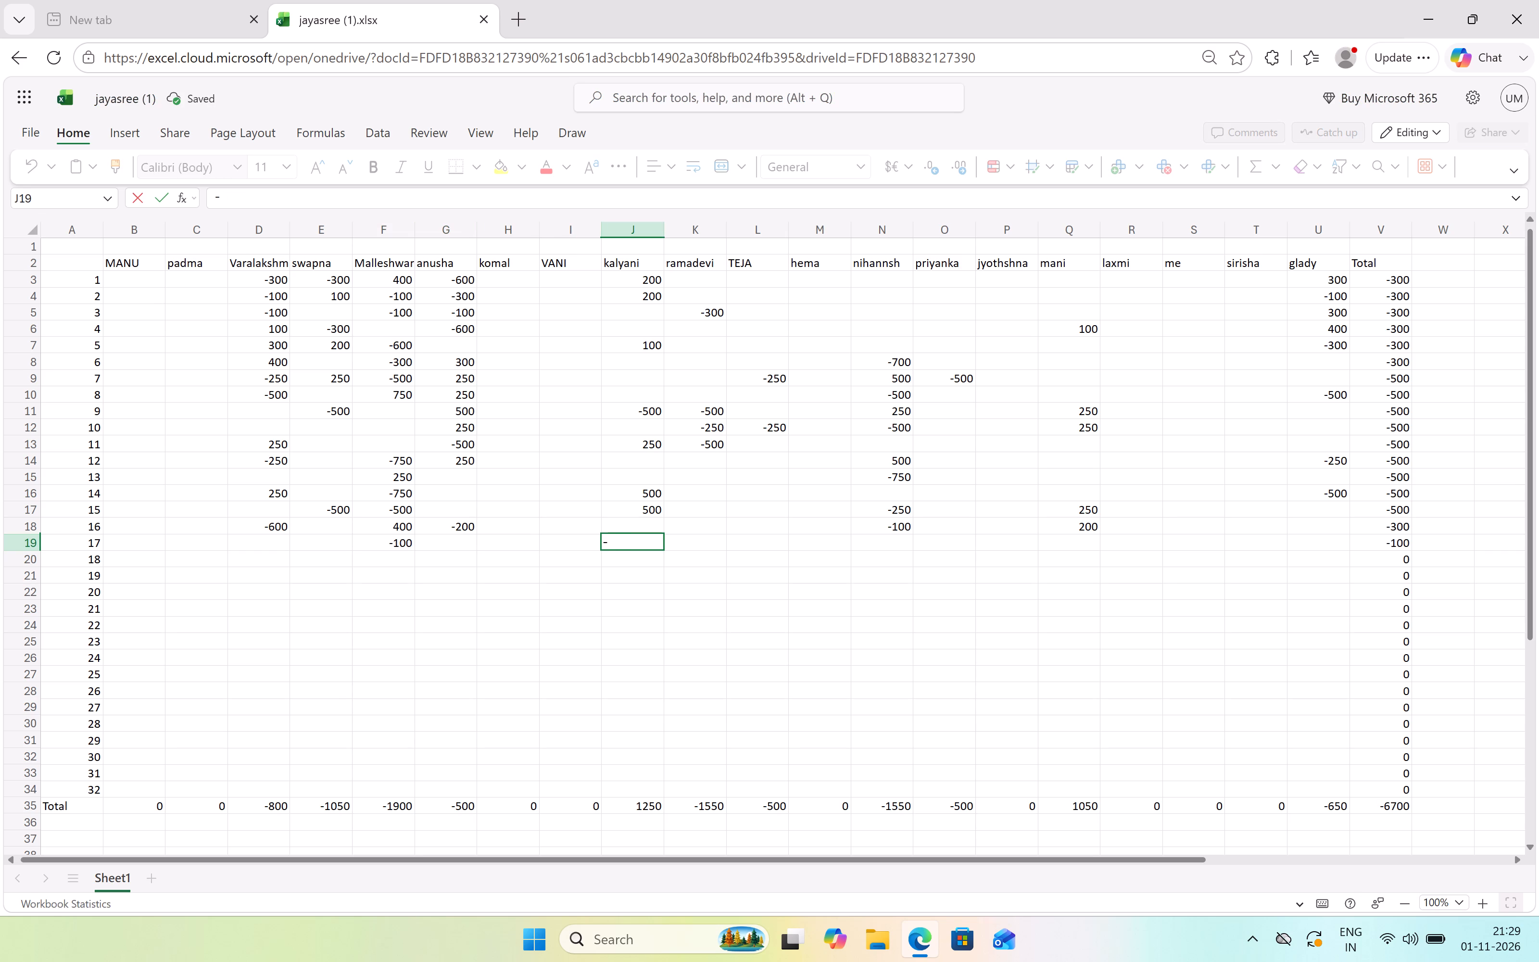
pyautogui.write('400')
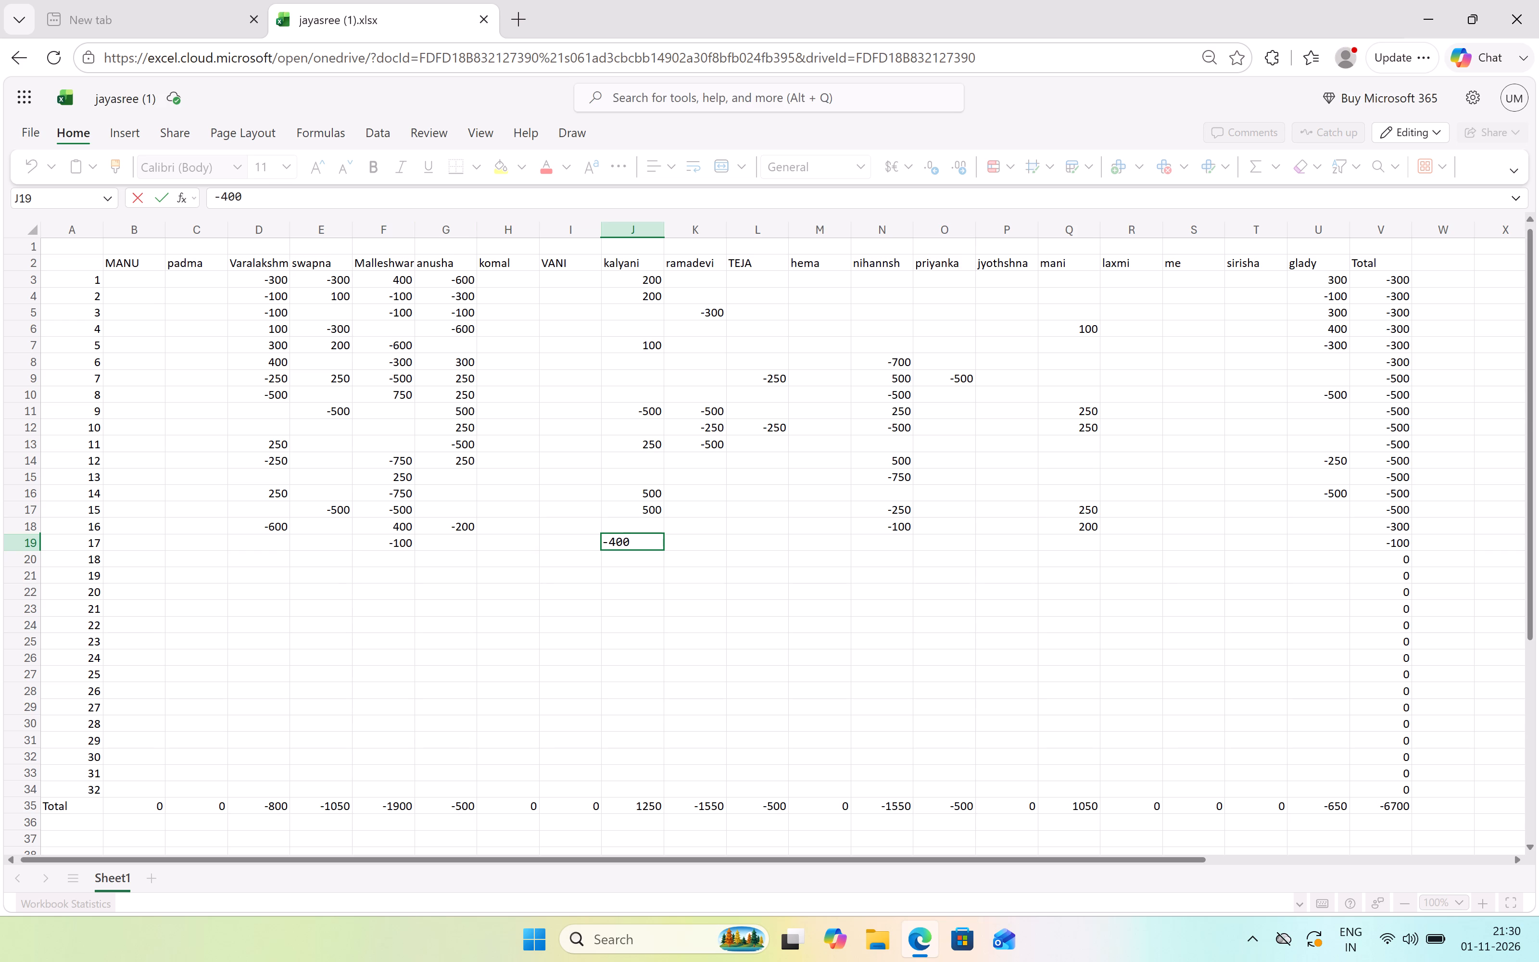
pyautogui.press('Left')
pyautogui.press('Left')
pyautogui.press('Left')
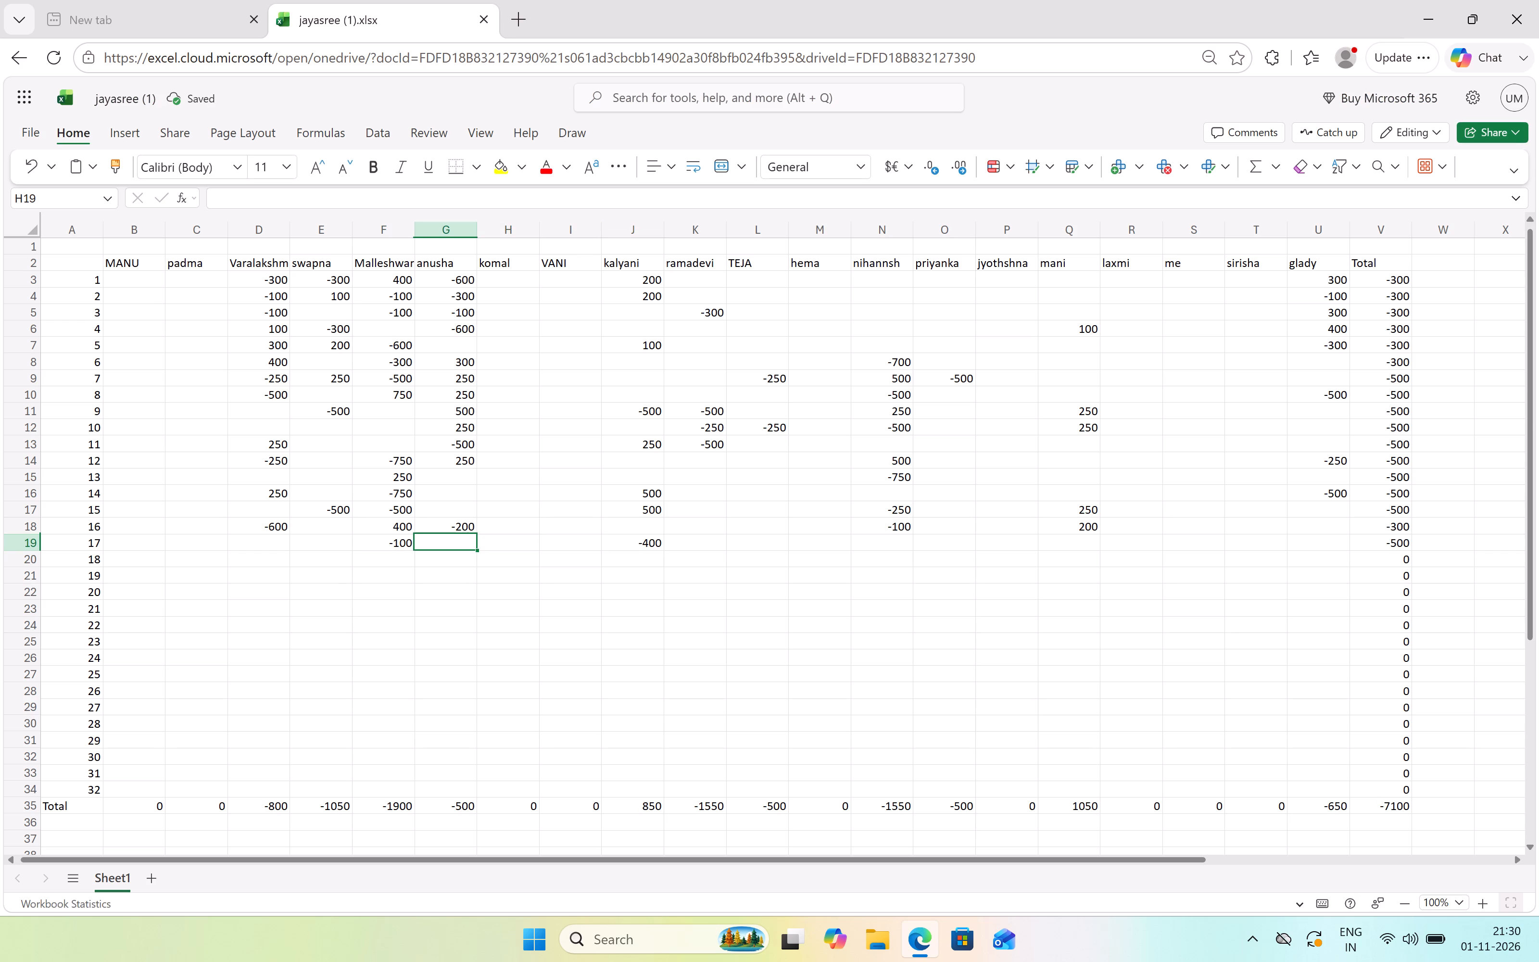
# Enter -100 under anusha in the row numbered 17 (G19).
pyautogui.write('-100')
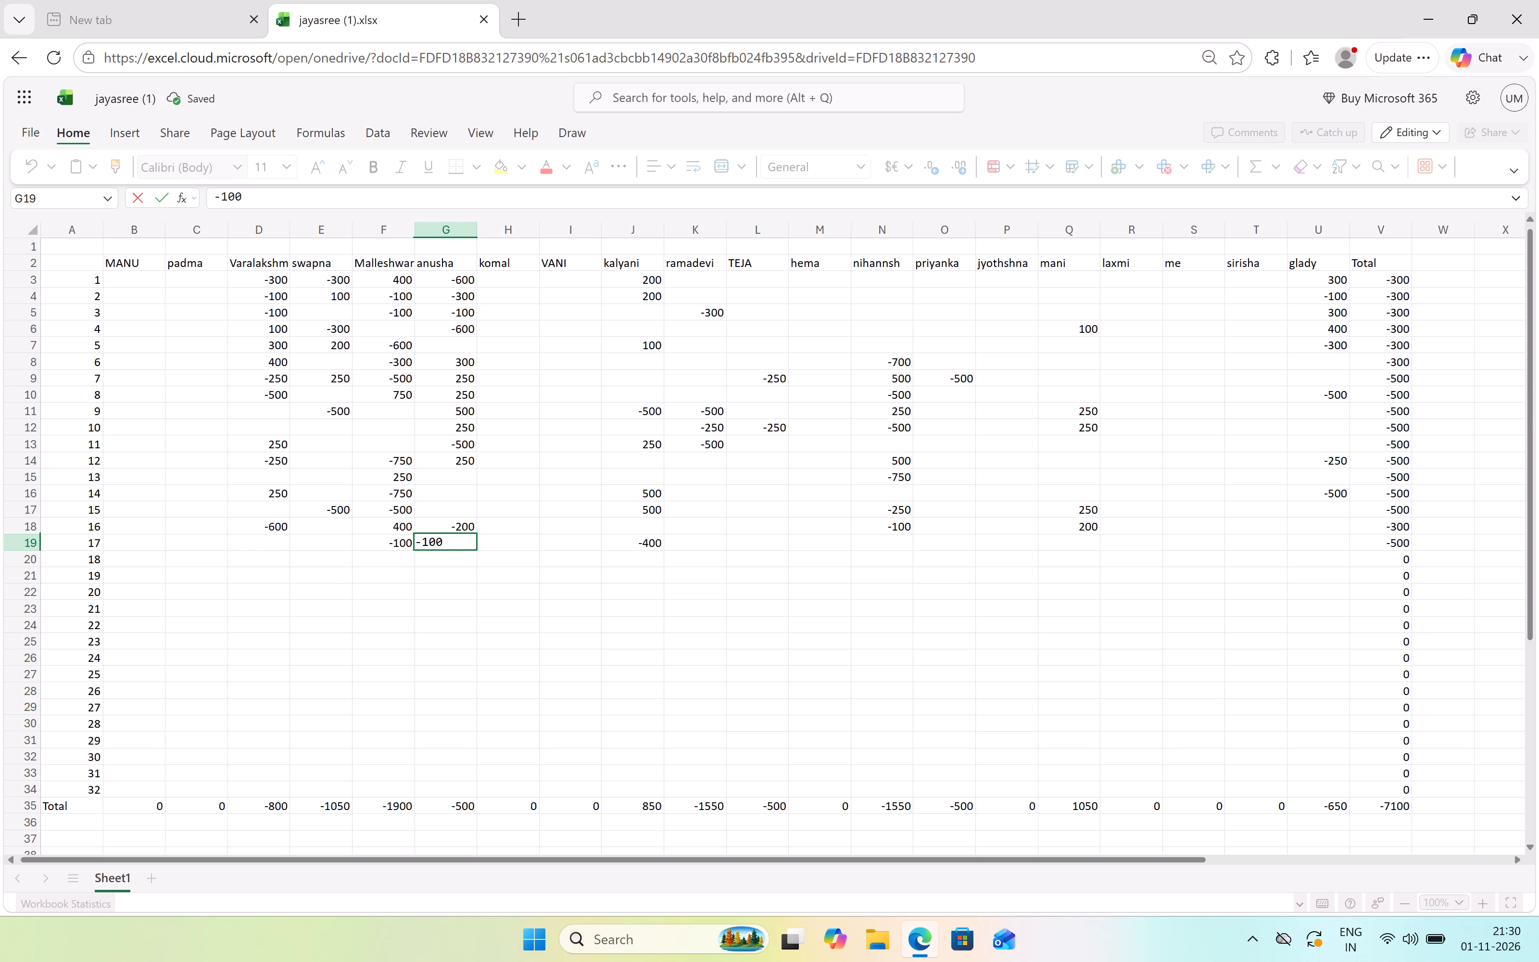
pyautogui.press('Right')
# Enter 200 under mani in the row numbered 17 (Q19).
pyautogui.press('Right')
pyautogui.press('Right')
pyautogui.press('Right')
pyautogui.press('Right')
pyautogui.press('Right')
pyautogui.press('Right')
pyautogui.press('Right')
pyautogui.press('Right')
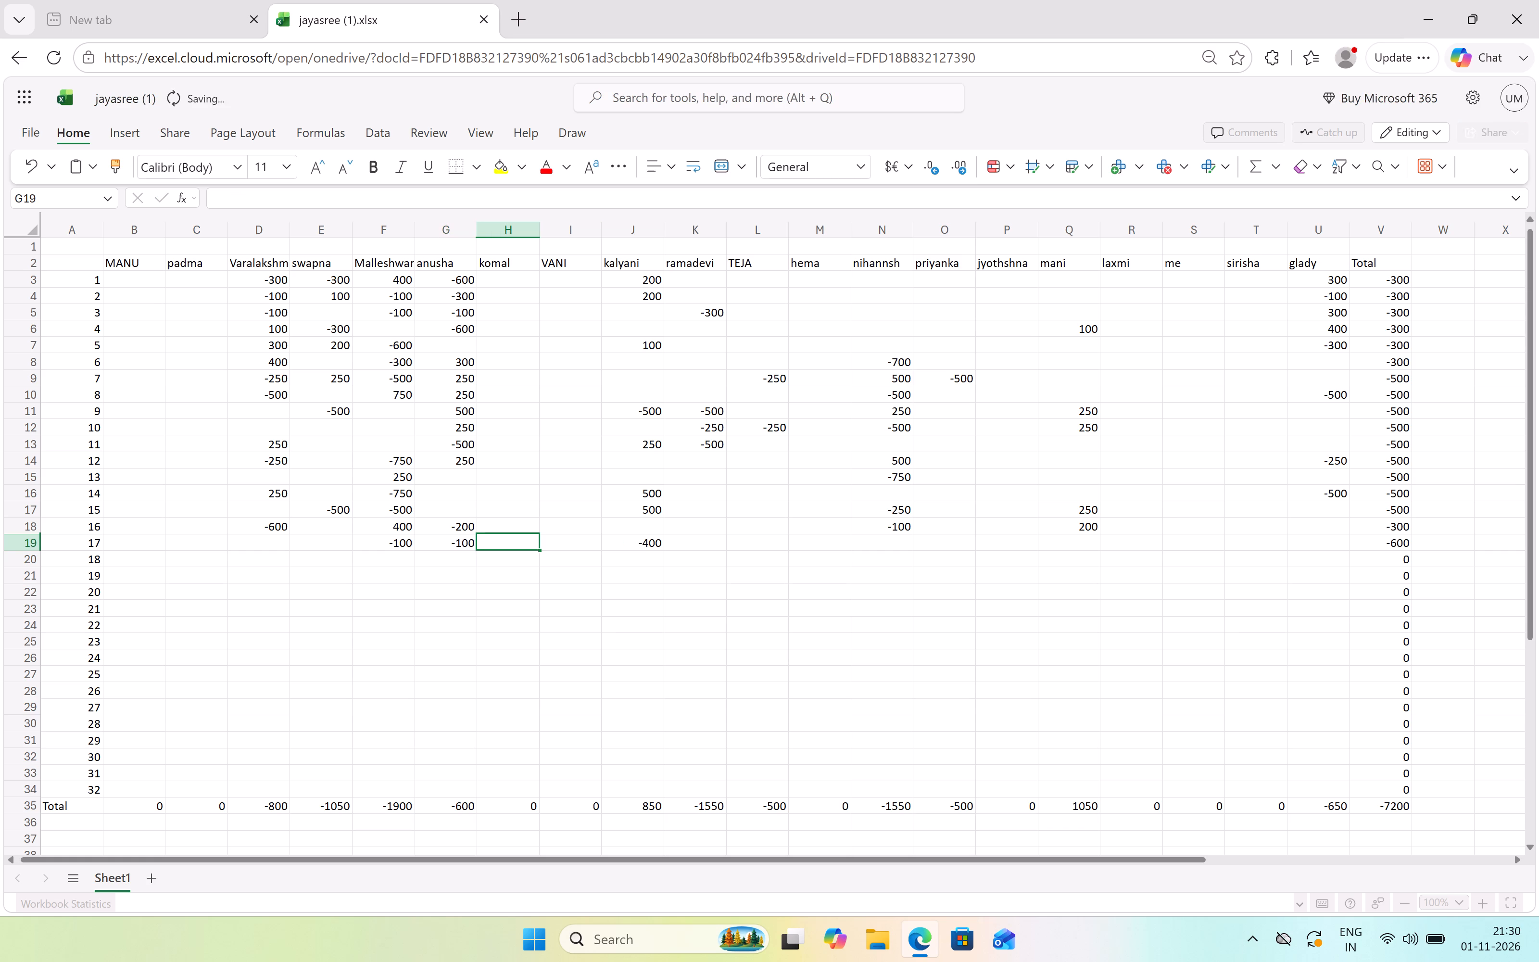
pyautogui.press('Right')
pyautogui.write('200')
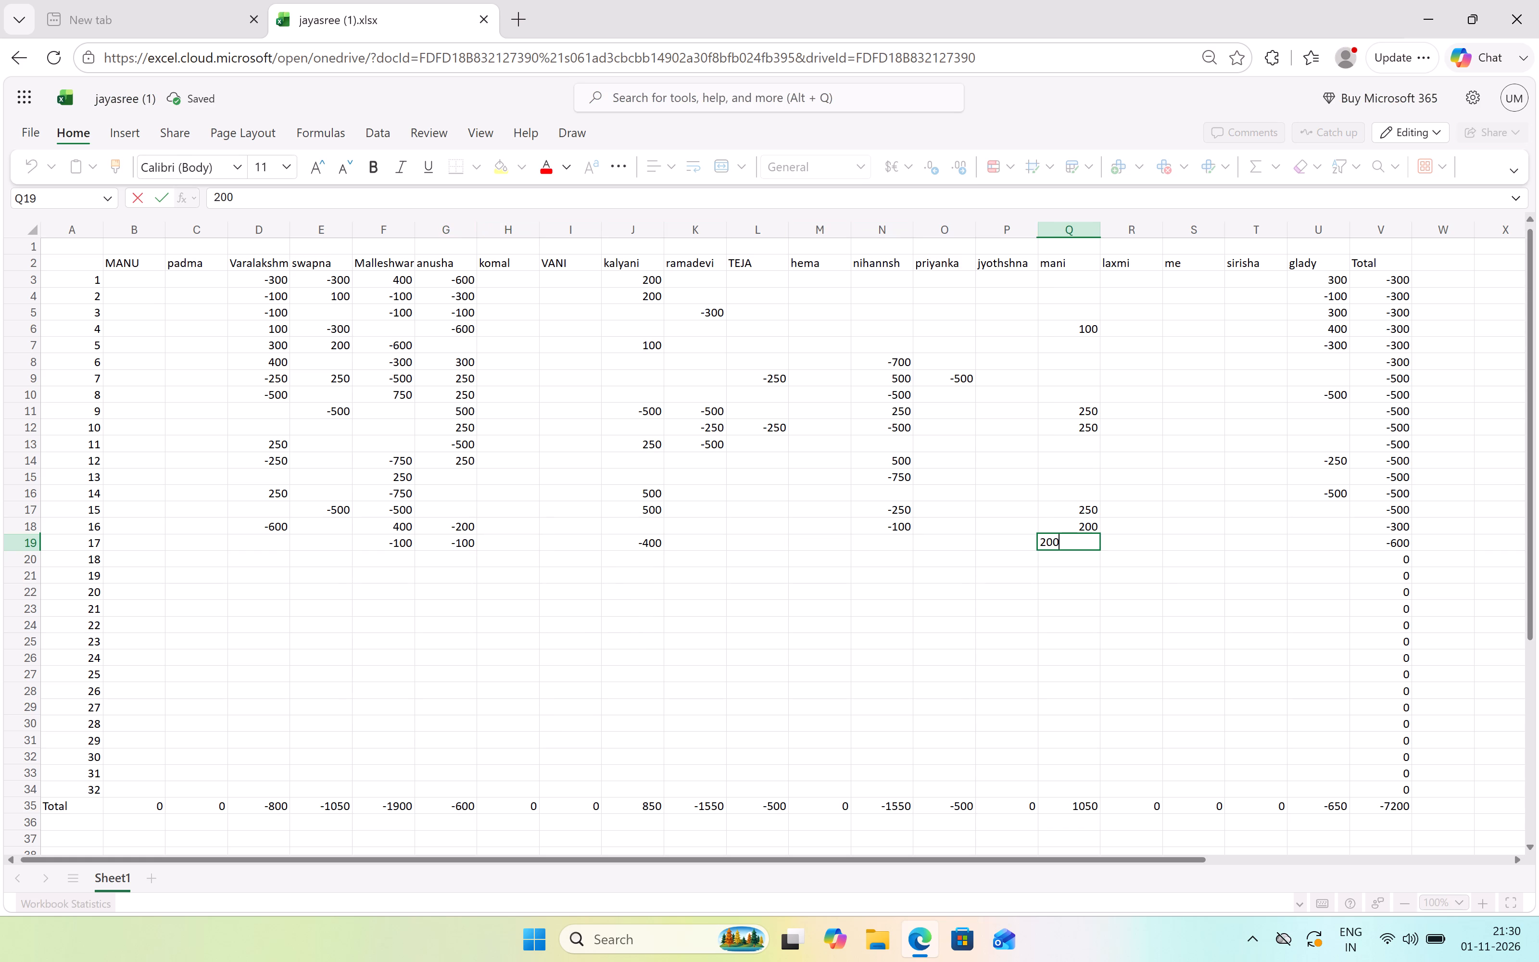
pyautogui.press('Left')
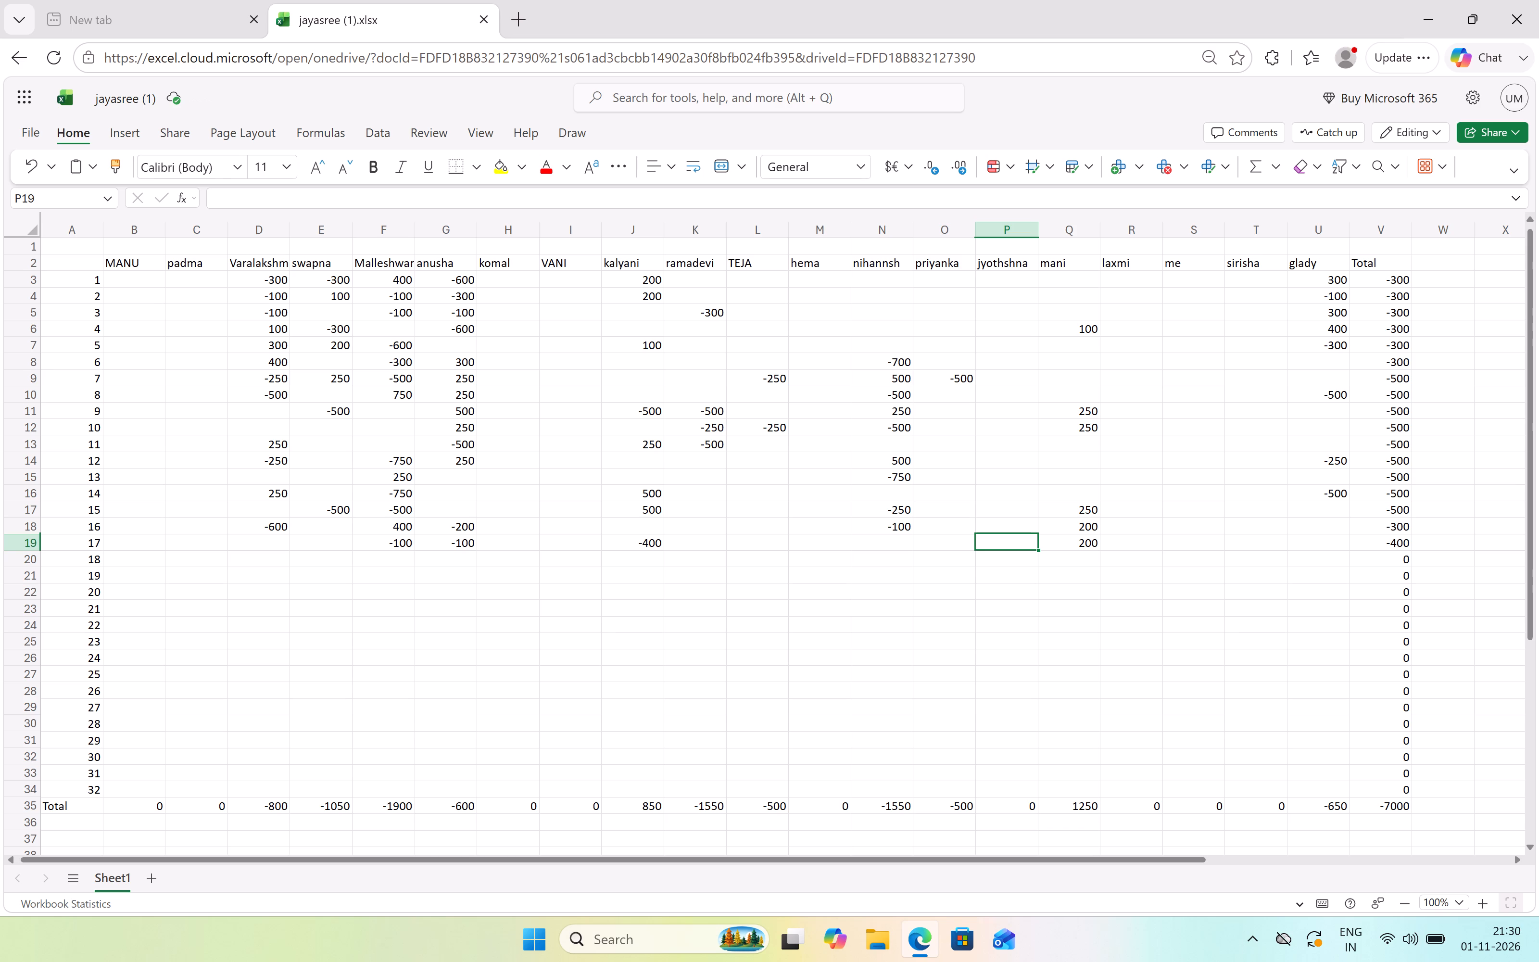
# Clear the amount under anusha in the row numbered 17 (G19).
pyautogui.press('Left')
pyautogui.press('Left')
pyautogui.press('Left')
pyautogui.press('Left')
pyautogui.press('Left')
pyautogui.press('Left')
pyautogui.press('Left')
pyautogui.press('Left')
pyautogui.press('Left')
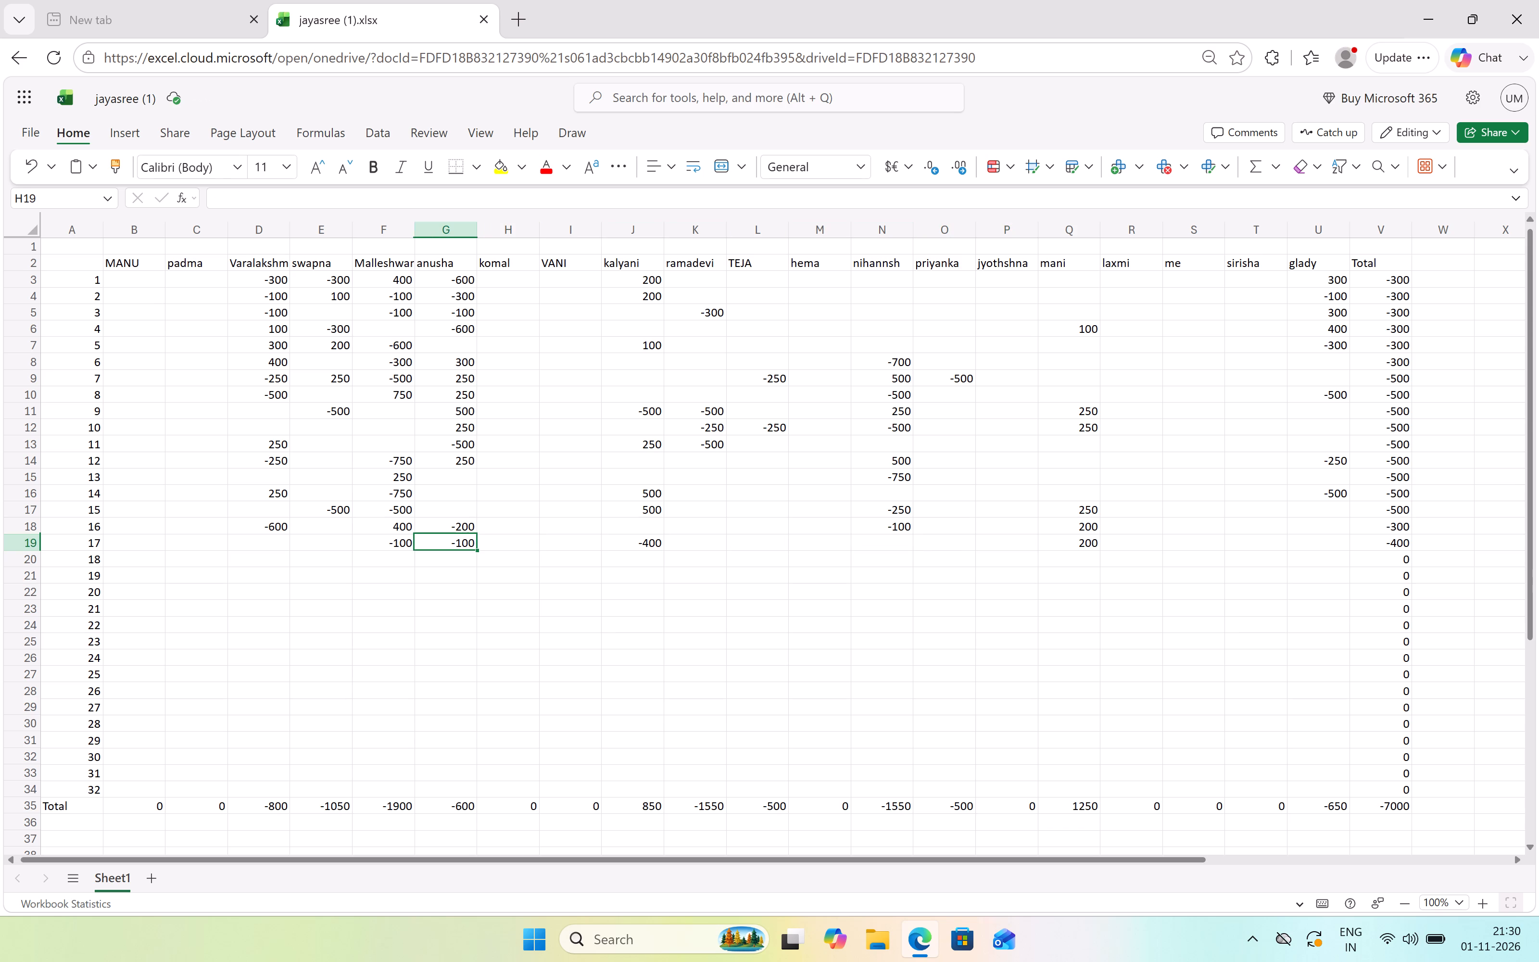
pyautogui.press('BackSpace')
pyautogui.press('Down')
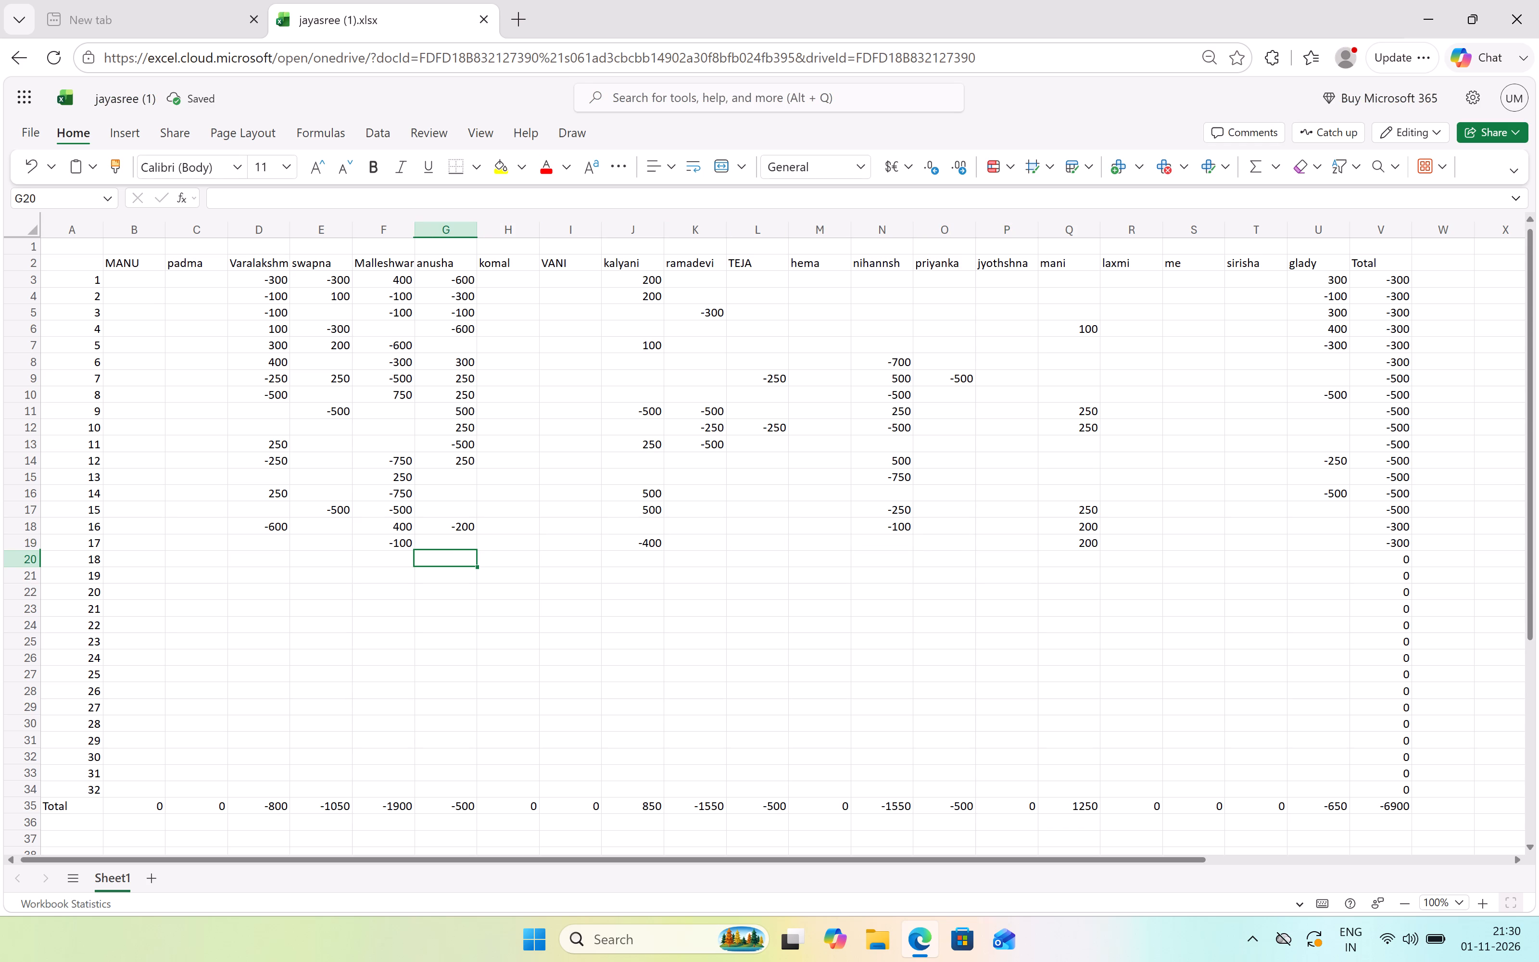
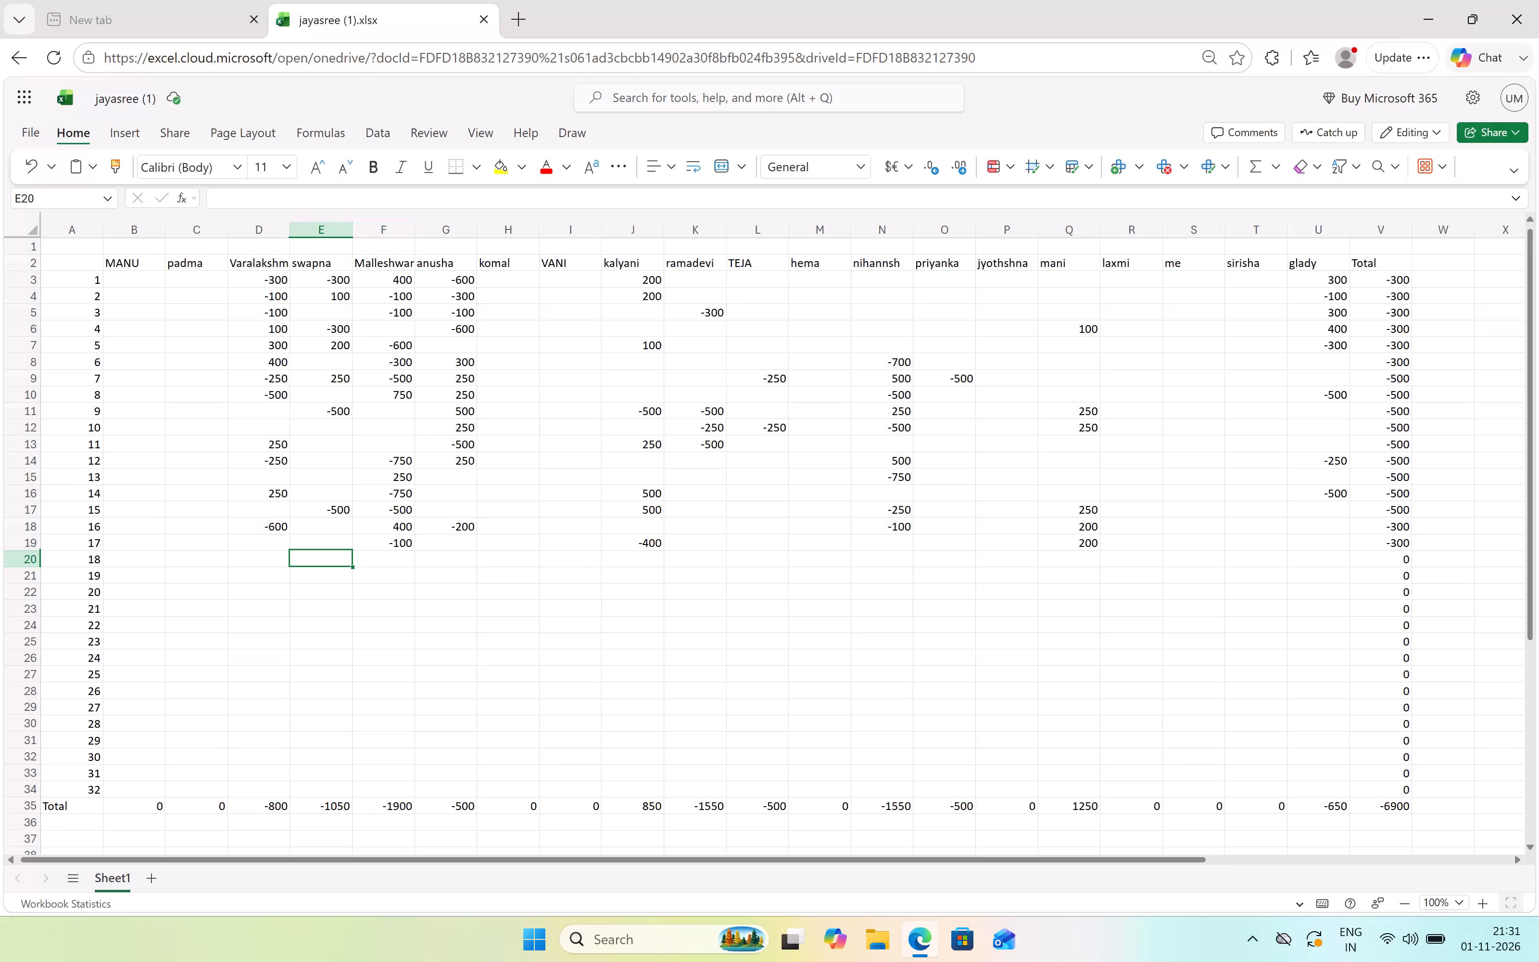
# Enter 200 under mani in the row numbered 18 (Q20).
pyautogui.press('Right')
pyautogui.press('Right')
pyautogui.press('Right')
pyautogui.press('Right')
pyautogui.press('Right')
pyautogui.press('Right')
pyautogui.press('Right')
pyautogui.press('Right')
pyautogui.press('Right')
pyautogui.press('Right')
pyautogui.press('Right')
pyautogui.press('Right')
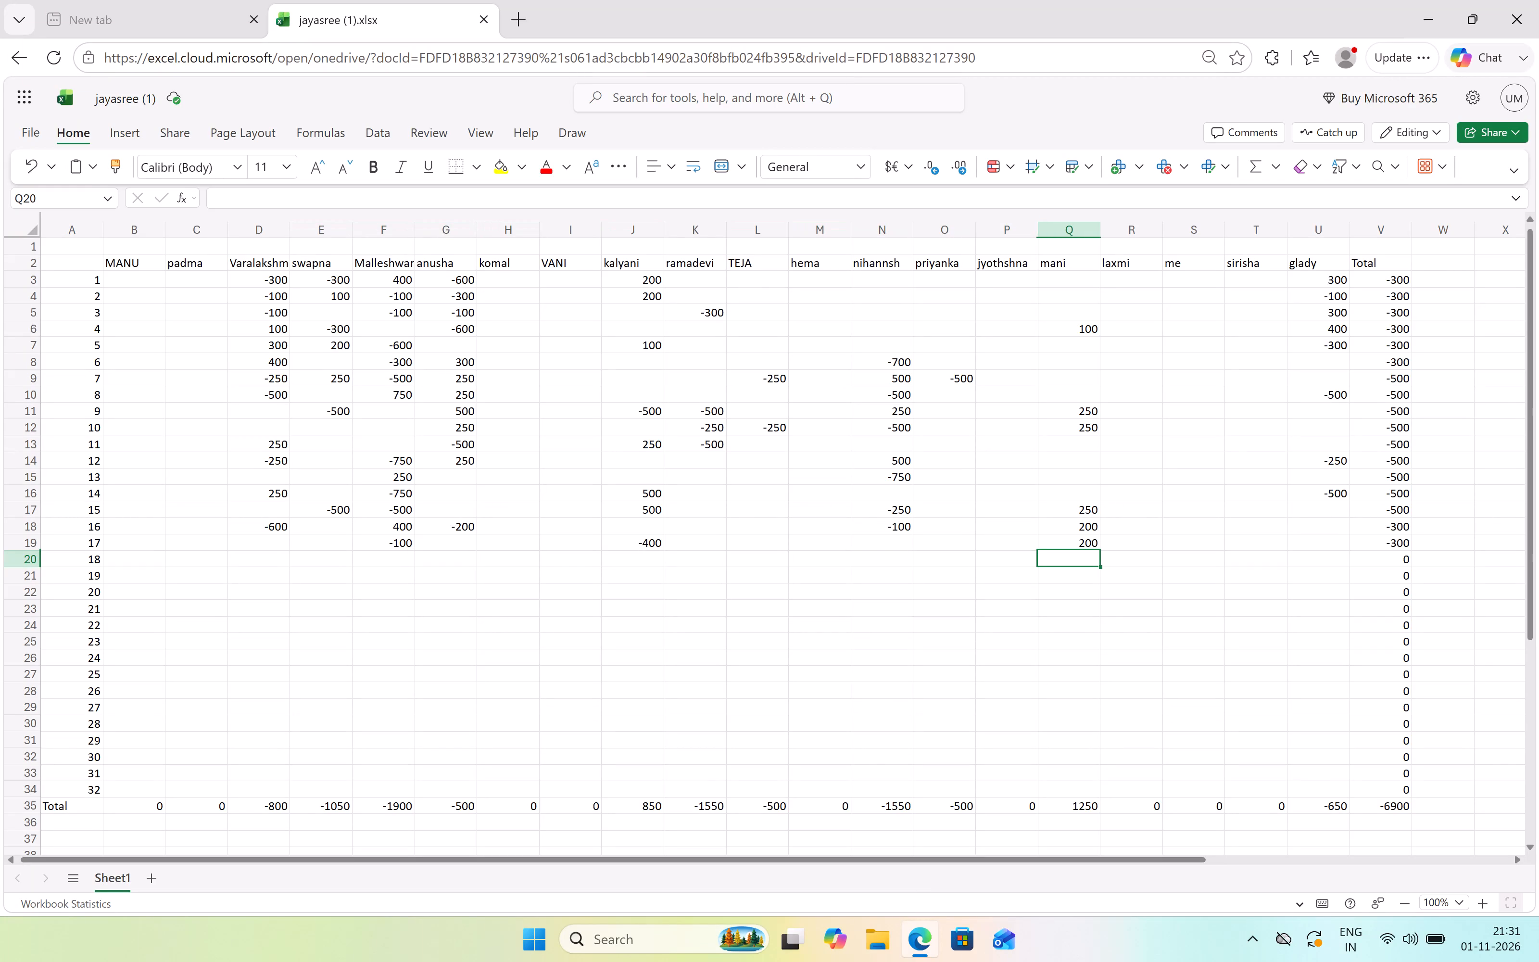
pyautogui.write('200')
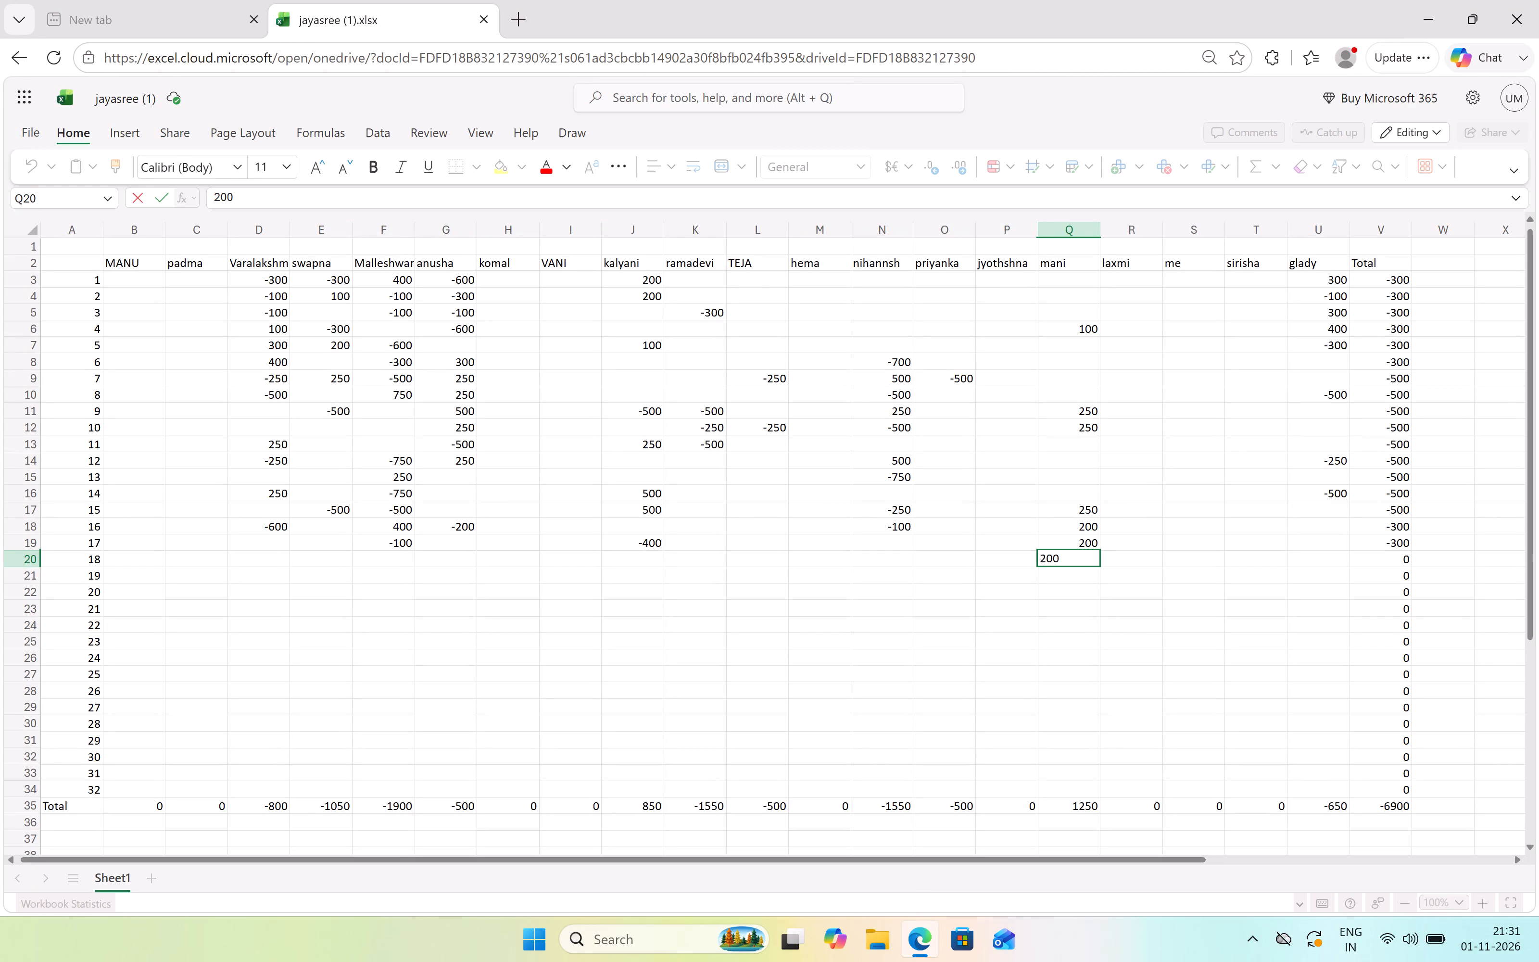
pyautogui.press('Left')
# Enter 400 under Malleshwar in the row numbered 18 (F20).
pyautogui.press('Left')
pyautogui.press('Left')
pyautogui.press('Left')
pyautogui.press('Left')
pyautogui.press('Left')
pyautogui.press('Left')
pyautogui.press('Left')
pyautogui.press('Left')
pyautogui.press('Left')
pyautogui.press('Left')
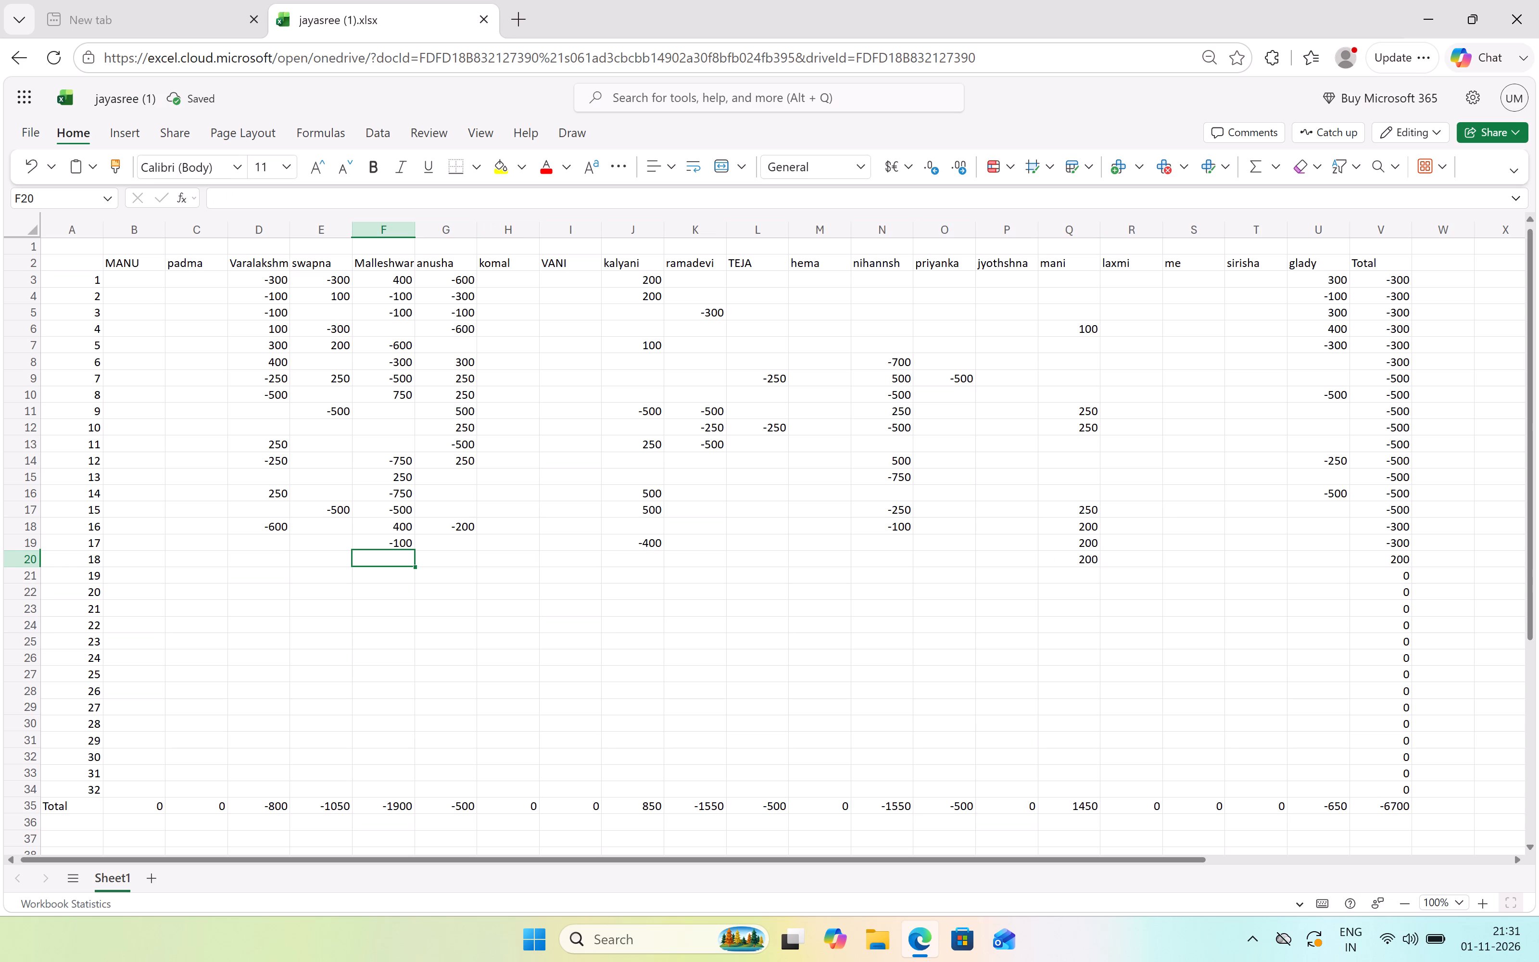
pyautogui.write('400')
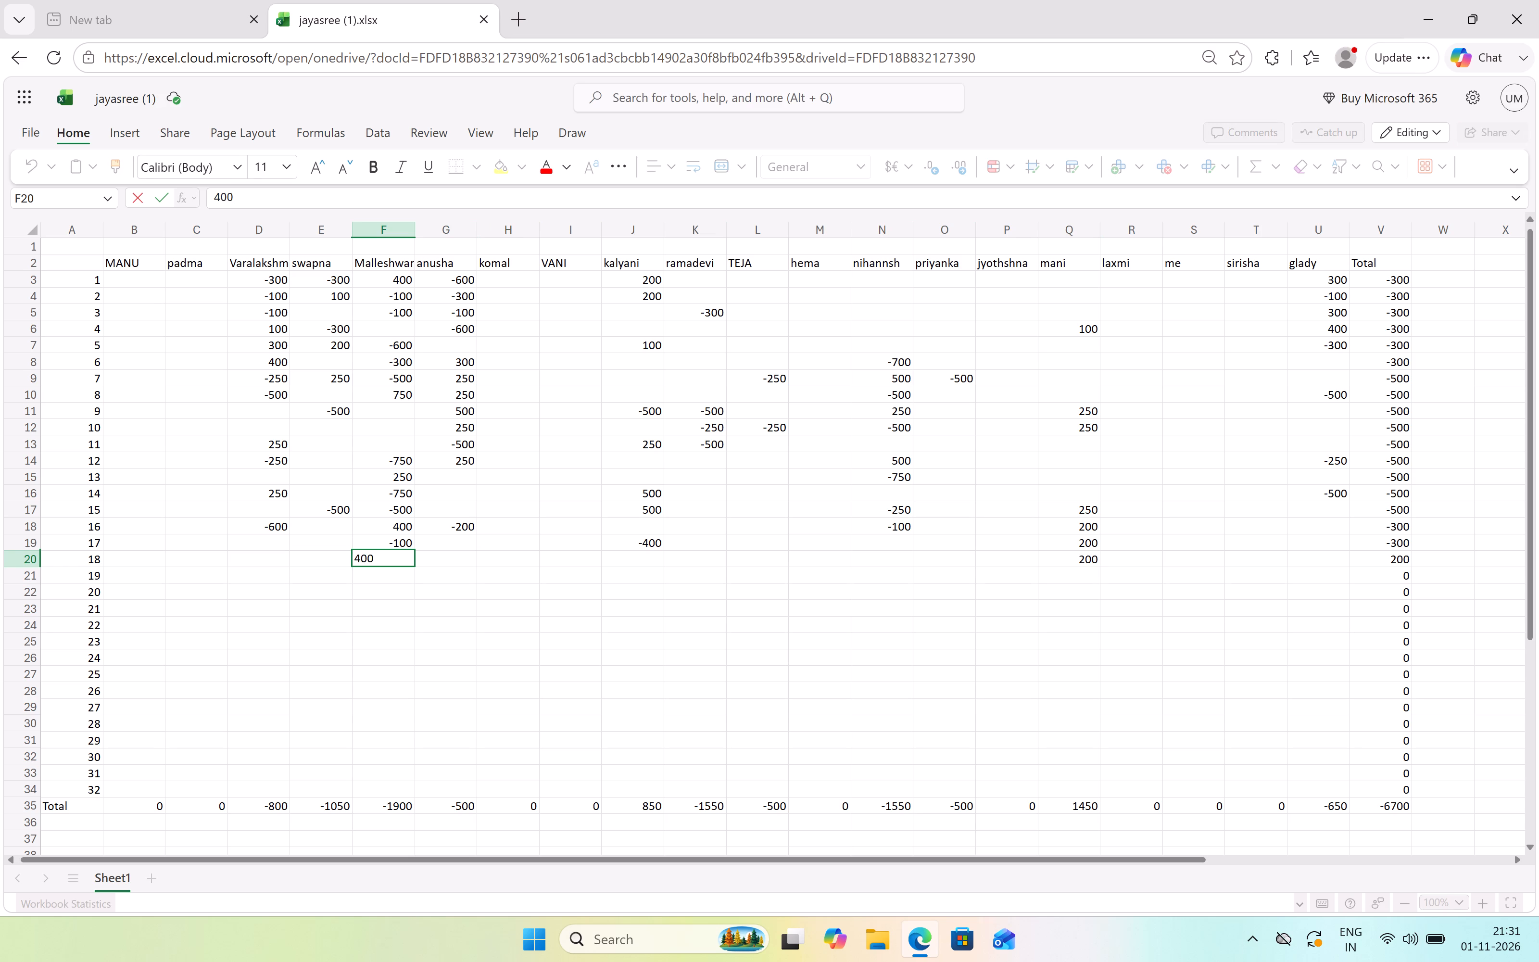
pyautogui.press('Left')
# Enter 200 under Varalakshm in the row numbered 18 (D20).
pyautogui.press('Left')
pyautogui.press('Right')
pyautogui.press('2')
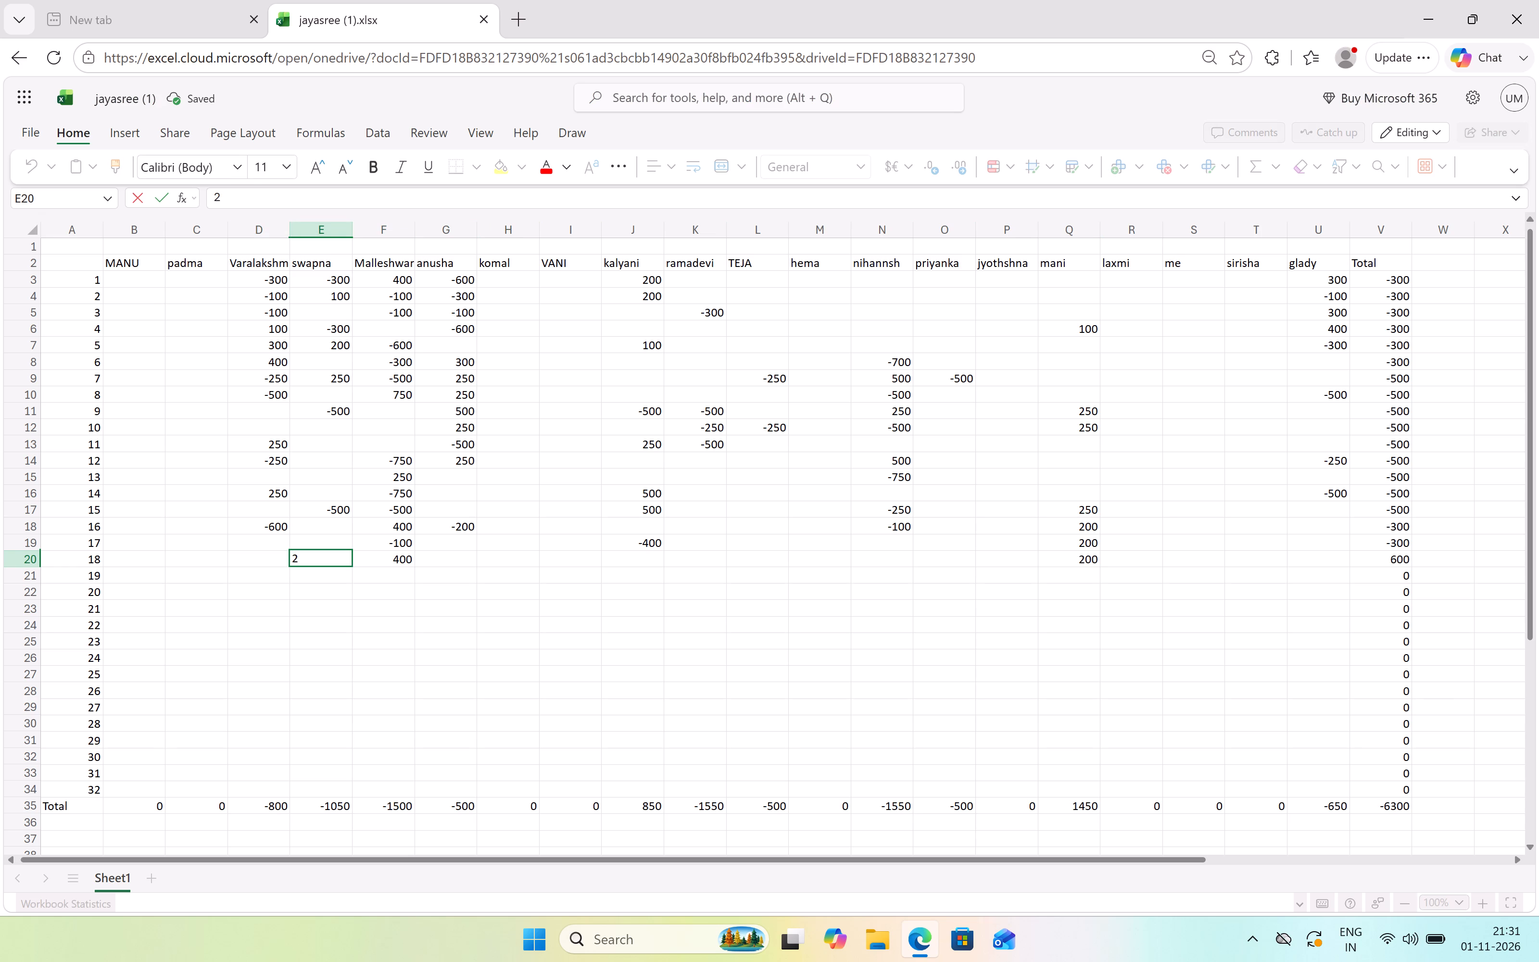
pyautogui.press('BackSpace')
pyautogui.press('Left')
pyautogui.write('200')
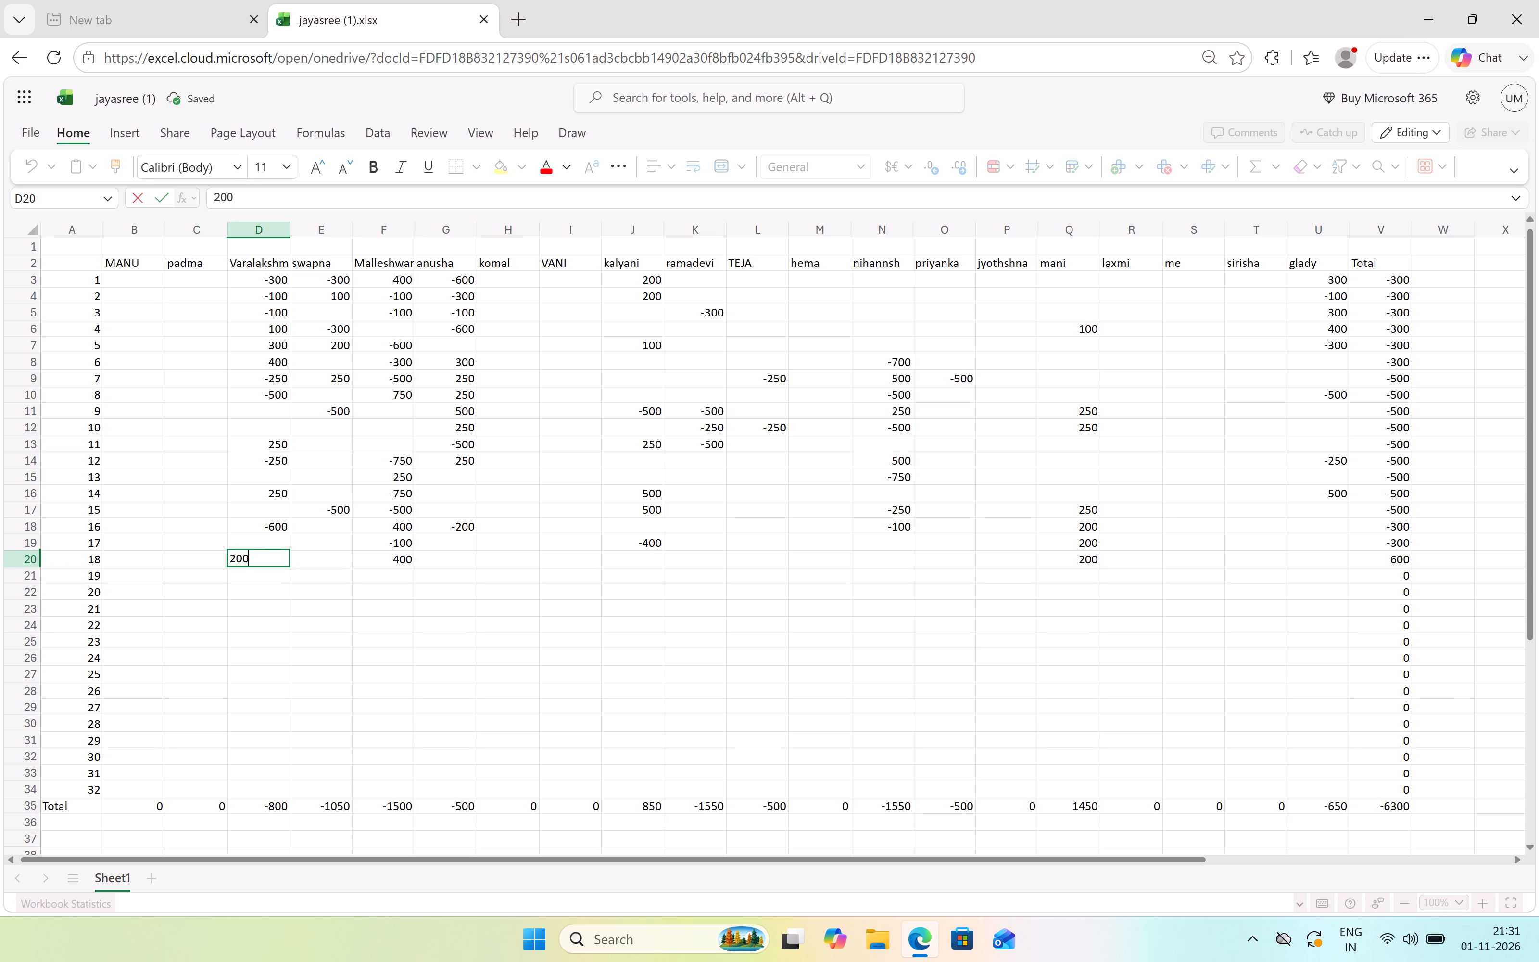
pyautogui.press('Right')
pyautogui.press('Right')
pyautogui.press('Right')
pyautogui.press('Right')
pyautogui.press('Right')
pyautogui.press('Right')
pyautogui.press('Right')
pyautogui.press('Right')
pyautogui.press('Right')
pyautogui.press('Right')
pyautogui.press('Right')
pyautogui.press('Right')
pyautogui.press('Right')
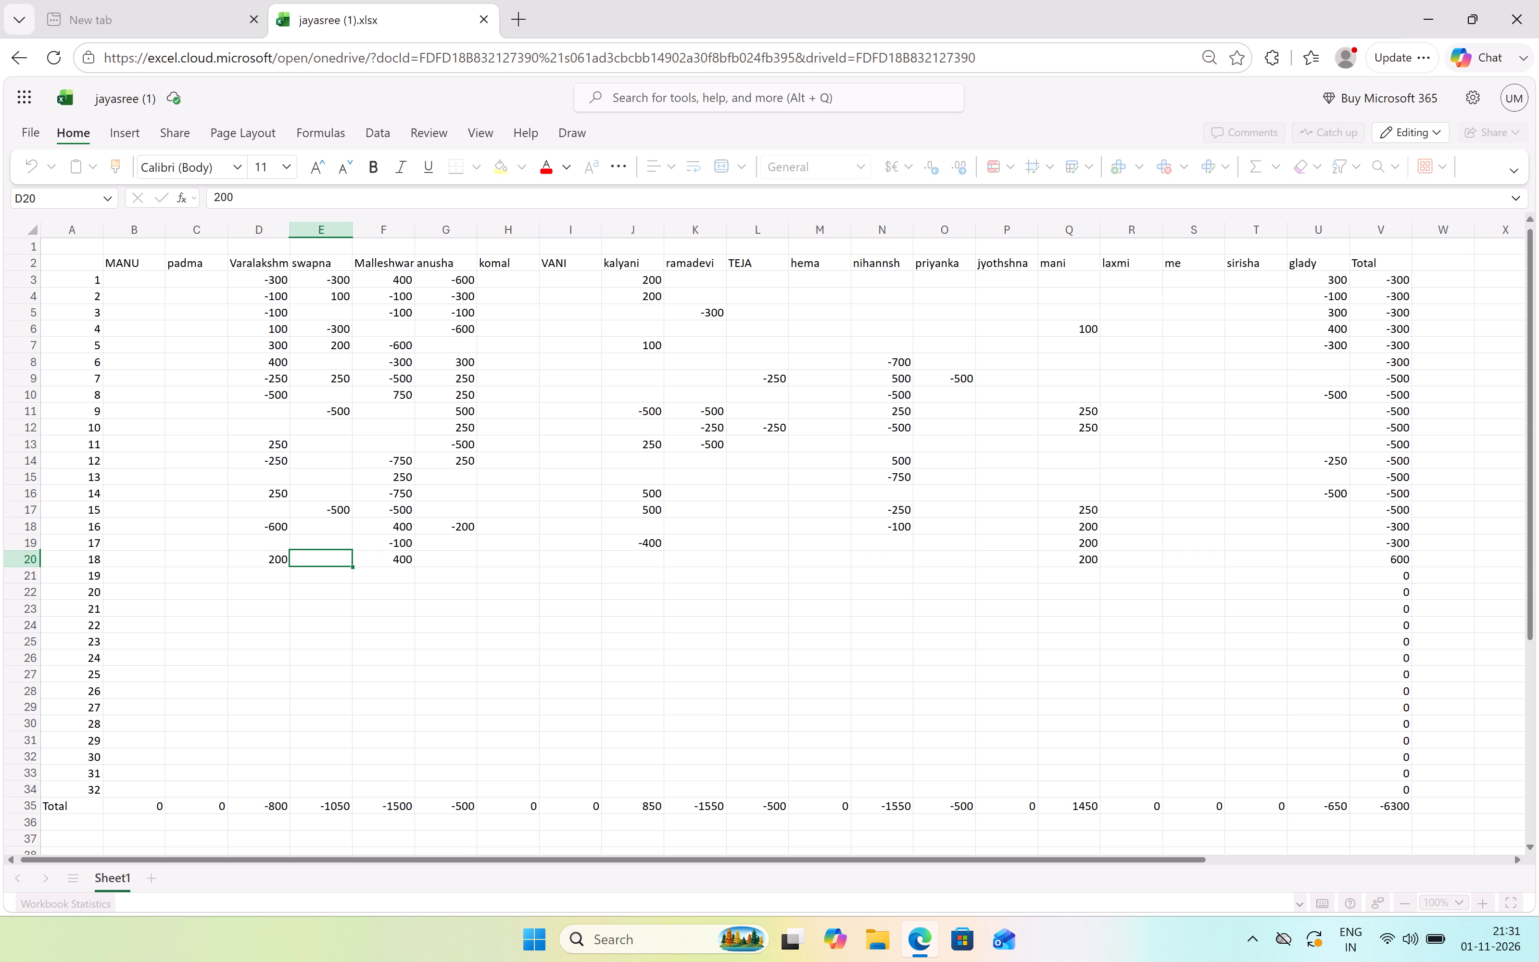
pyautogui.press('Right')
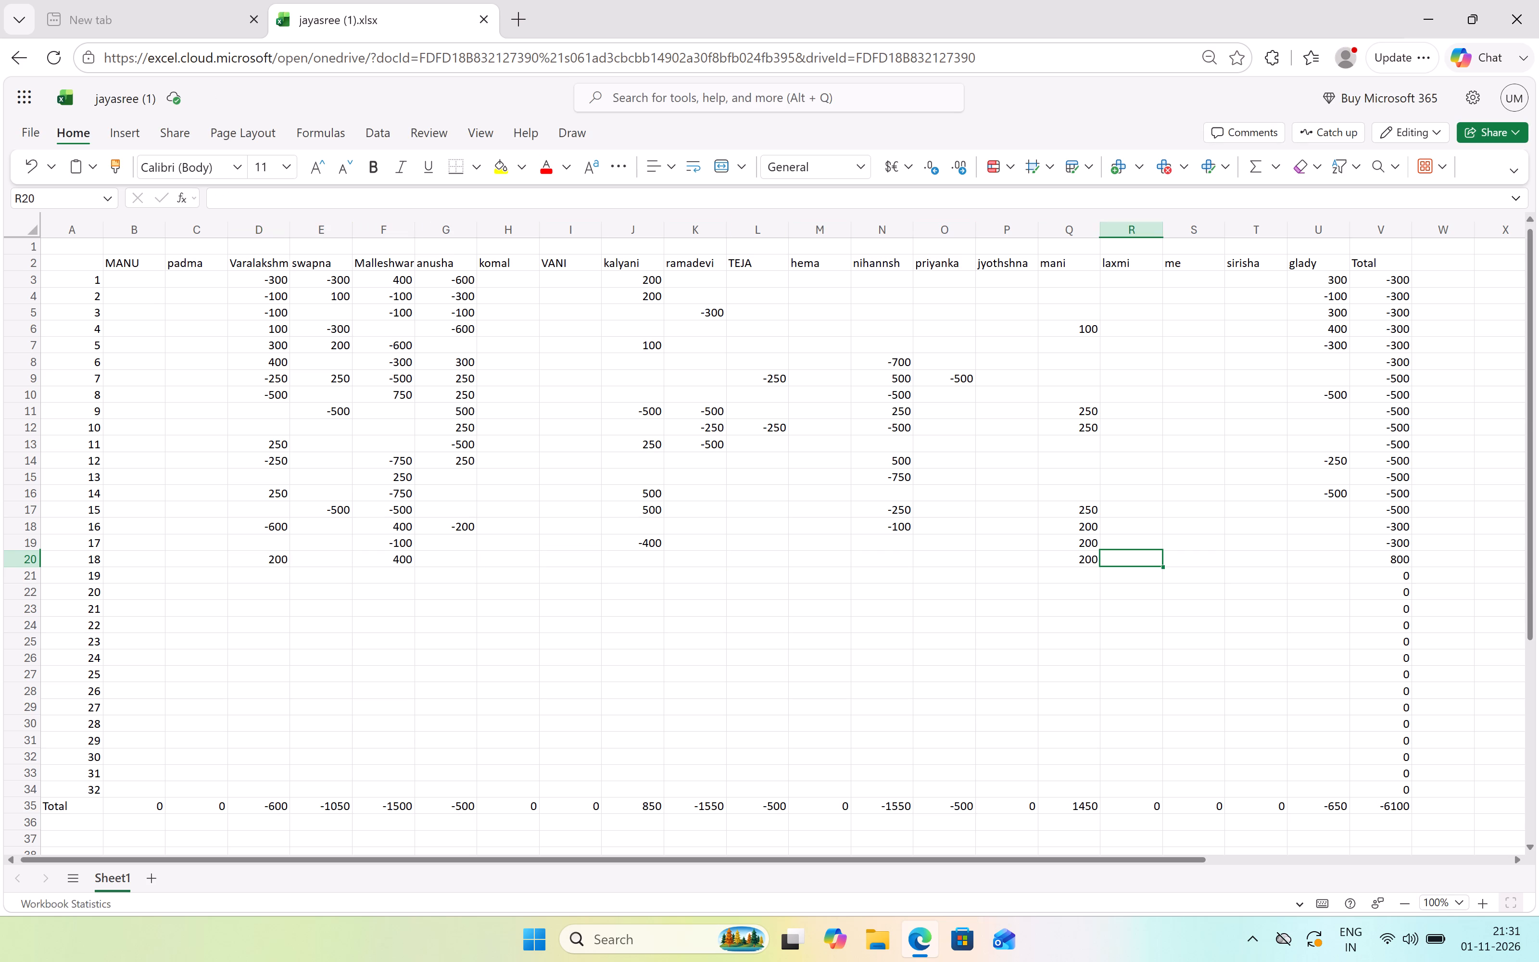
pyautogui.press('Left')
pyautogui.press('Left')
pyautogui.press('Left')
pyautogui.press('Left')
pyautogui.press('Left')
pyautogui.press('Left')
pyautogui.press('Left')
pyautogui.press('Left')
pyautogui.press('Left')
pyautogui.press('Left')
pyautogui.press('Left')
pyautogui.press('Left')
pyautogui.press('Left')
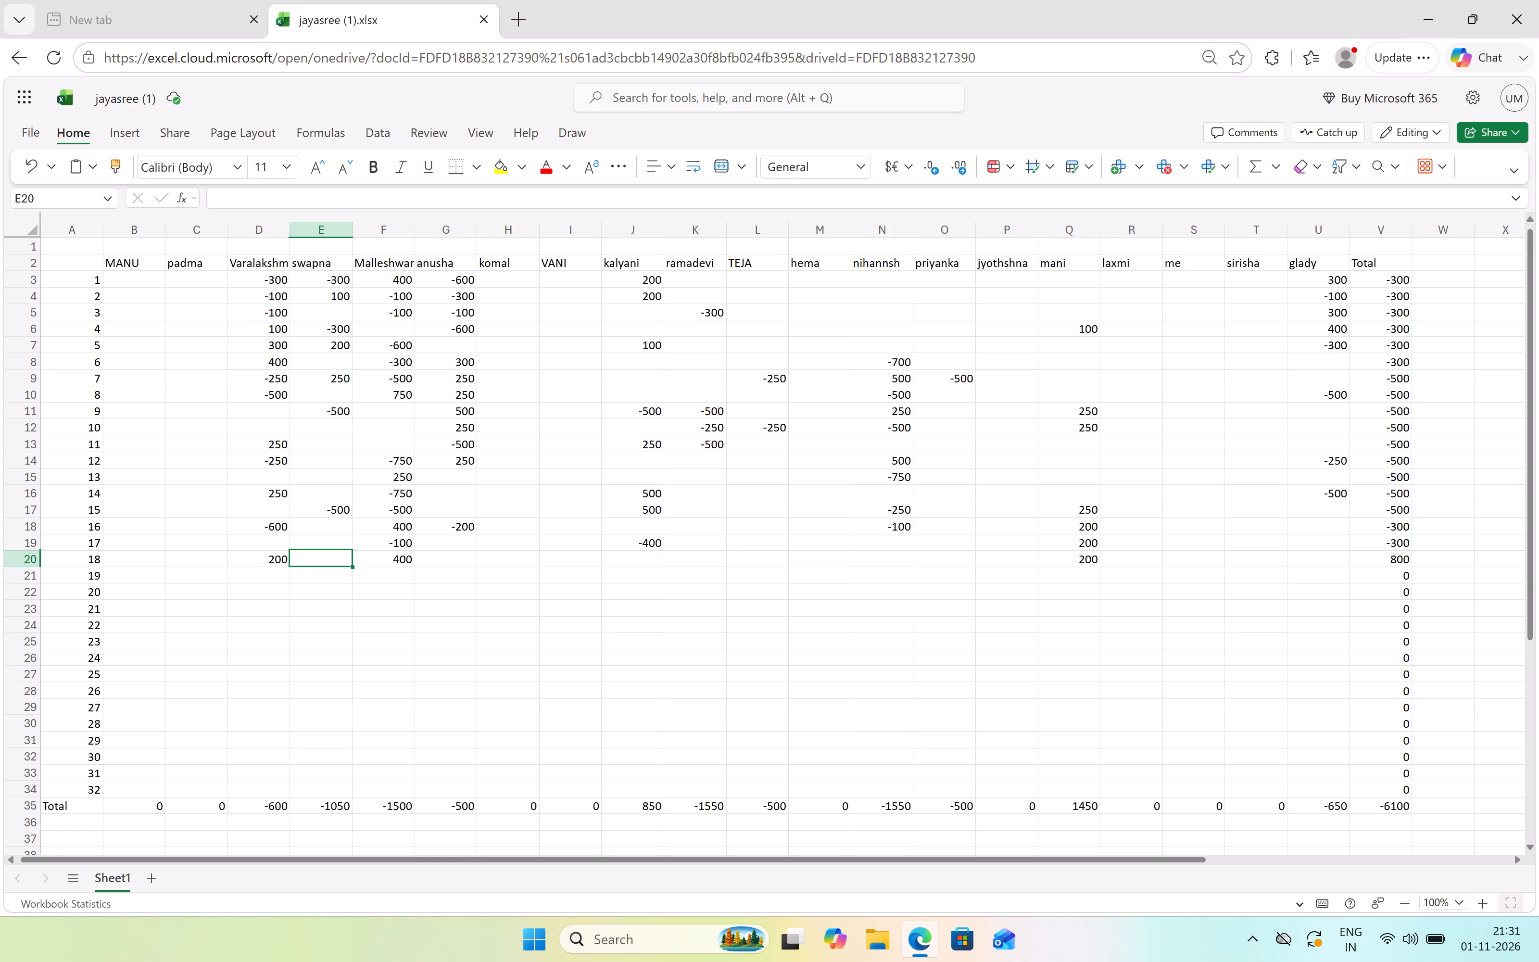
# Enter -200 under swapna (E20) and -600 under anusha (G20) in the row numbered 18.
pyautogui.write('-200')
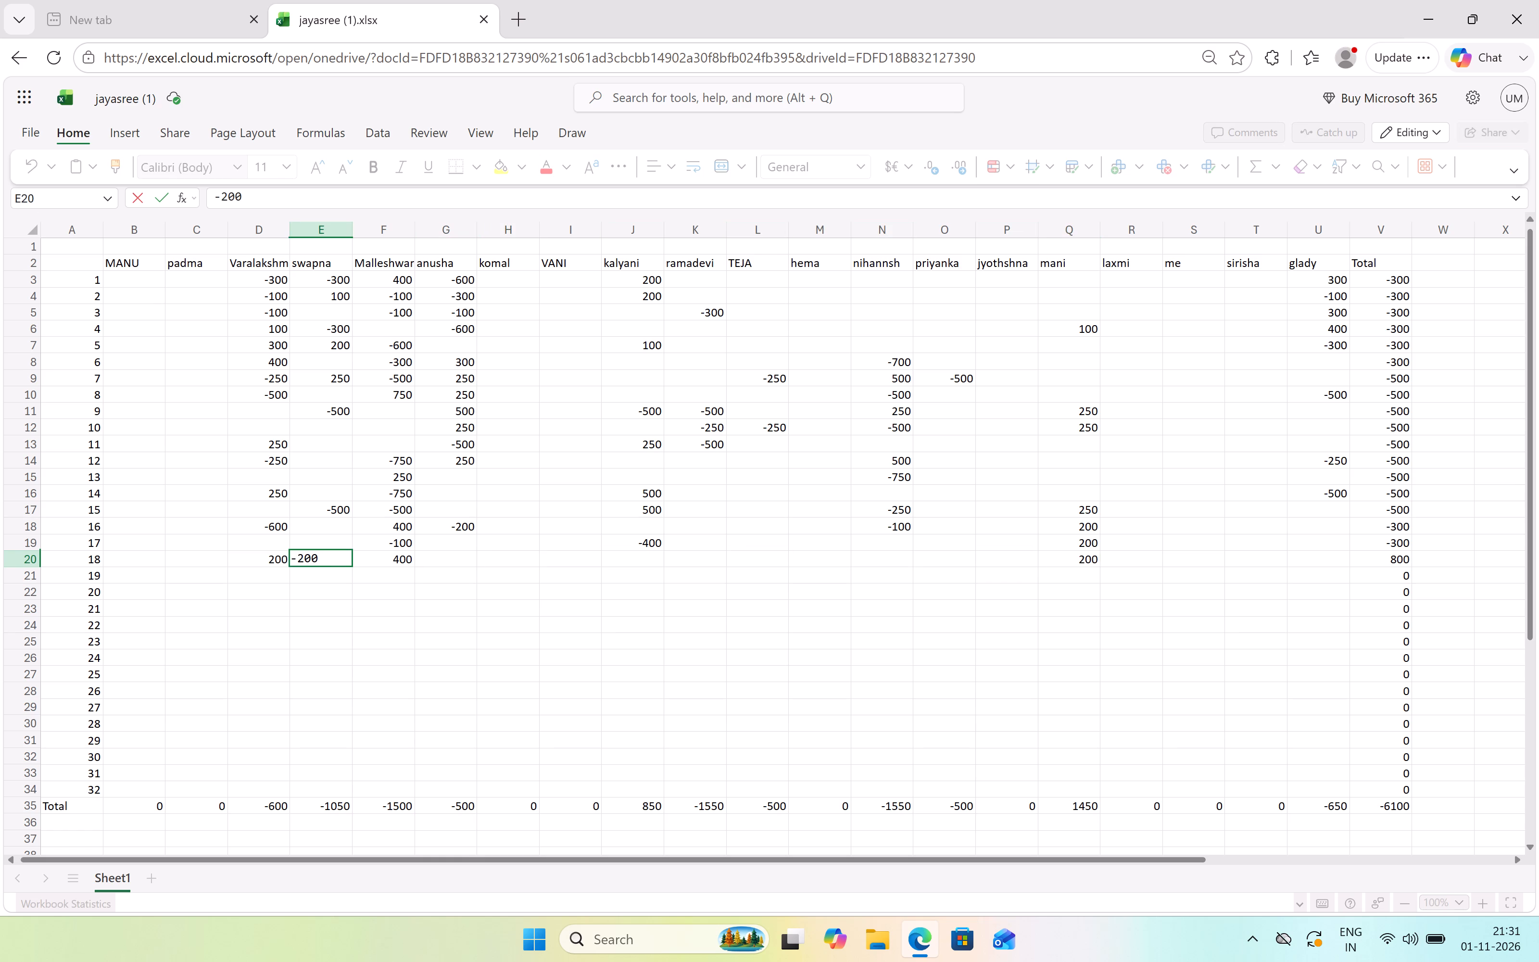
pyautogui.press('Right')
pyautogui.press('Right')
pyautogui.write('-600')
pyautogui.press('Right')
# Enter -300 under glady in the row numbered 18 (U20).
pyautogui.press('Right')
pyautogui.press('Right')
pyautogui.press('Right')
pyautogui.press('Right')
pyautogui.press('Right')
pyautogui.press('Right')
pyautogui.press('Right')
pyautogui.press('Right')
pyautogui.press('Right')
pyautogui.press('Right')
pyautogui.press('Right')
pyautogui.press('Right')
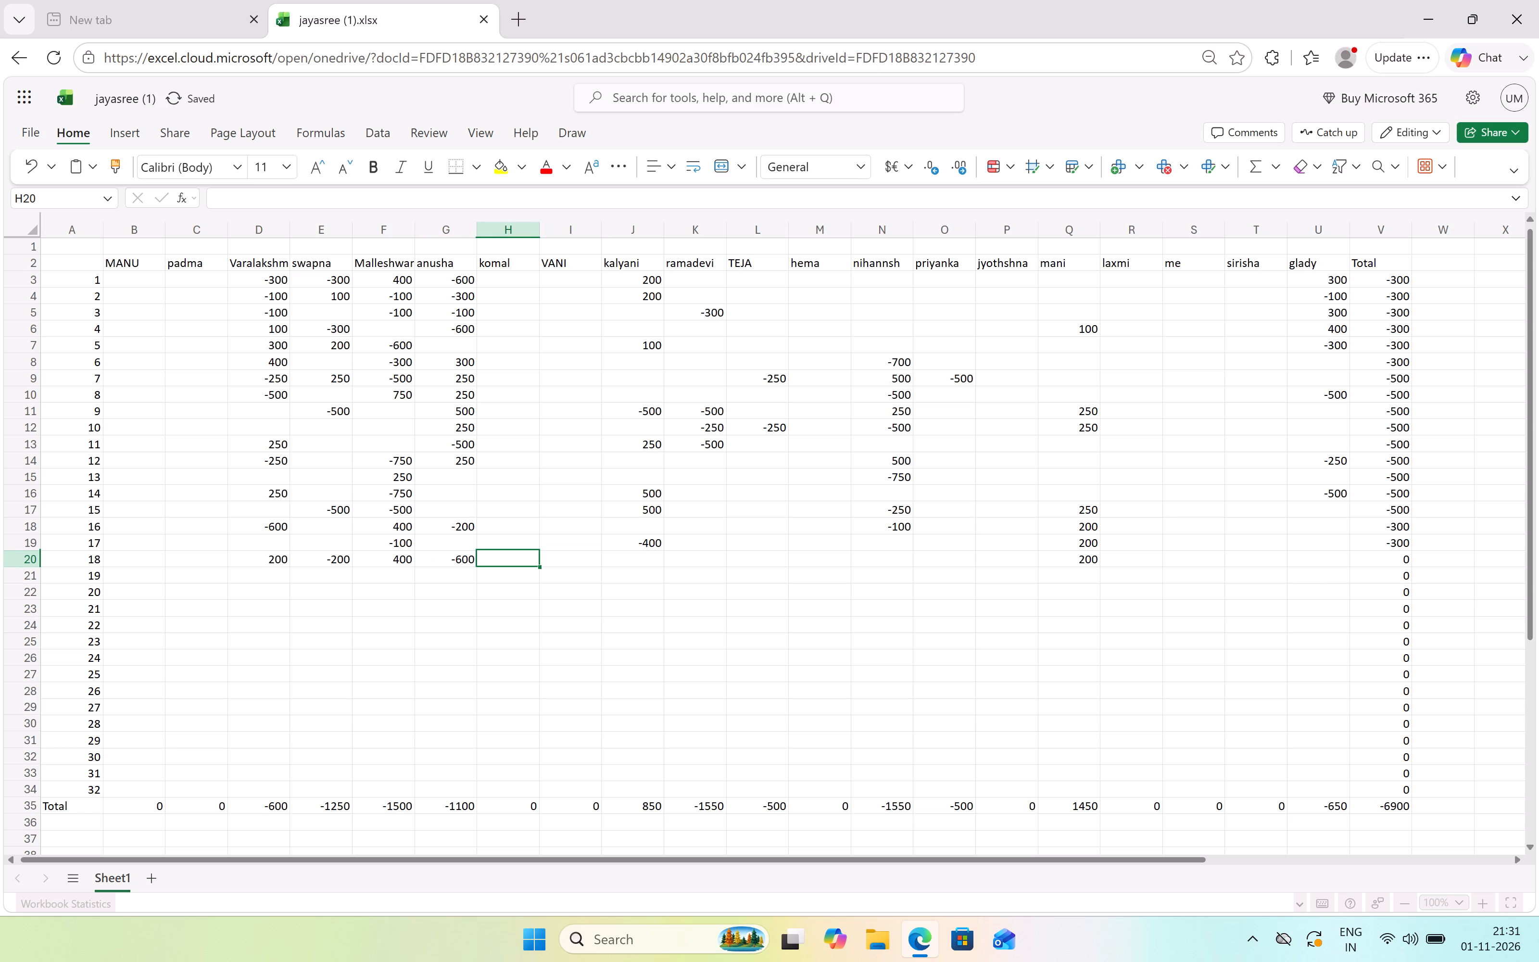
pyautogui.press('Right')
pyautogui.write('-300')
pyautogui.press('Down')
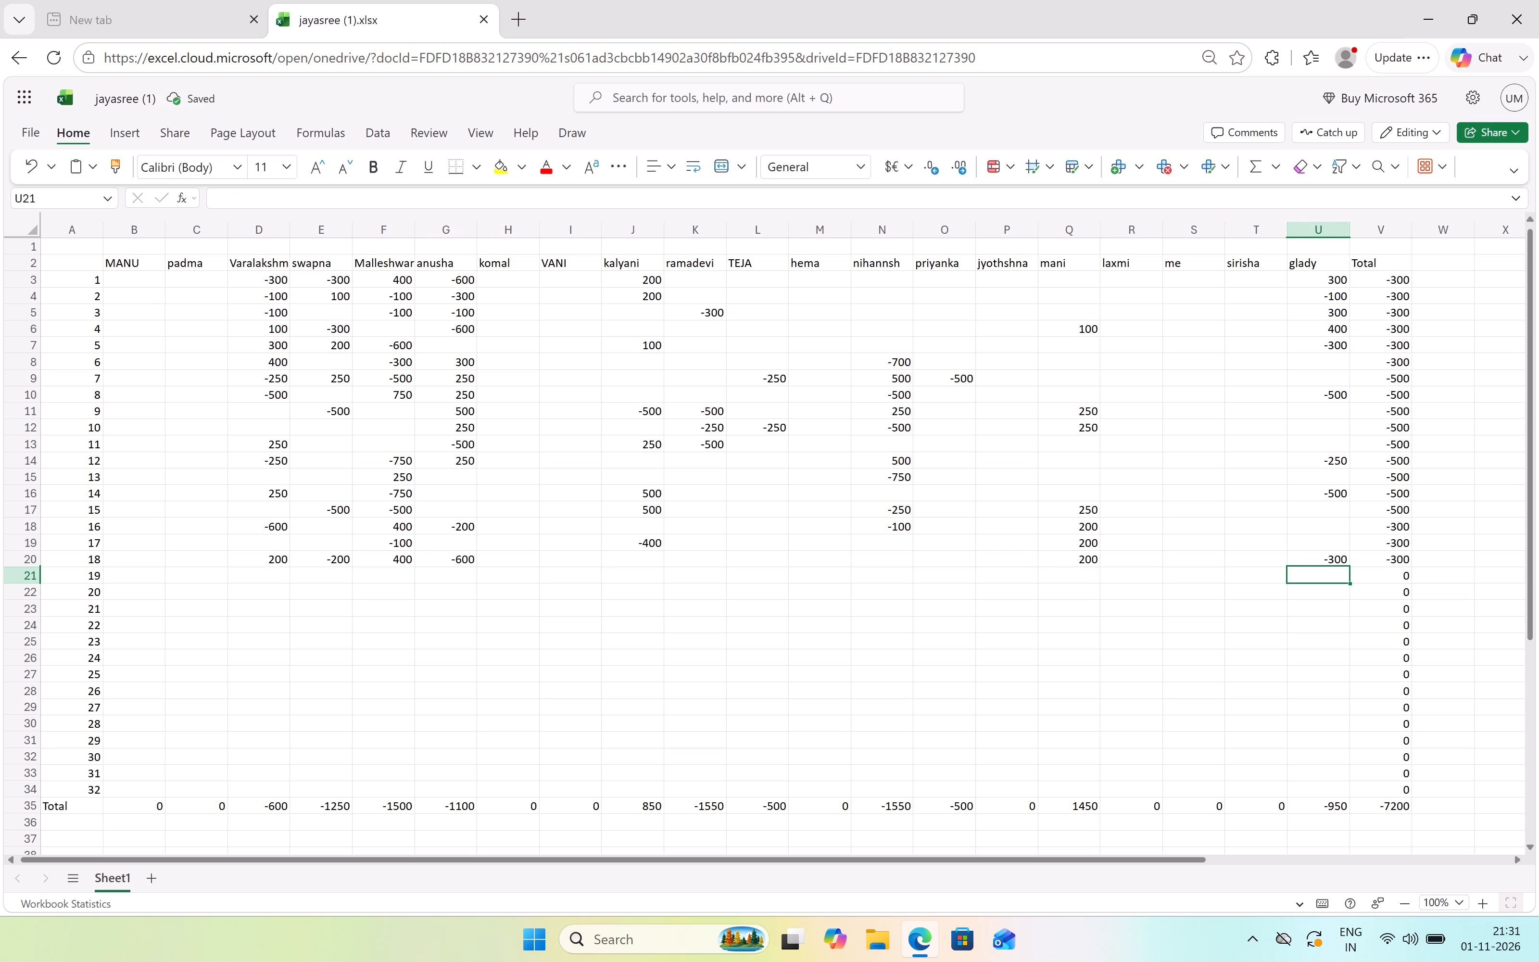
# Enter 200 under Malleshwar in the row numbered 19 (F21).
pyautogui.press('Left')
pyautogui.press('Left')
pyautogui.press('Left')
pyautogui.press('Left')
pyautogui.press('Left')
pyautogui.press('Left')
pyautogui.press('Left')
pyautogui.press('Left')
pyautogui.press('Left')
pyautogui.press('Left')
pyautogui.press('Left')
pyautogui.press('Left')
pyautogui.press('Left')
pyautogui.press('Left')
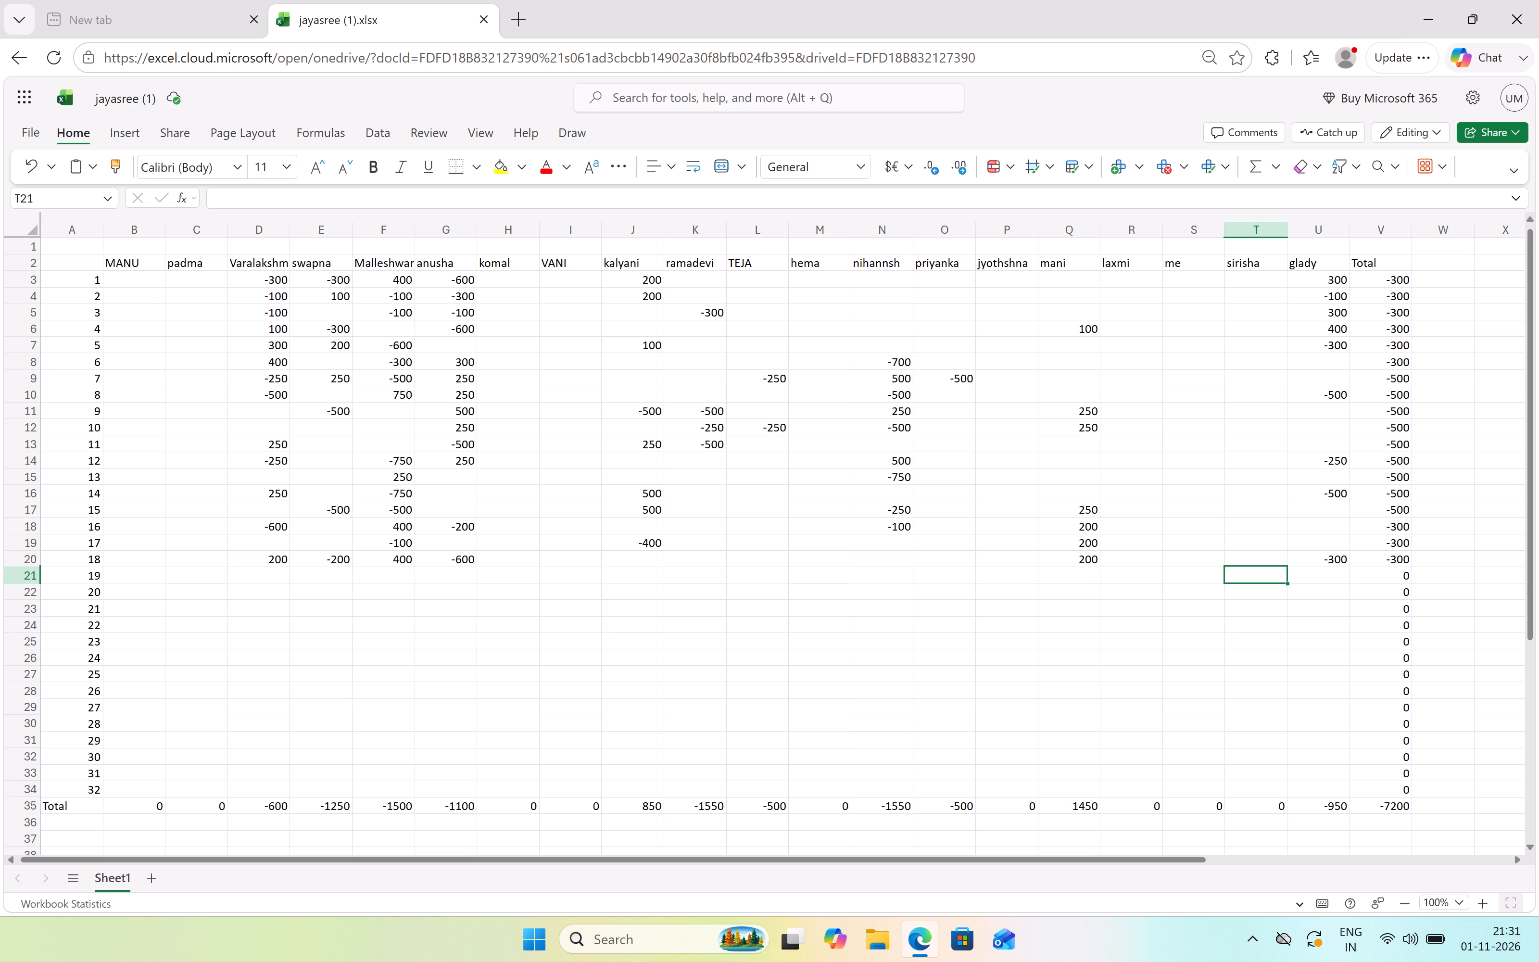
pyautogui.press('Left')
pyautogui.write('200')
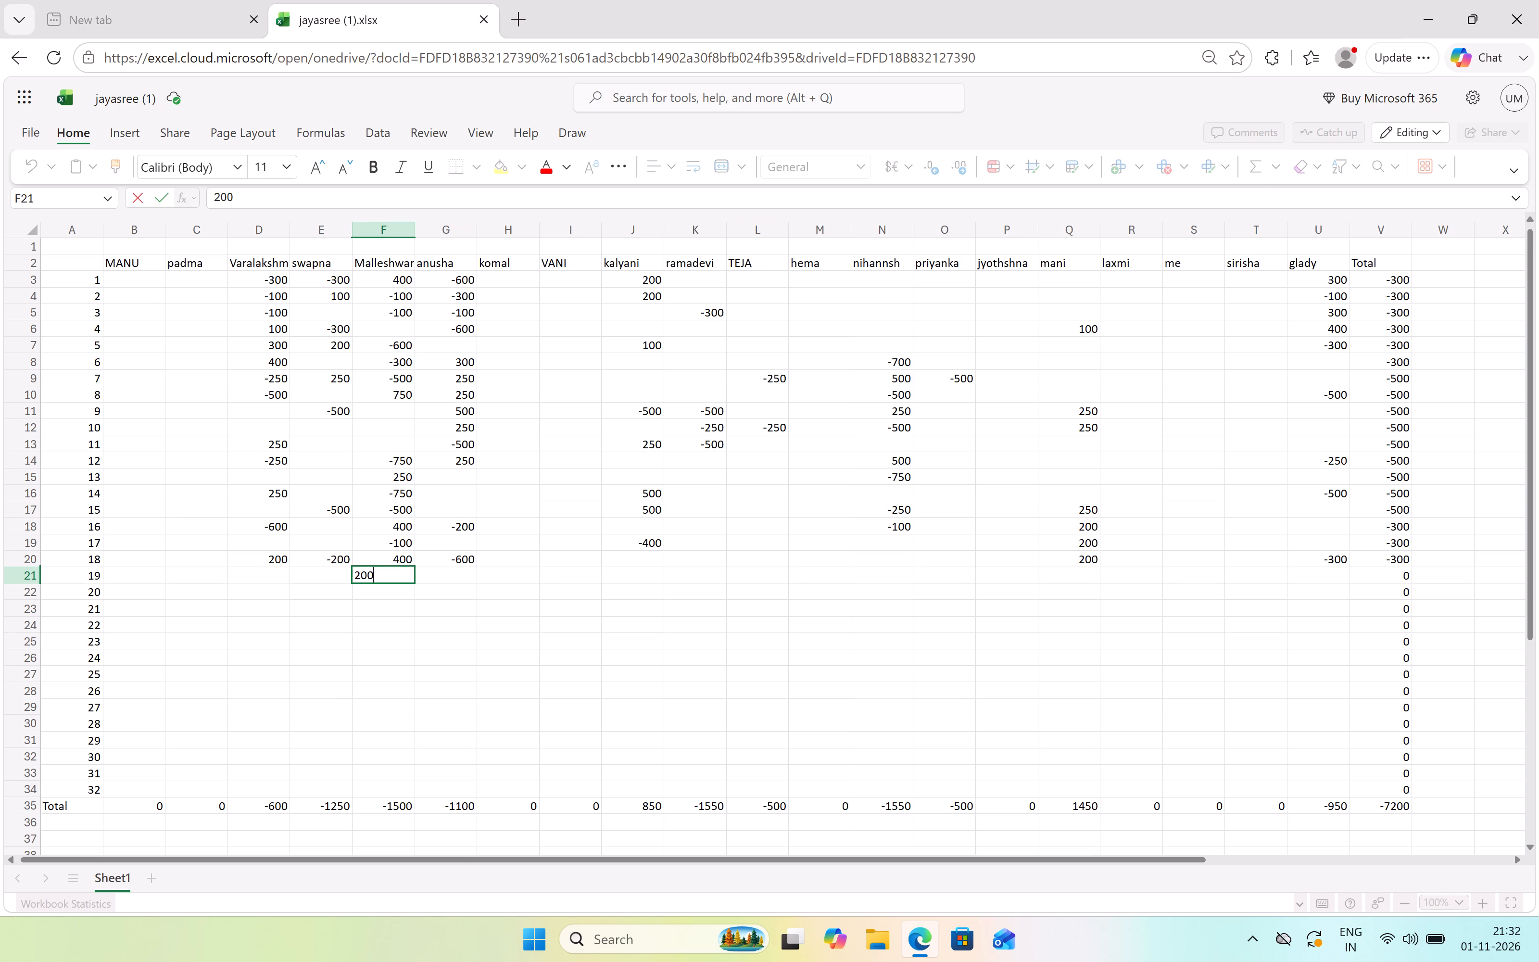
pyautogui.press('Right')
# Enter -500 under anusha (G21) and -100 under swapna (E21) in the row numbered 19.
pyautogui.write('-500')
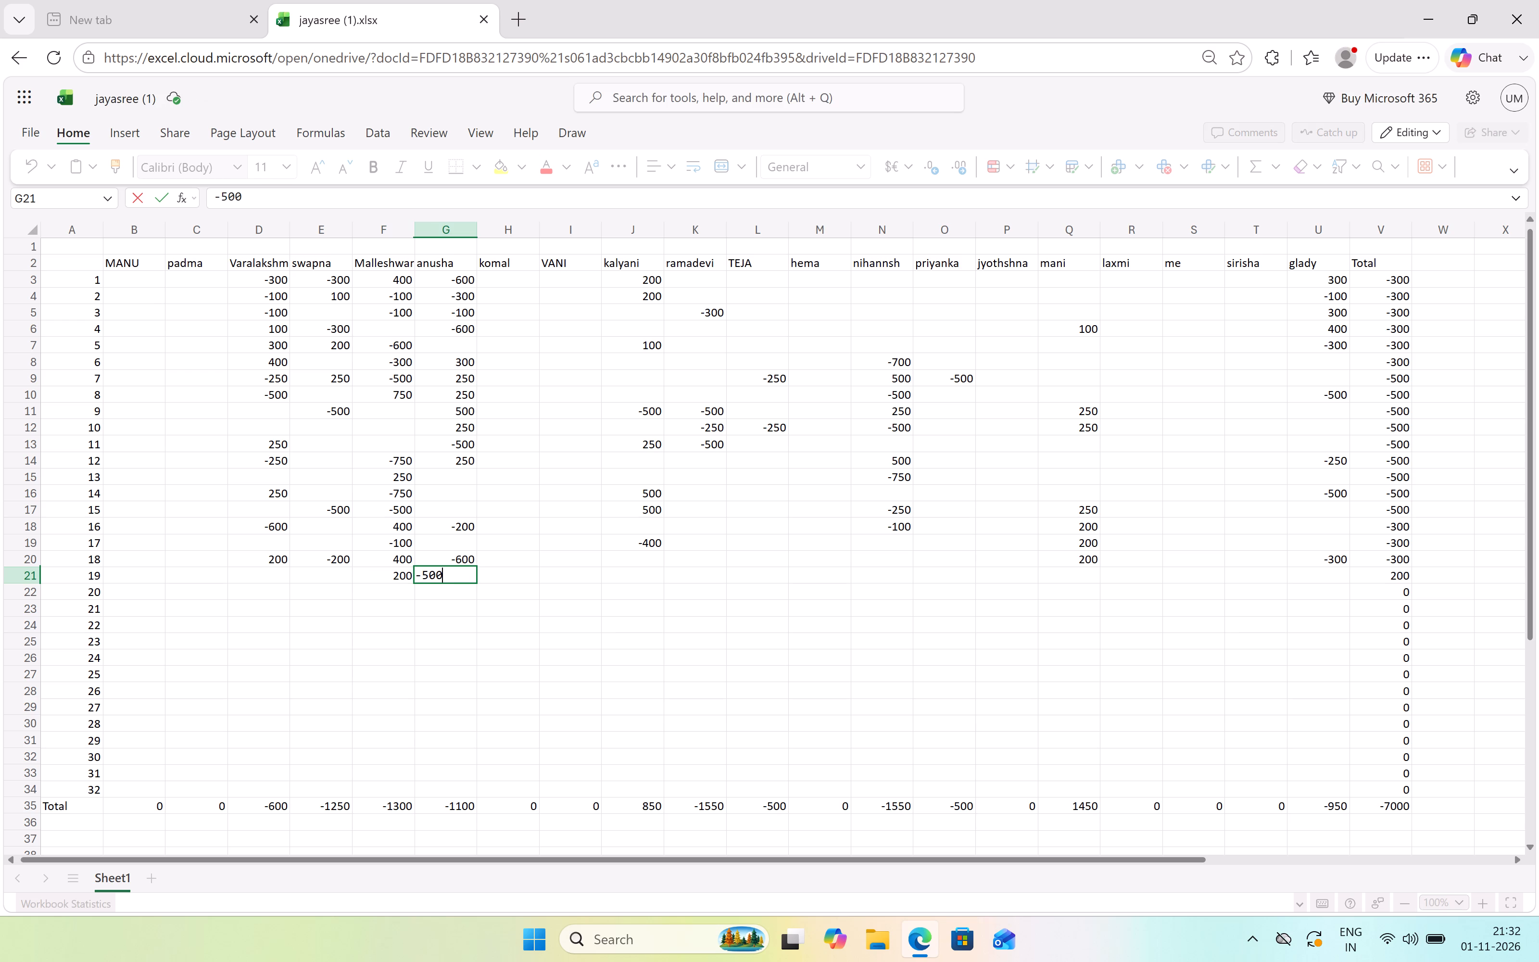
pyautogui.press('Left')
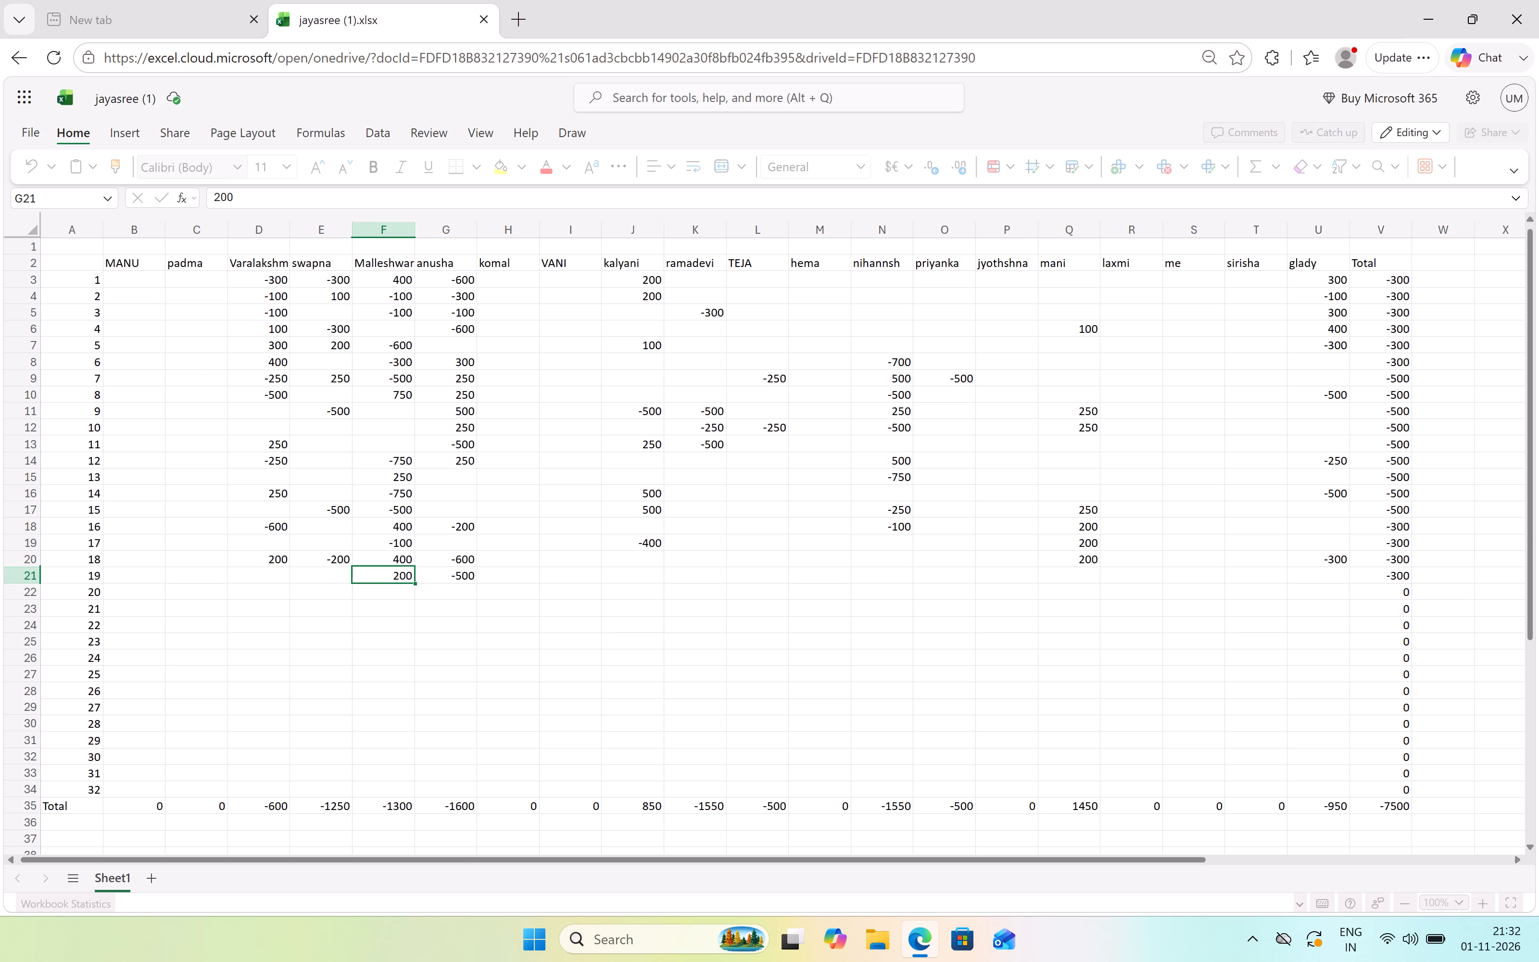
pyautogui.press('Left')
pyautogui.write('-100')
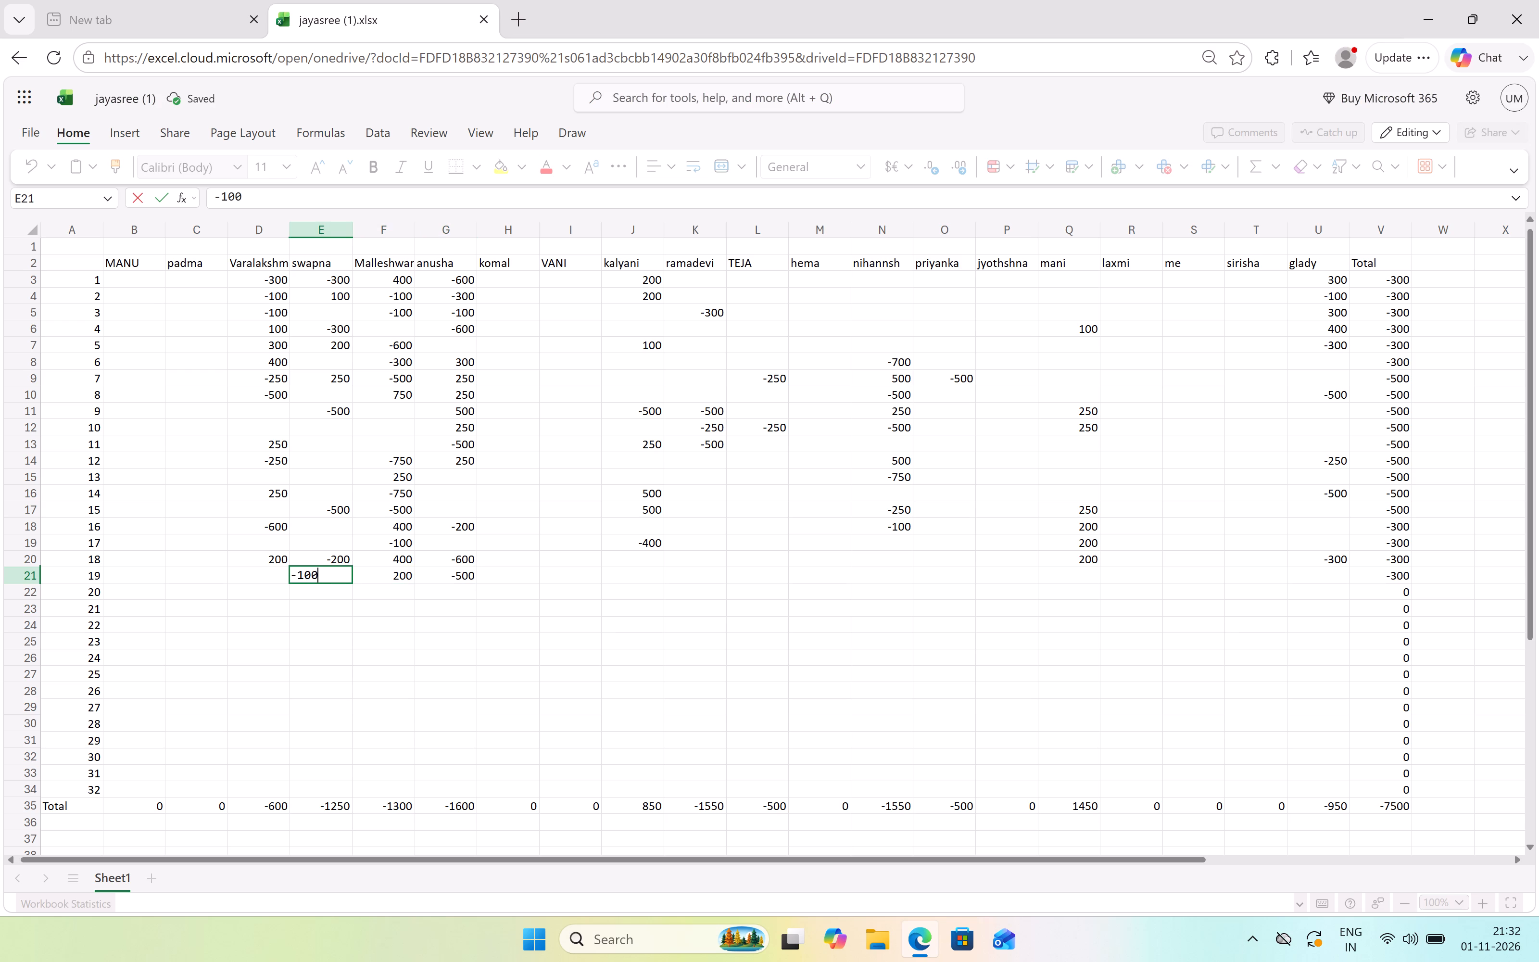
pyautogui.press('Right')
# Enter 200 under mani in the row numbered 19 (Q21).
pyautogui.press('Right')
pyautogui.press('Right')
pyautogui.press('Right')
pyautogui.press('Right')
pyautogui.press('Right')
pyautogui.press('Right')
pyautogui.press('Right')
pyautogui.press('Right')
pyautogui.press('Right')
pyautogui.press('Right')
pyautogui.press('Right')
pyautogui.press('Right')
pyautogui.press('Right')
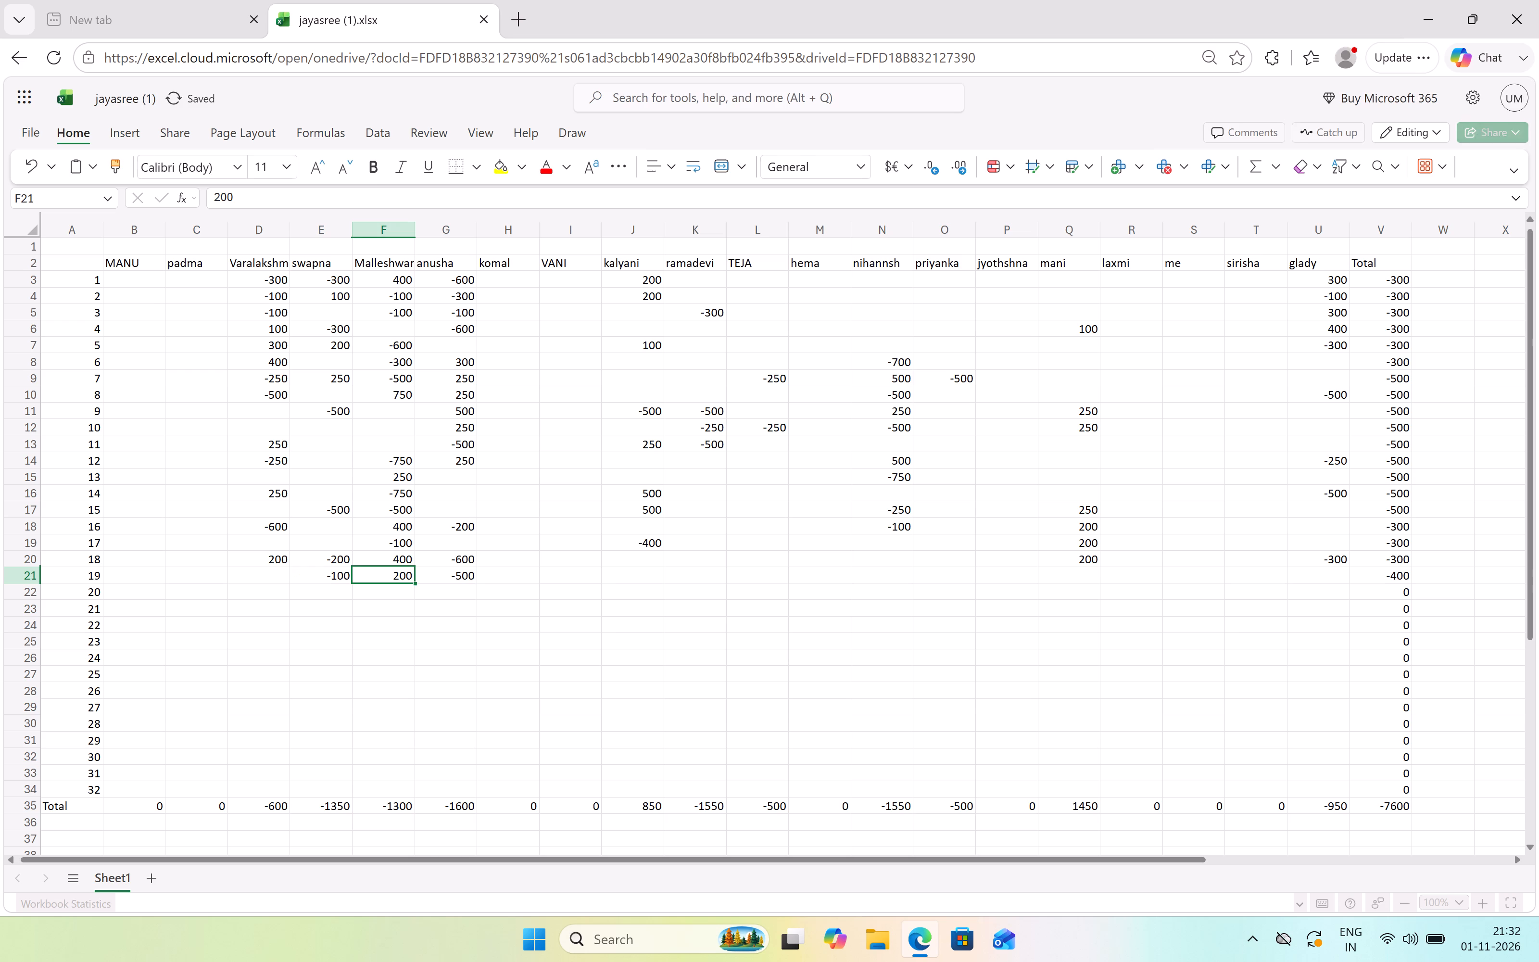
pyautogui.press('Left')
pyautogui.press('Left')
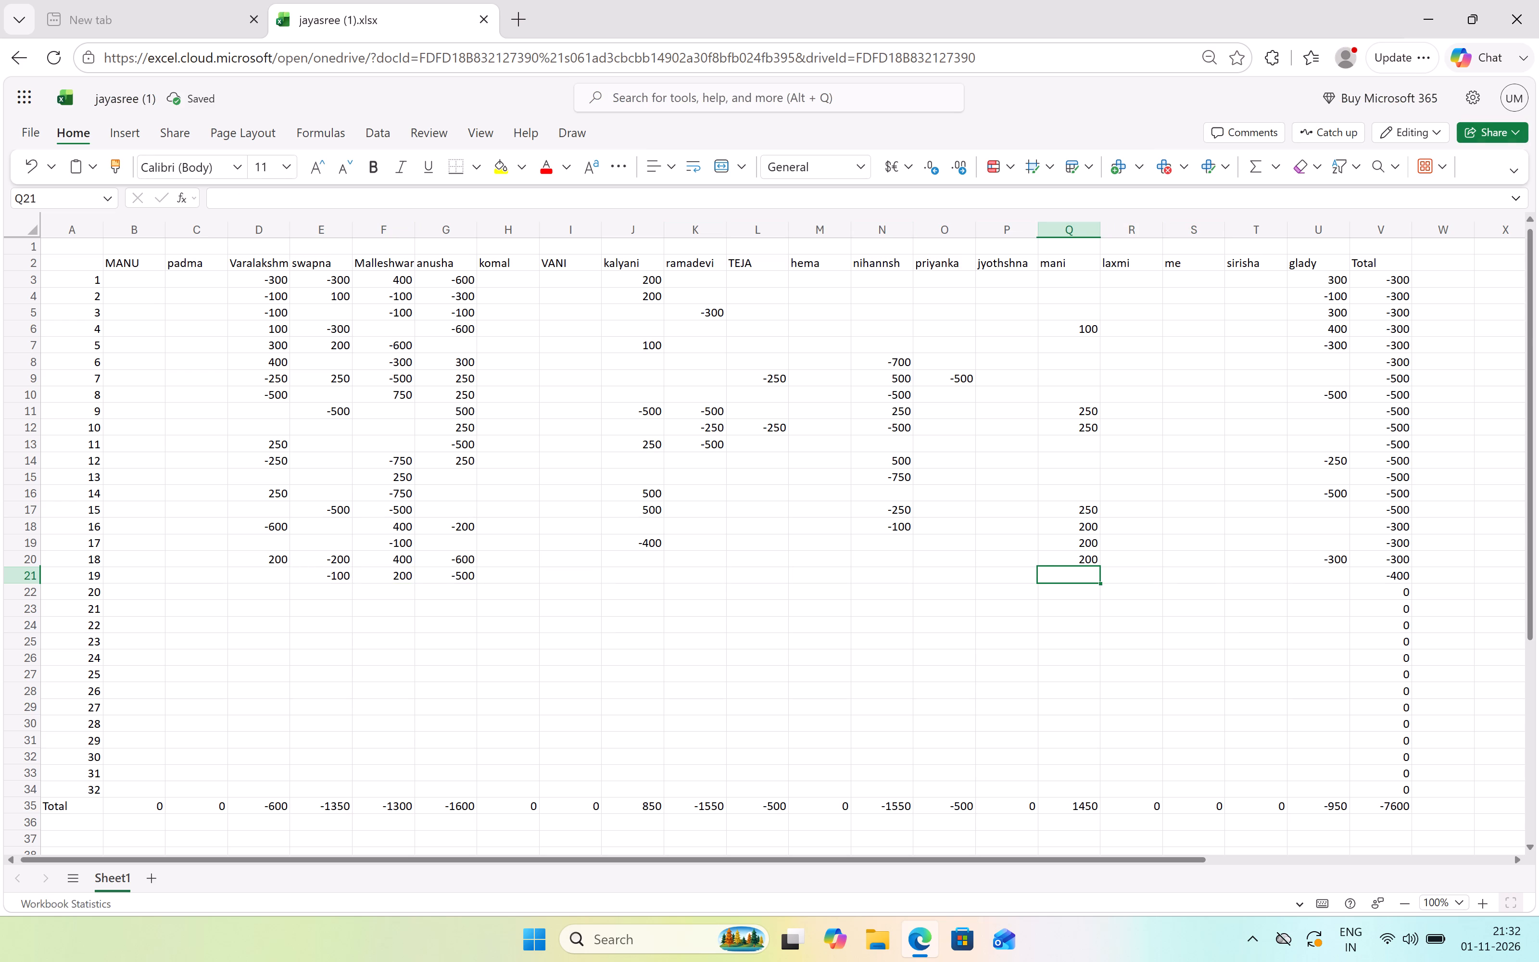
pyautogui.write('200')
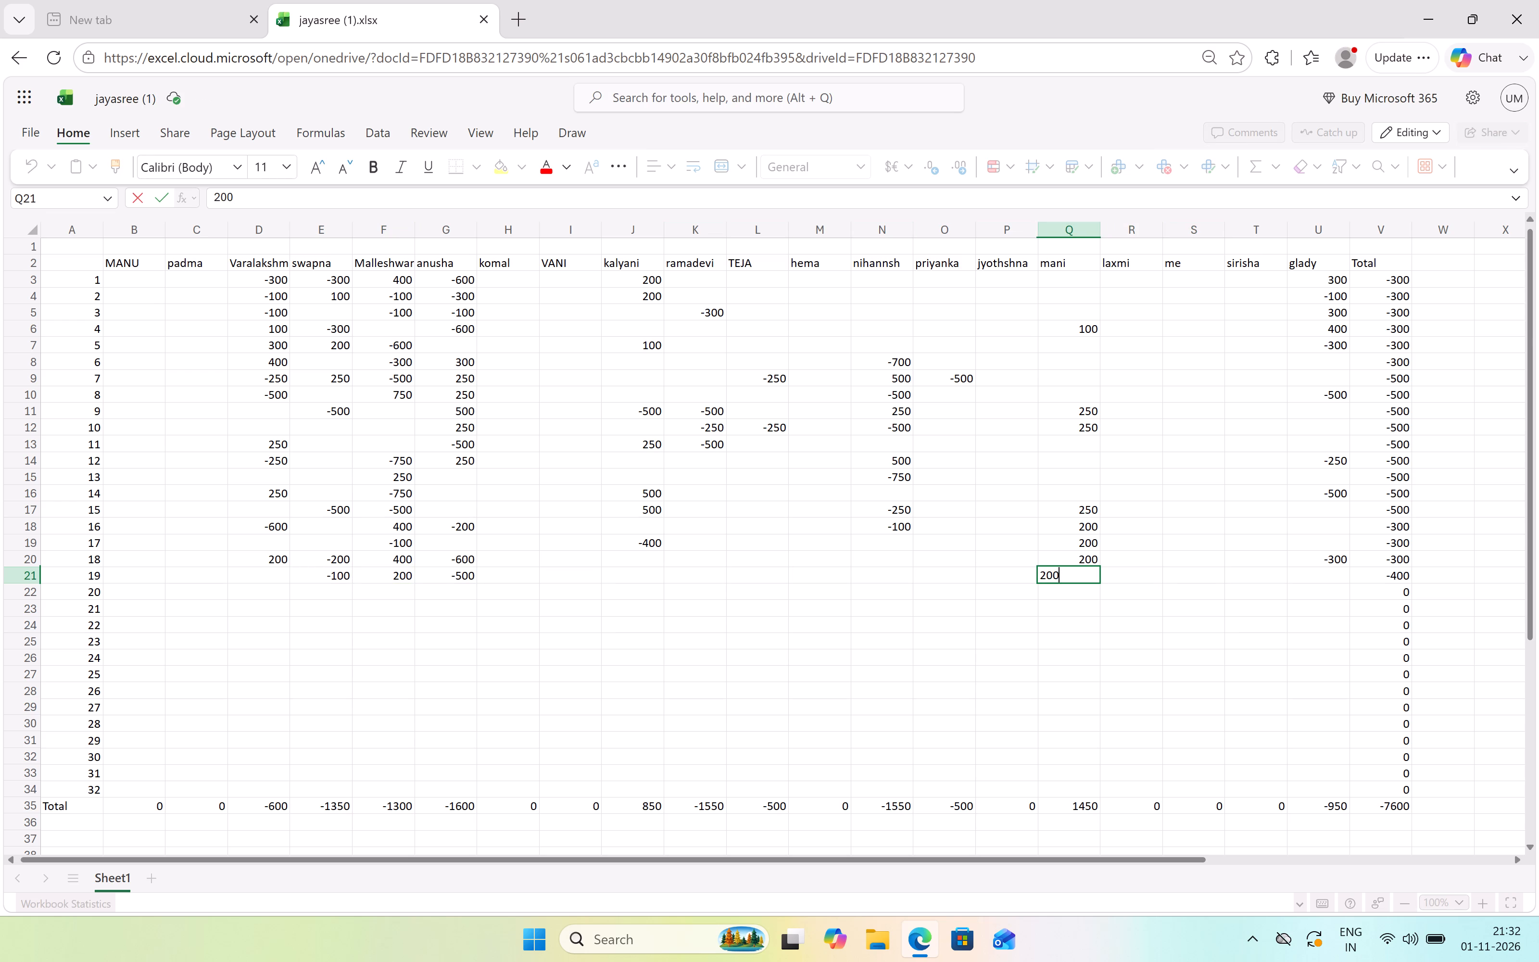
pyautogui.press('Right')
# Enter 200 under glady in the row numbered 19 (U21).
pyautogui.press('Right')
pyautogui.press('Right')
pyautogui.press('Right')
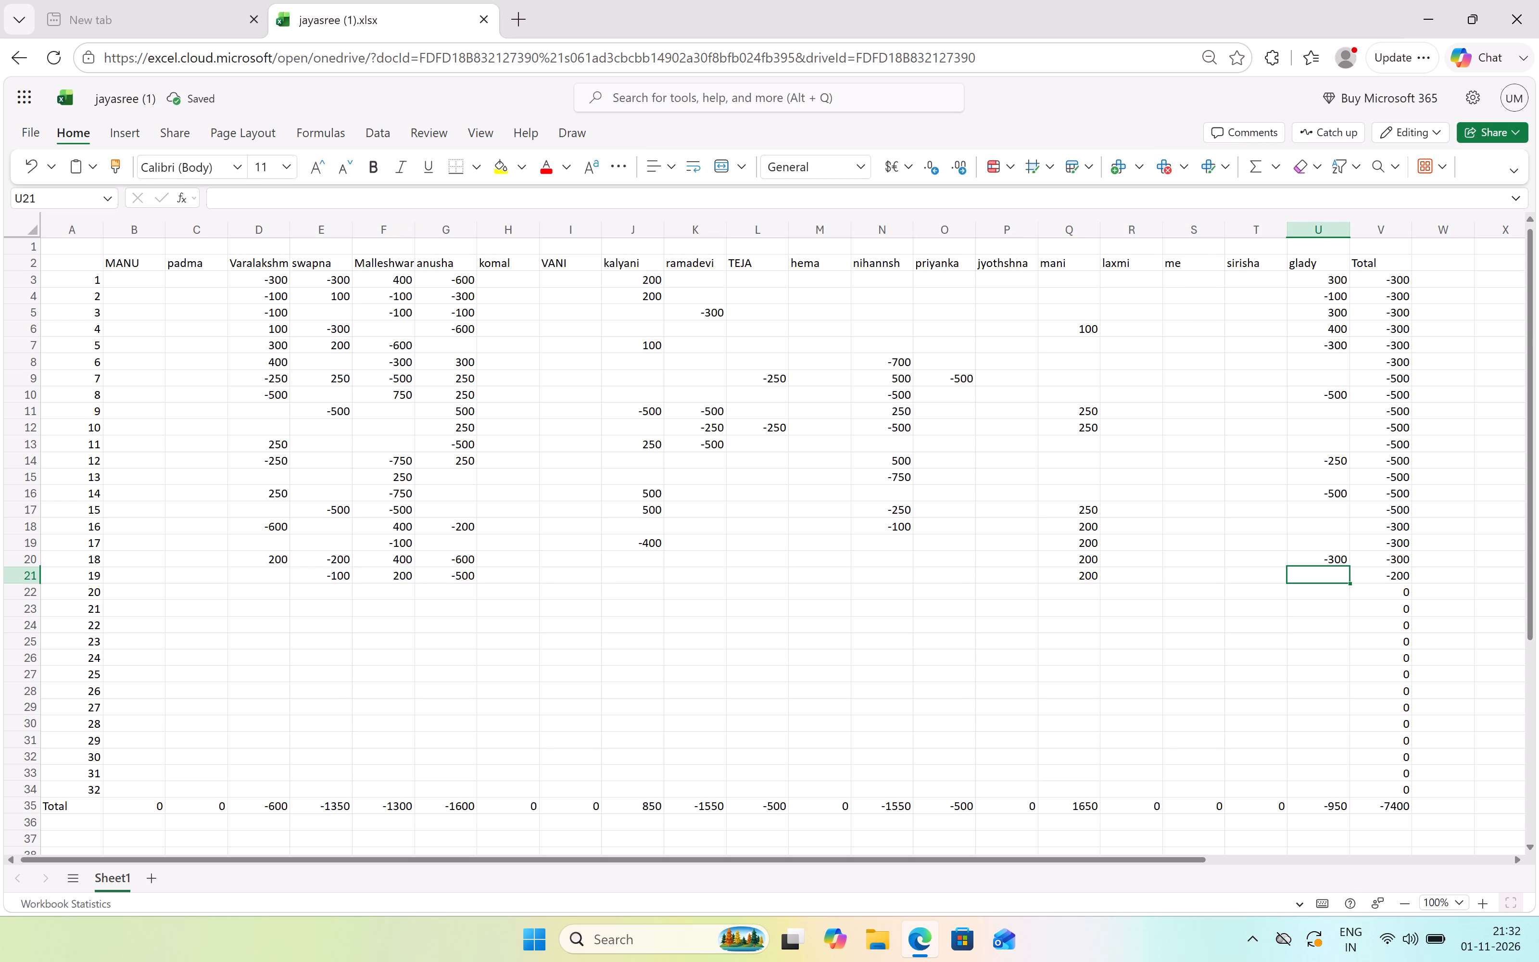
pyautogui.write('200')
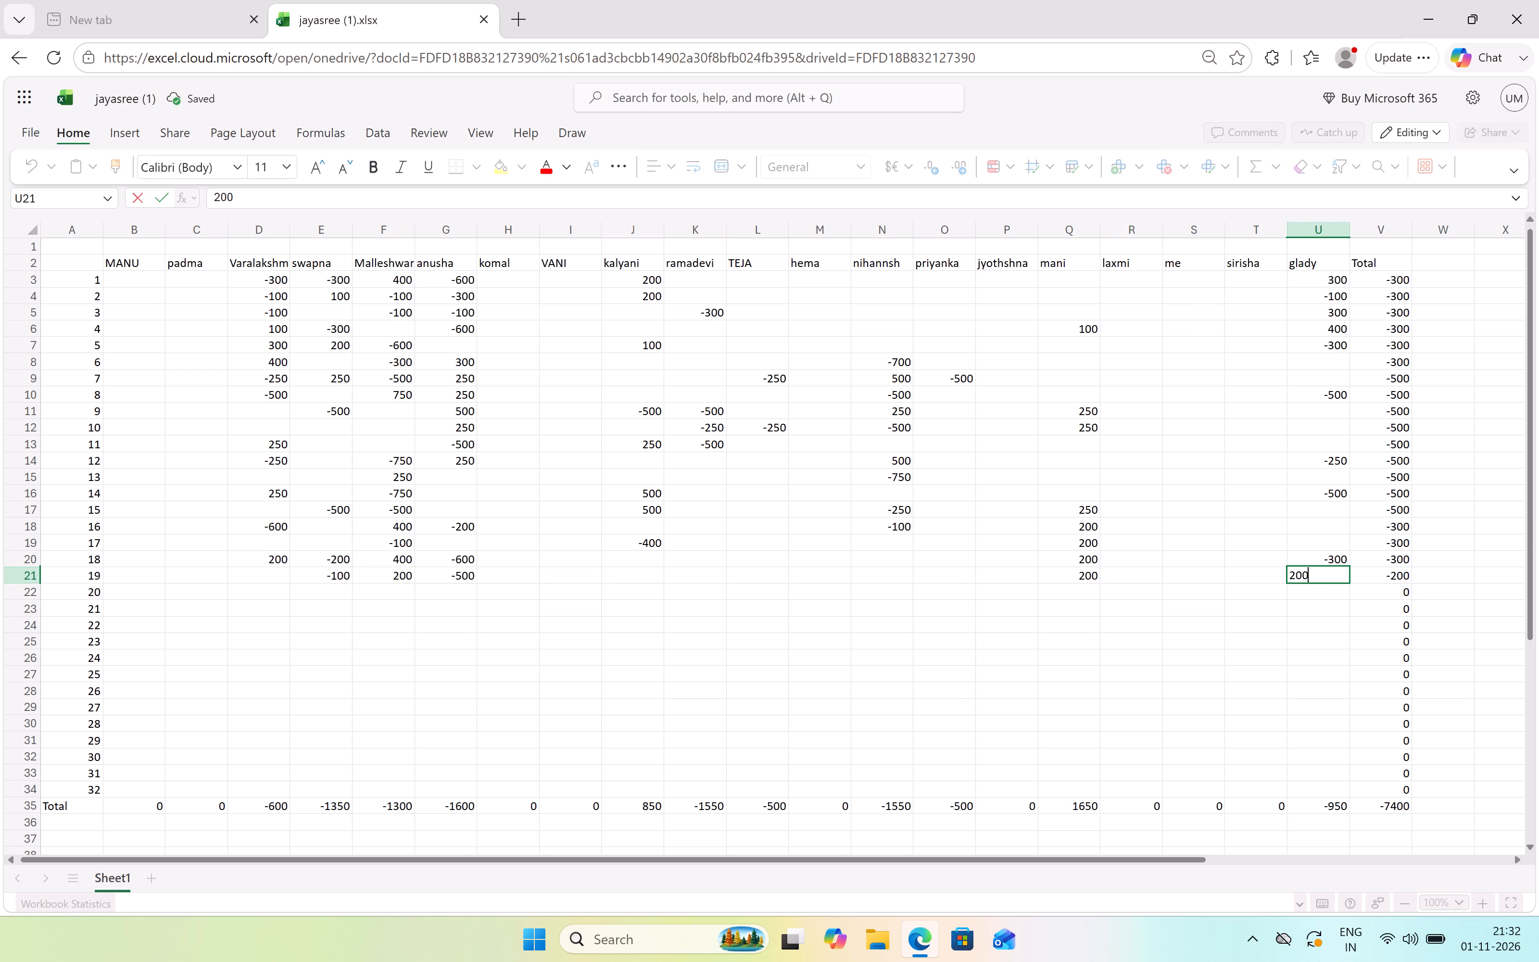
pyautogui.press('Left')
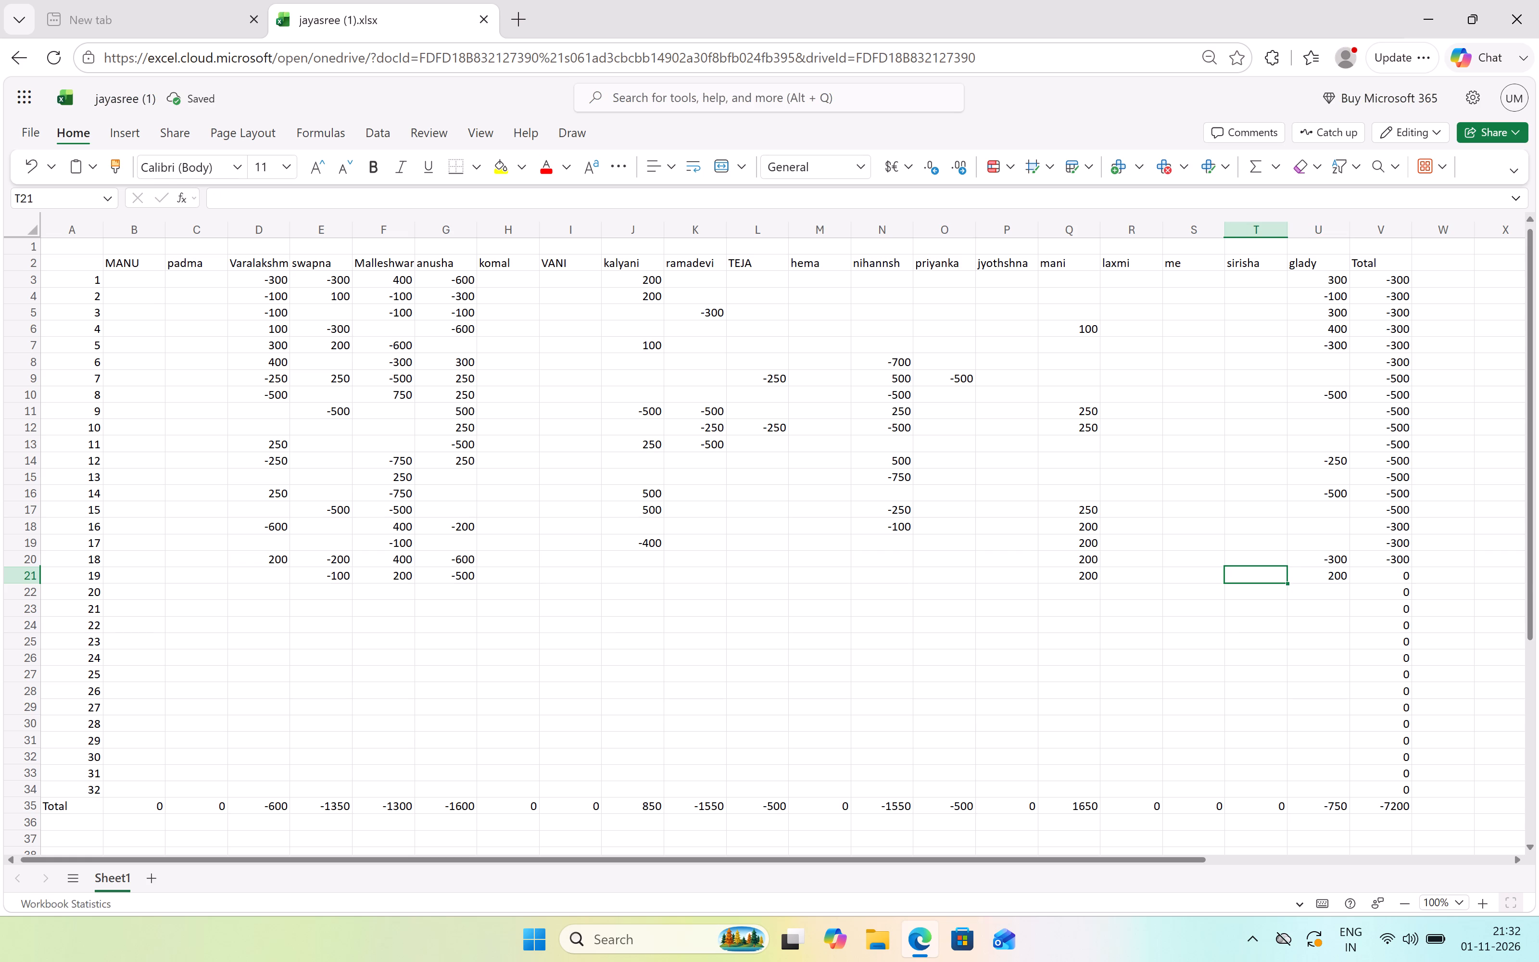
# Set the amount under glady in the row numbered 19 (U21) to -100.
pyautogui.press('Right')
pyautogui.press('BackSpace')
pyautogui.write('-300')
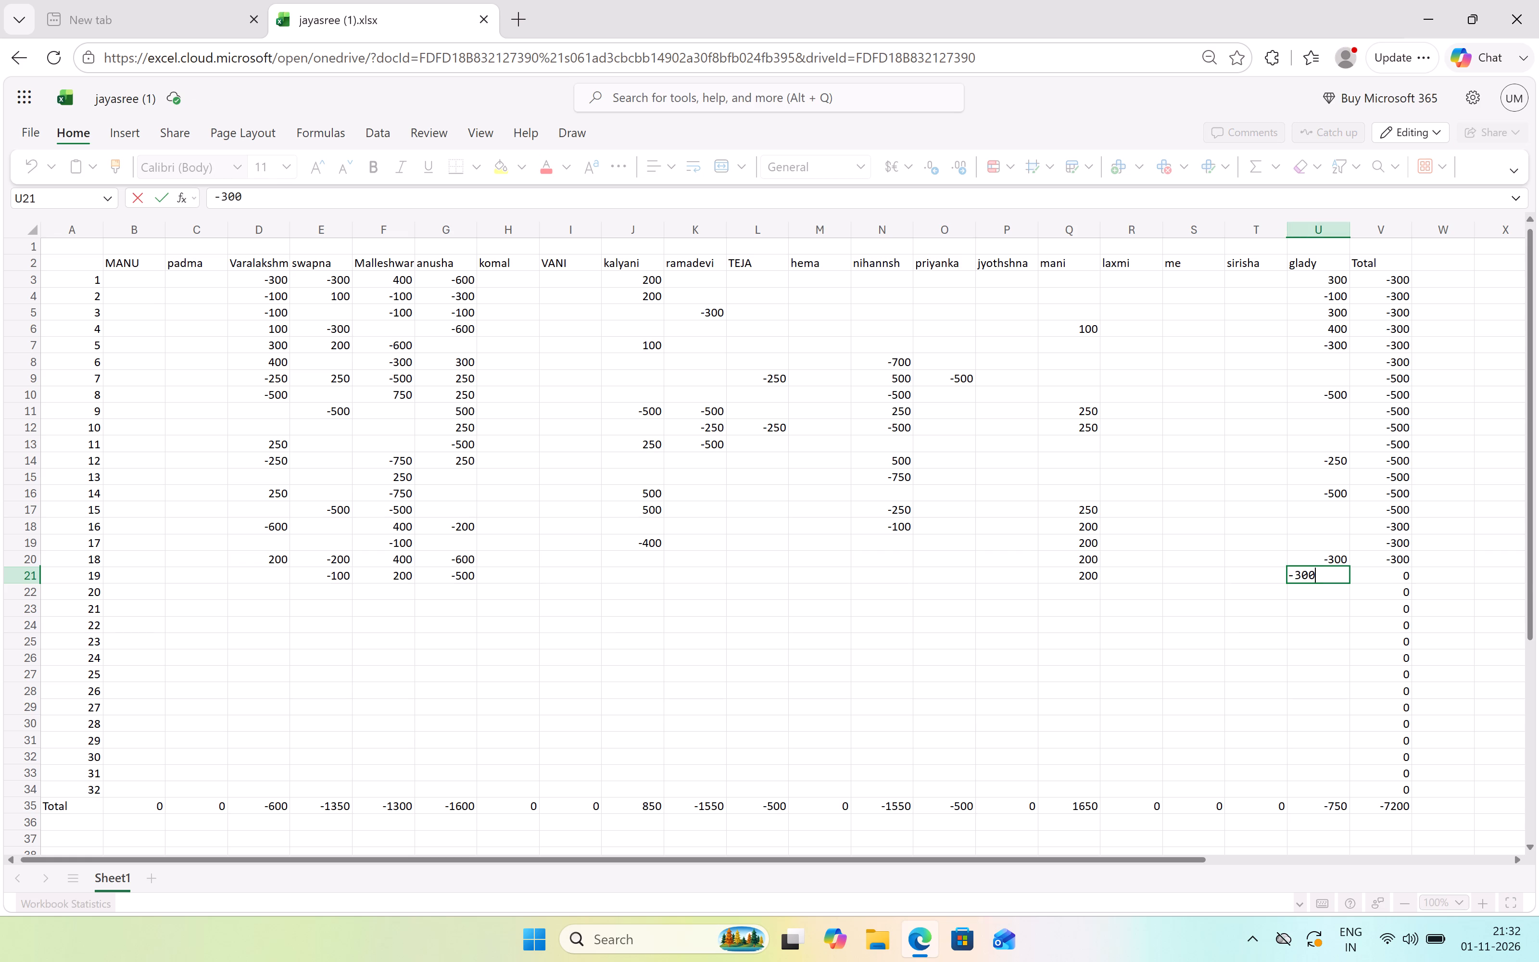
pyautogui.press('BackSpace')
pyautogui.press('BackSpace')
pyautogui.press('BackSpace')
pyautogui.write('100')
pyautogui.press('Left')
# Enter -300 under swapna in the row numbered 20 (E22).
pyautogui.press('Left')
pyautogui.press('Left')
pyautogui.press('Left')
pyautogui.press('Left')
pyautogui.press('Left')
pyautogui.press('Left')
pyautogui.press('Left')
pyautogui.press('Left')
pyautogui.press('Left')
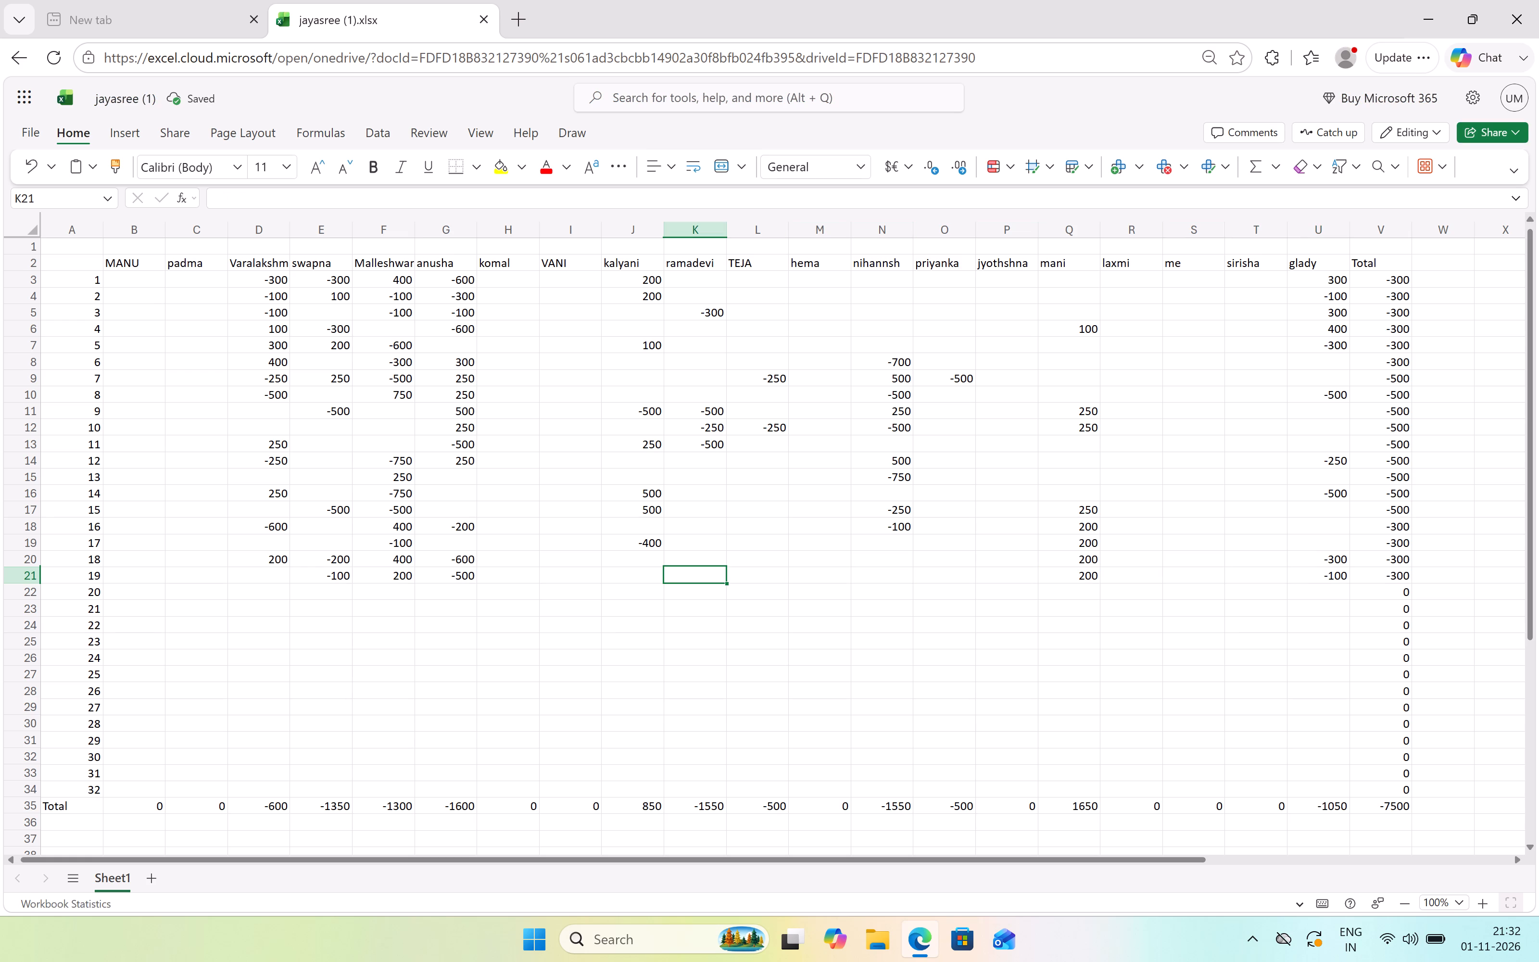
pyautogui.press('Down')
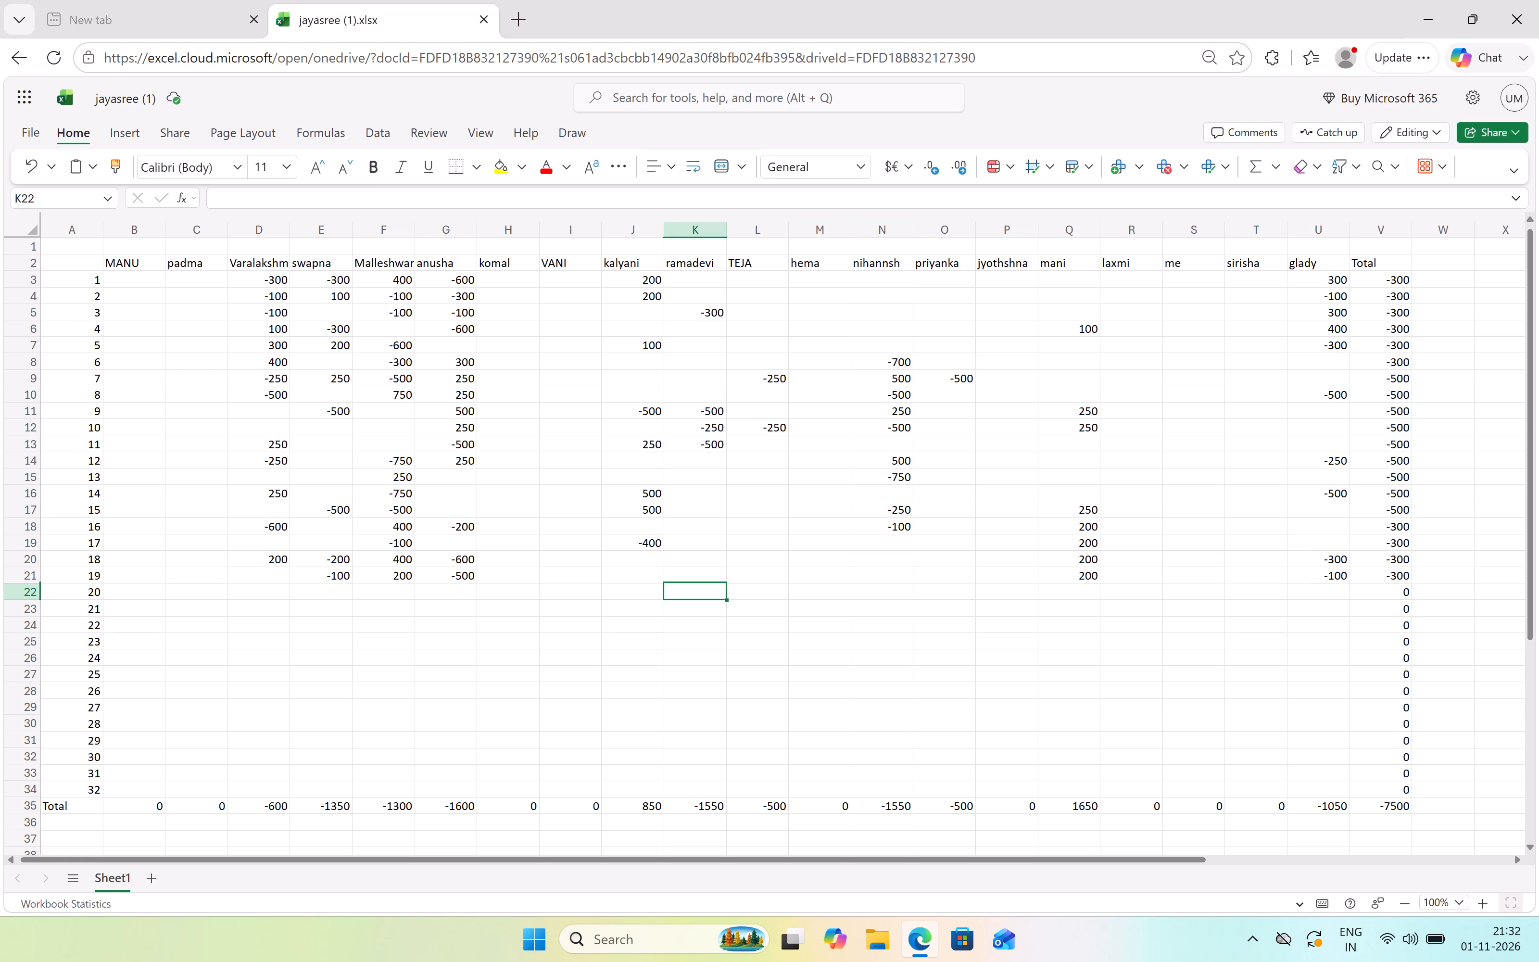
pyautogui.press('Left')
pyautogui.press('Left')
pyautogui.press('Left')
pyautogui.press('Left')
pyautogui.press('Left')
pyautogui.press('Left')
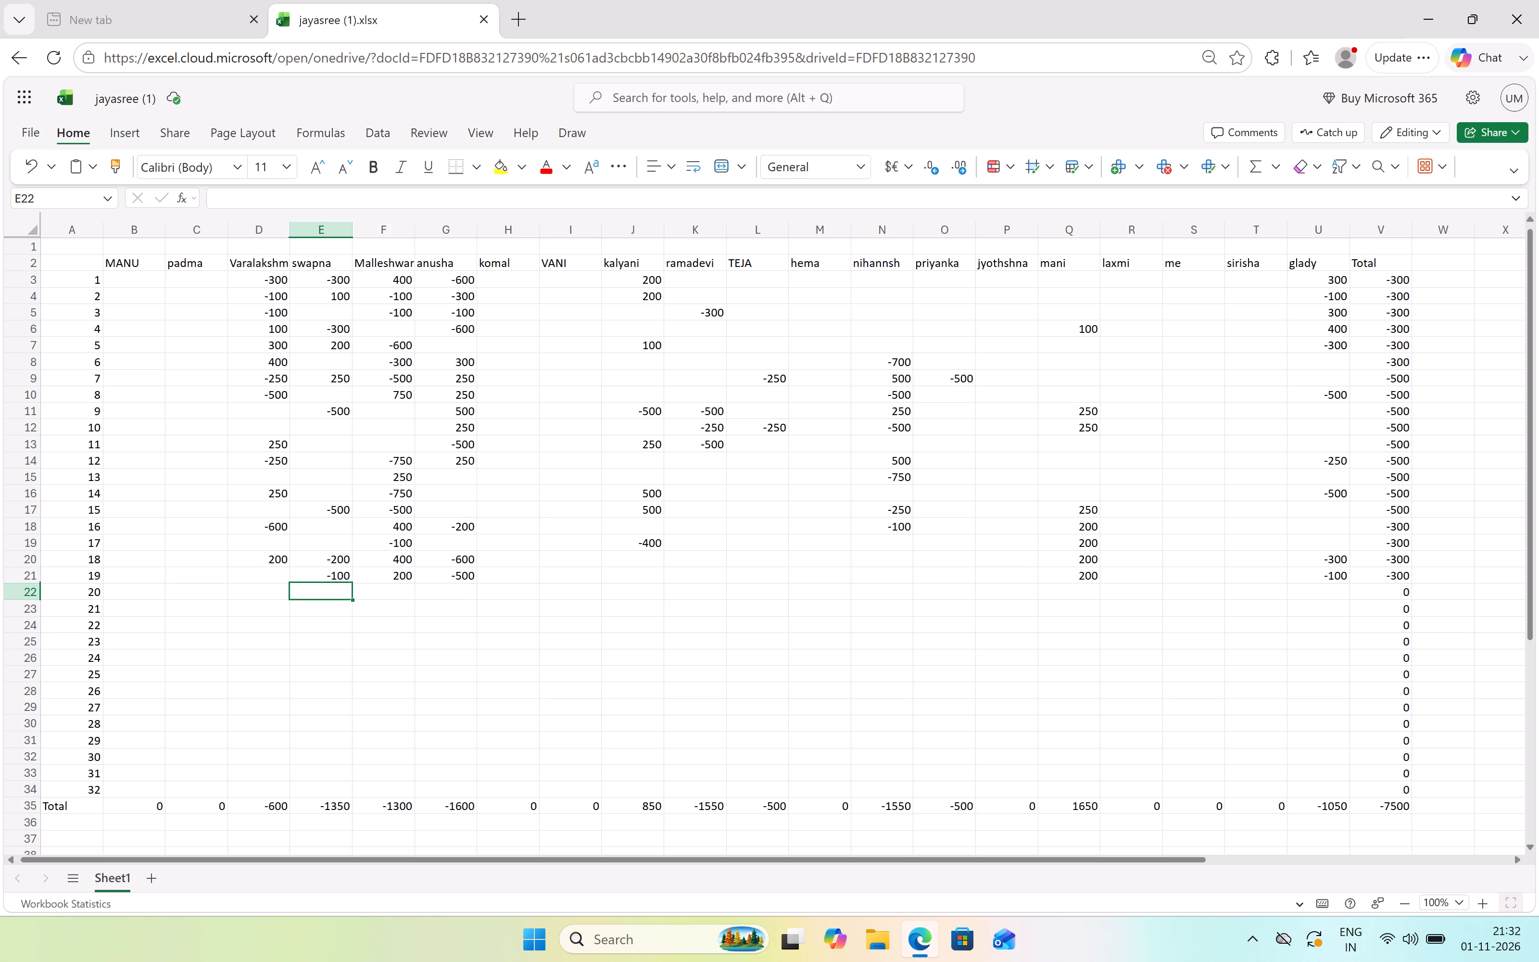
pyautogui.write('-300')
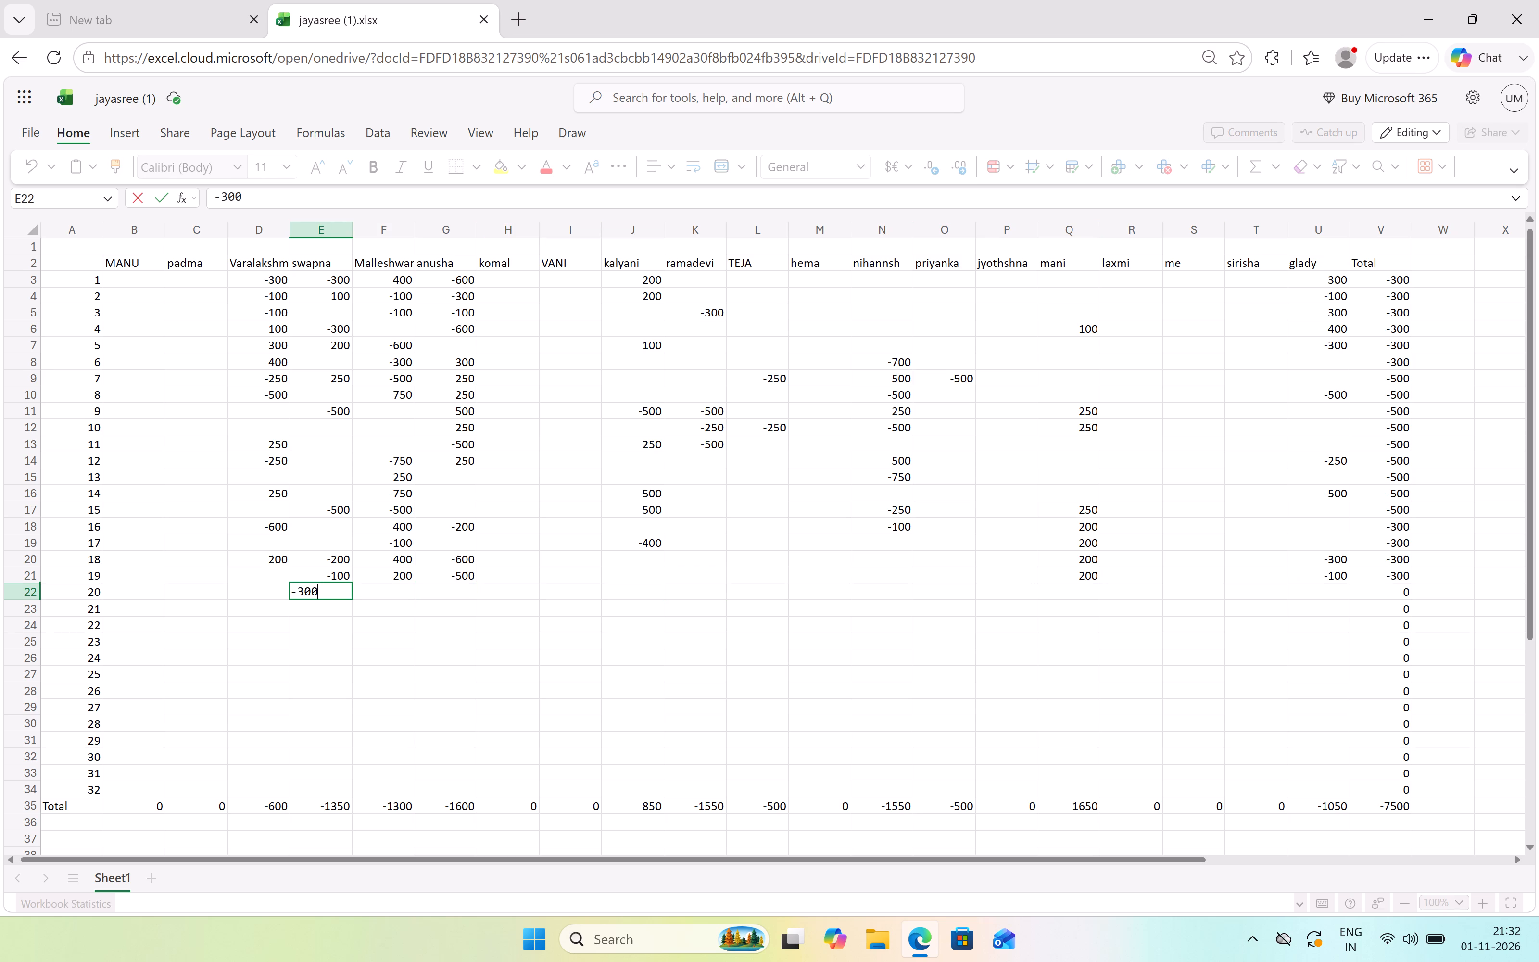
pyautogui.press('Right')
# Enter -600 under anusha in the row numbered 20 (G22).
pyautogui.press('Right')
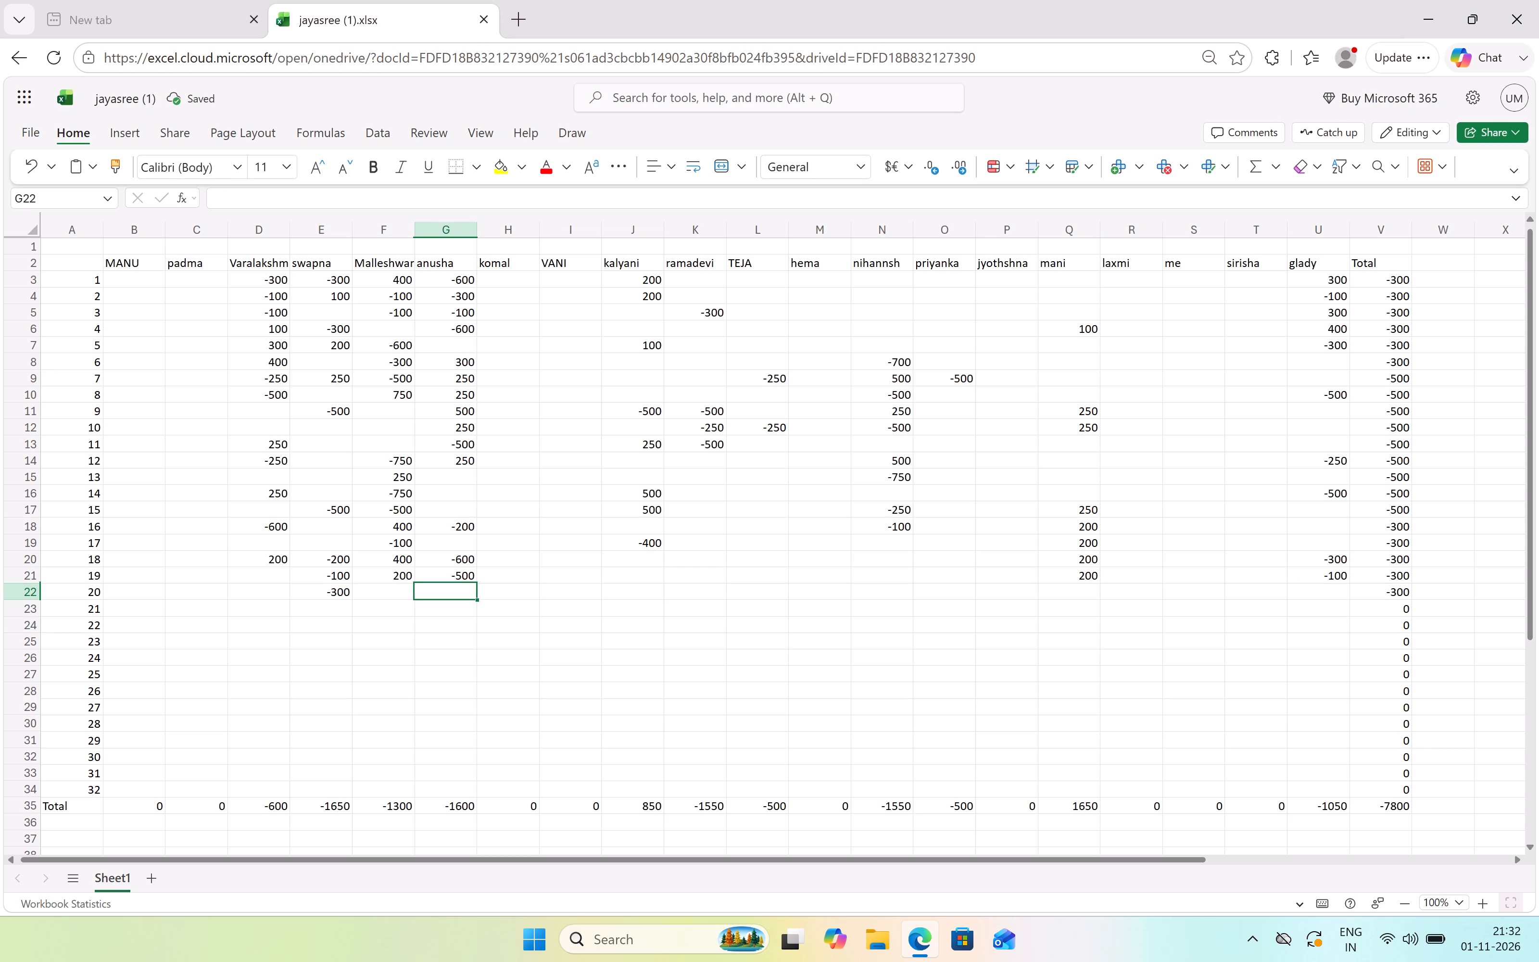
pyautogui.press('-')
pyautogui.write('600')
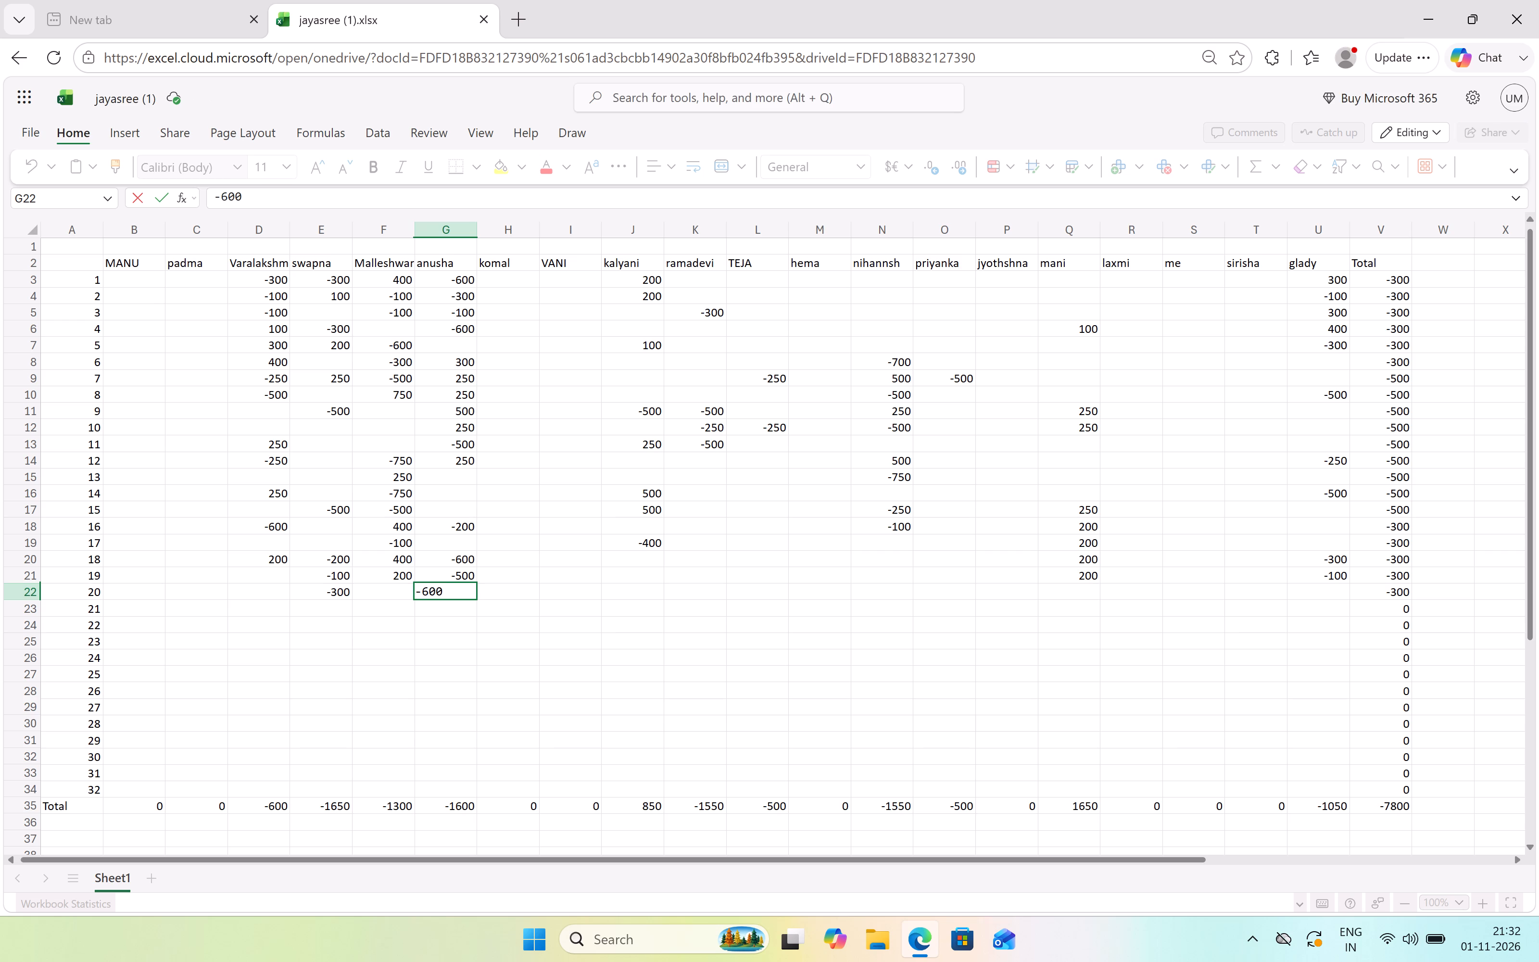
pyautogui.press('Right')
# Enter 200 under glady in the row numbered 20 (U22).
pyautogui.press('Right')
pyautogui.press('Right')
pyautogui.press('Right')
pyautogui.press('Right')
pyautogui.press('Right')
pyautogui.press('Right')
pyautogui.press('Right')
pyautogui.press('Right')
pyautogui.press('Right')
pyautogui.press('Right')
pyautogui.press('Right')
pyautogui.press('Right')
pyautogui.press('Right')
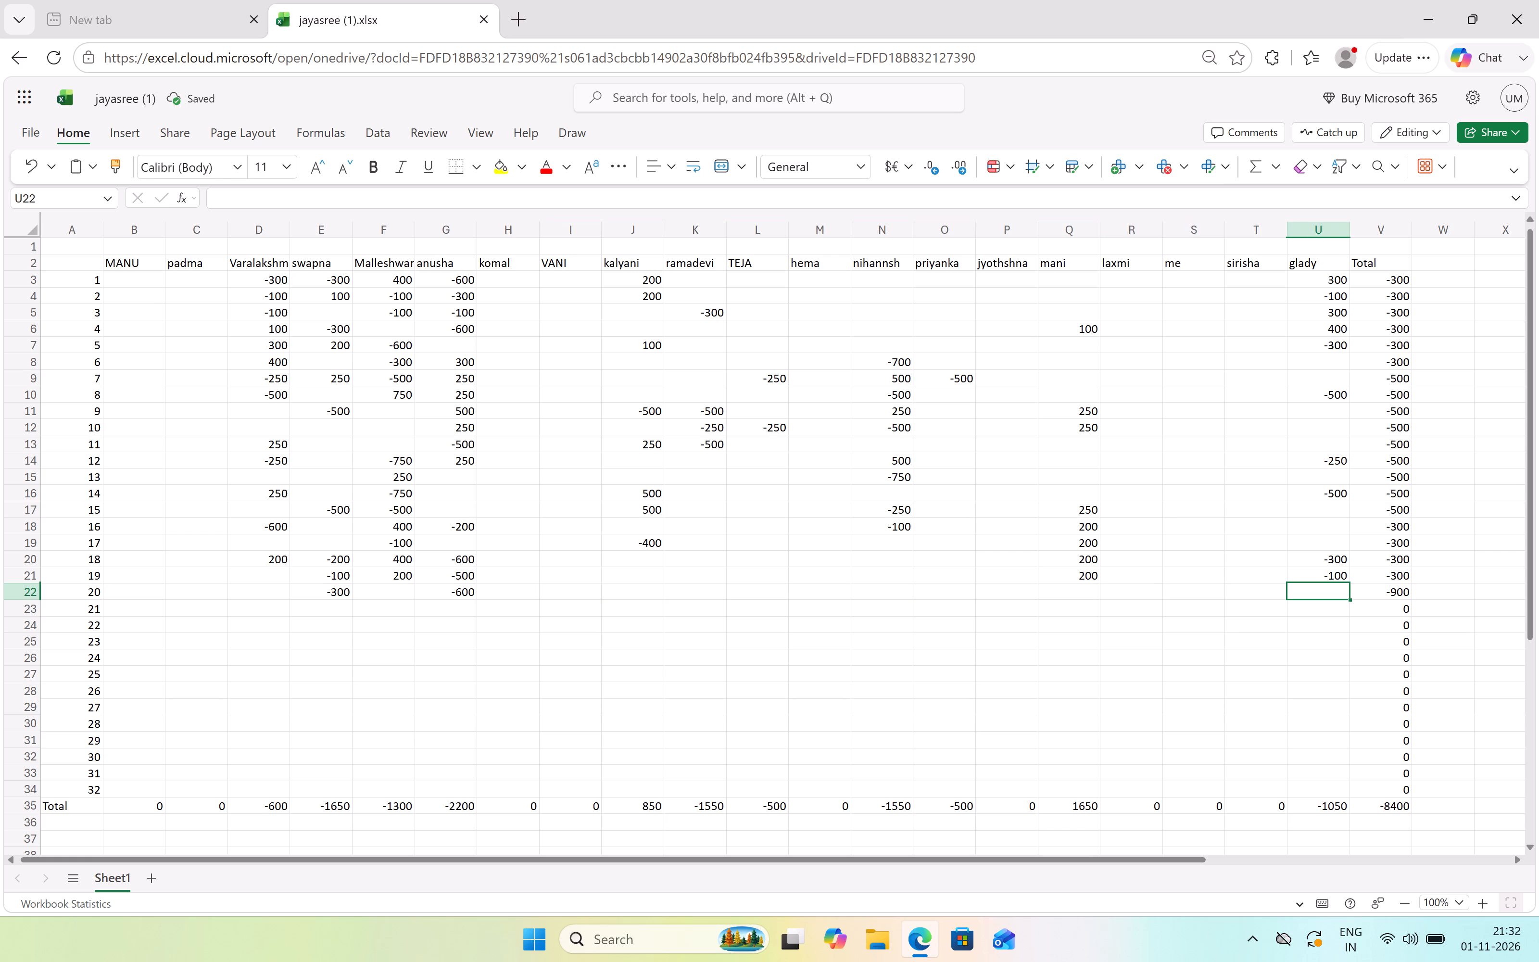
pyautogui.write('200')
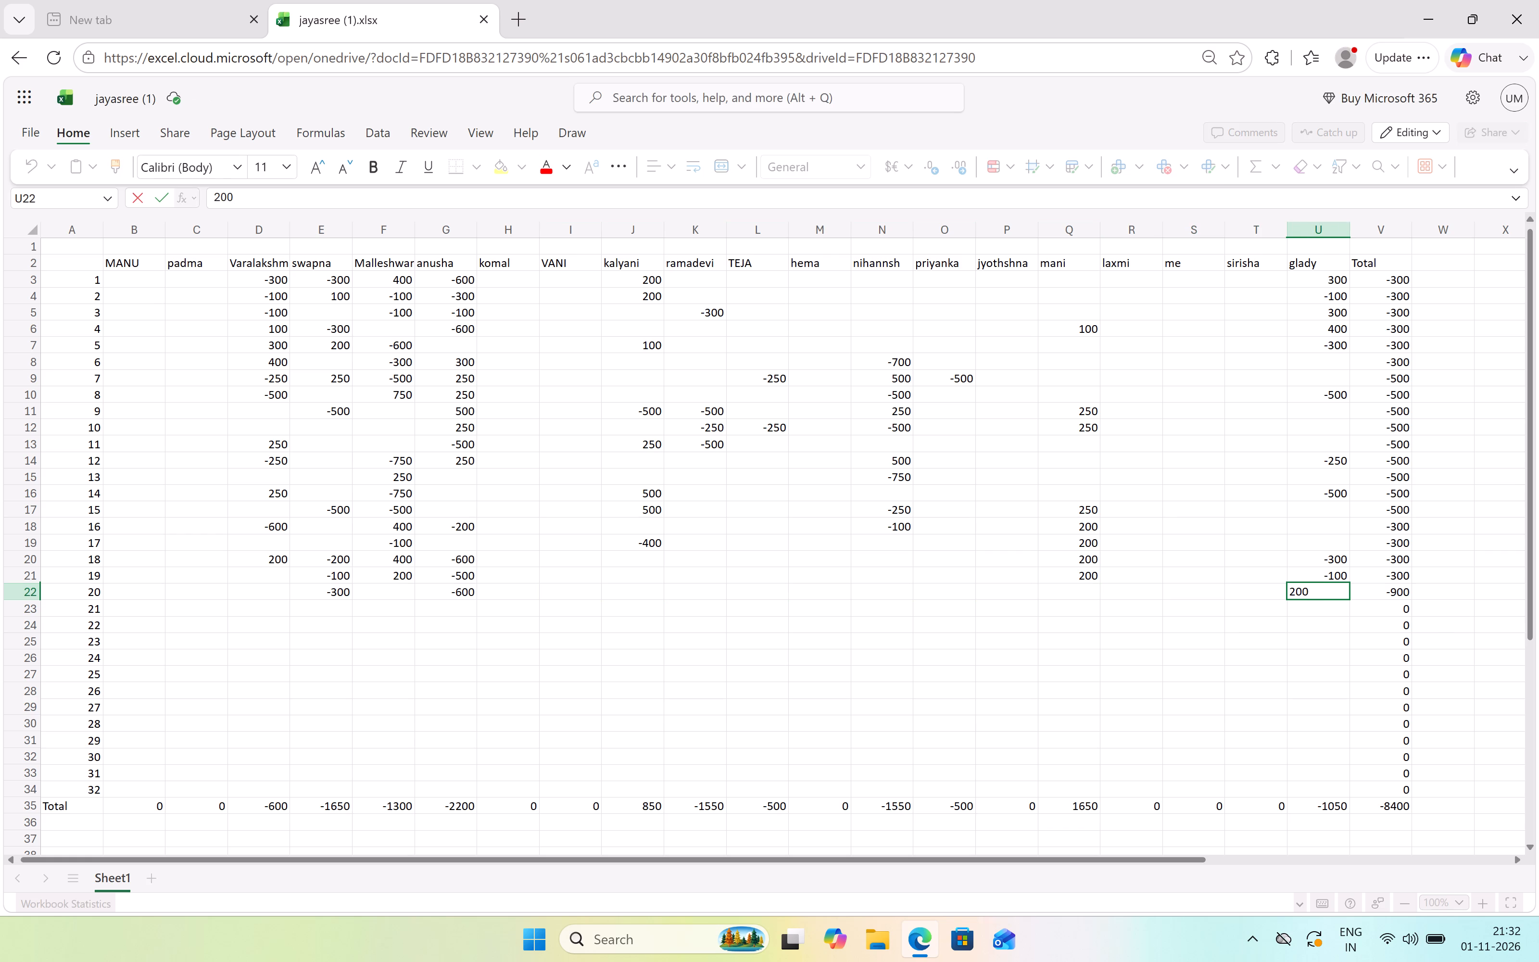
# Enter 300 under kalyani in the row numbered 20 (J22).
pyautogui.press('Left')
pyautogui.press('Left')
pyautogui.press('Left')
pyautogui.press('Left')
pyautogui.press('Left')
pyautogui.press('Left')
pyautogui.press('Left')
pyautogui.press('Left')
pyautogui.press('Left')
pyautogui.press('Left')
pyautogui.press('Left')
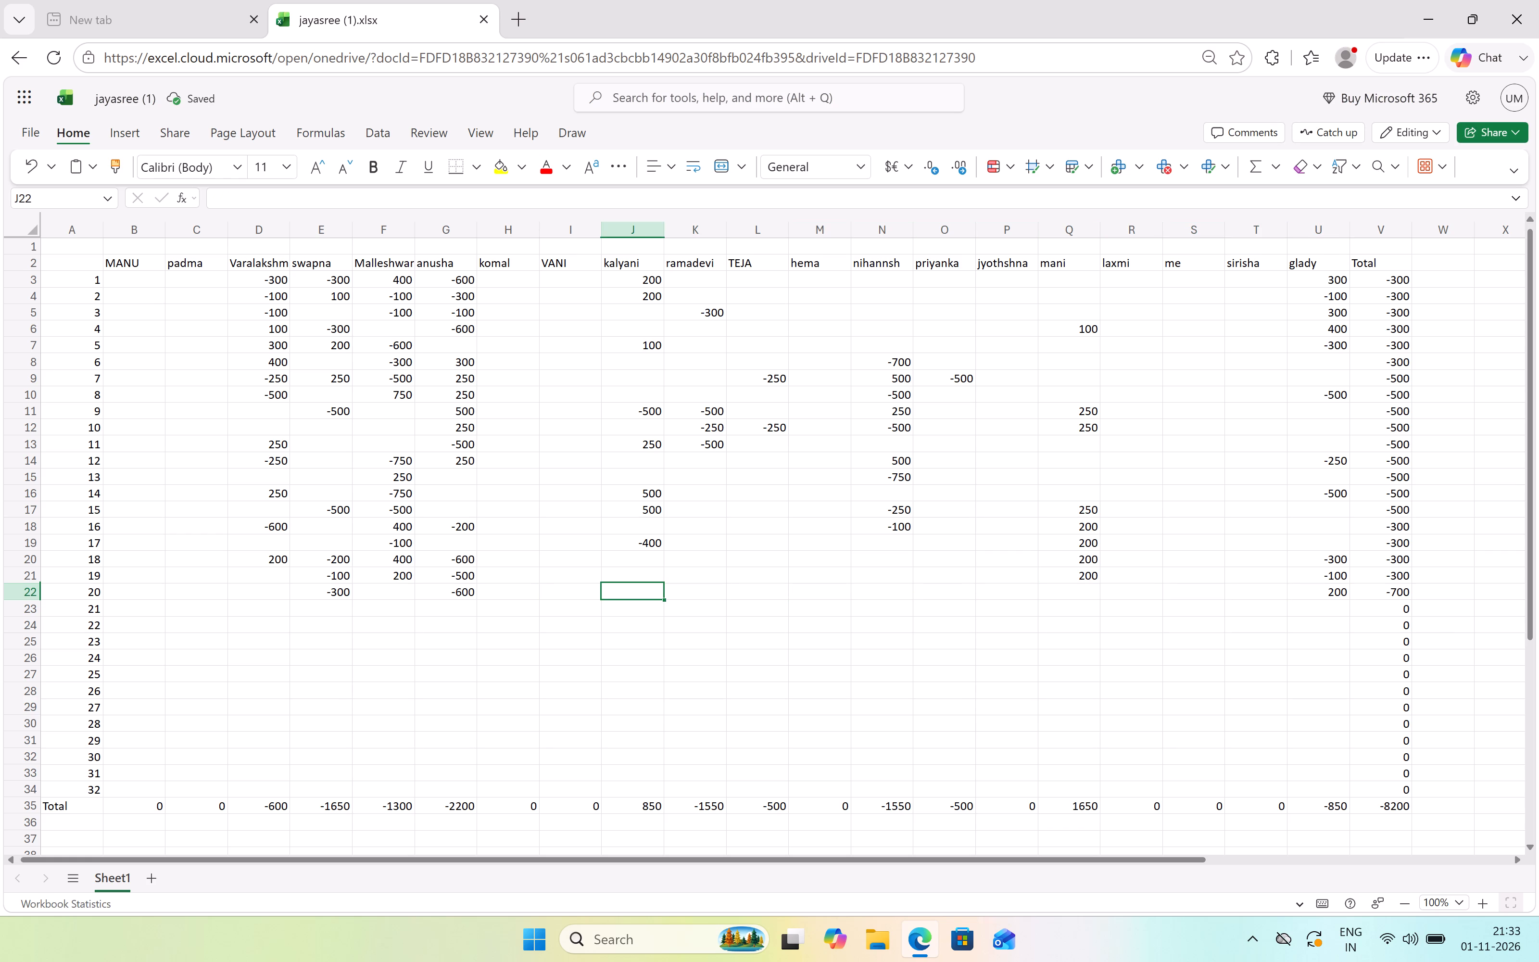
pyautogui.write('300')
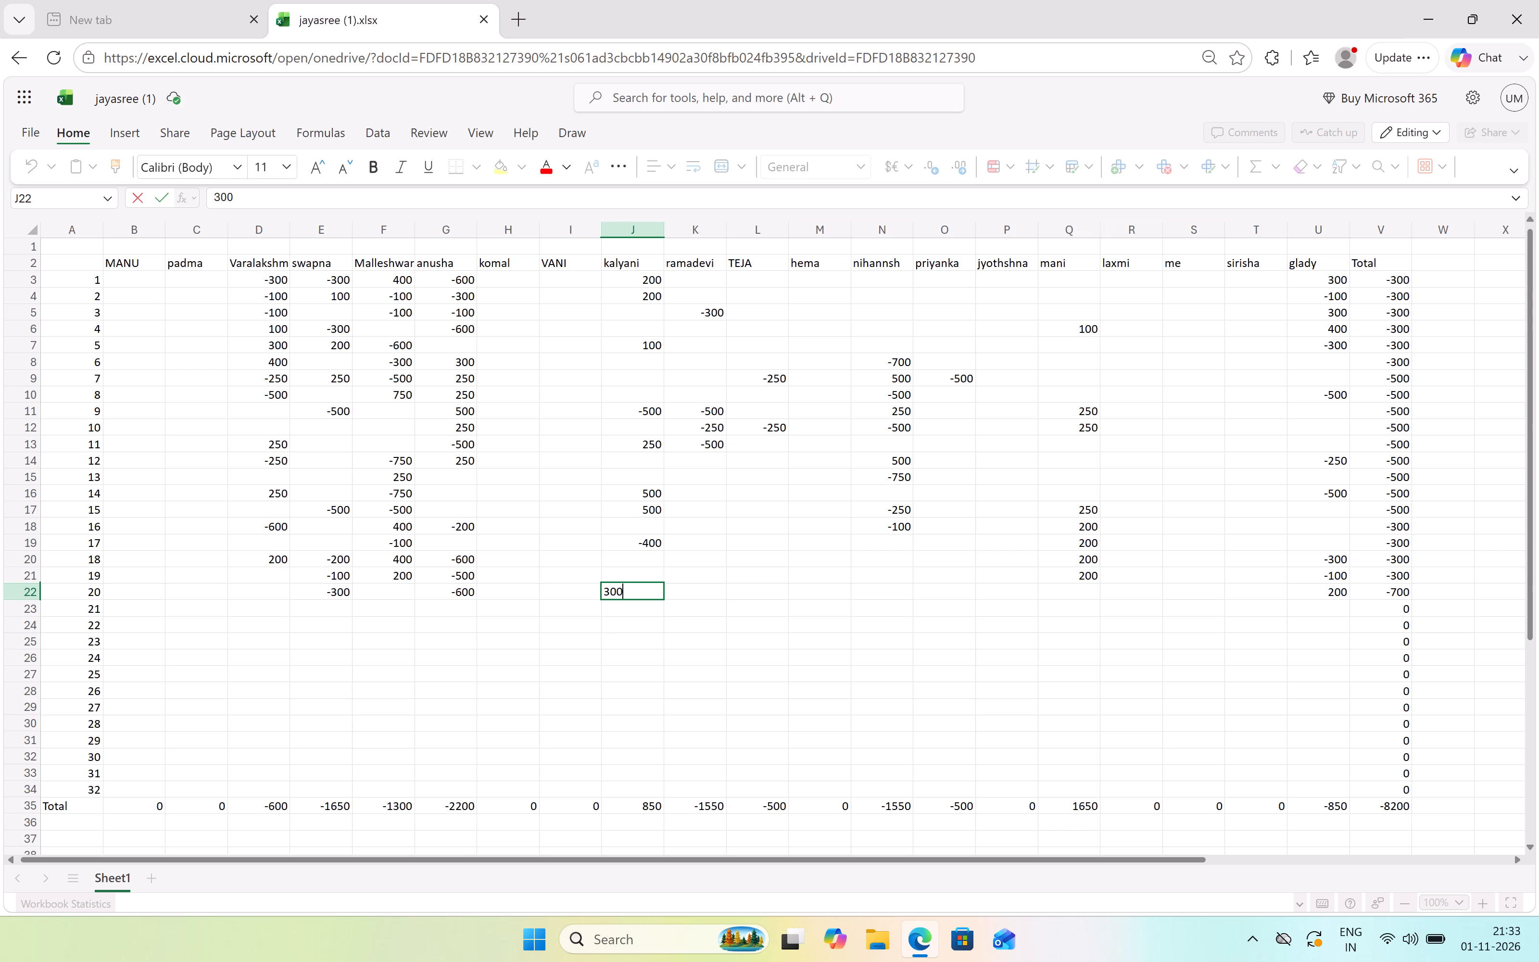
# Enter -100 under Varalakshm in the row numbered 20 (D22).
pyautogui.press('Left')
pyautogui.press('Left')
pyautogui.press('Left')
pyautogui.press('Left')
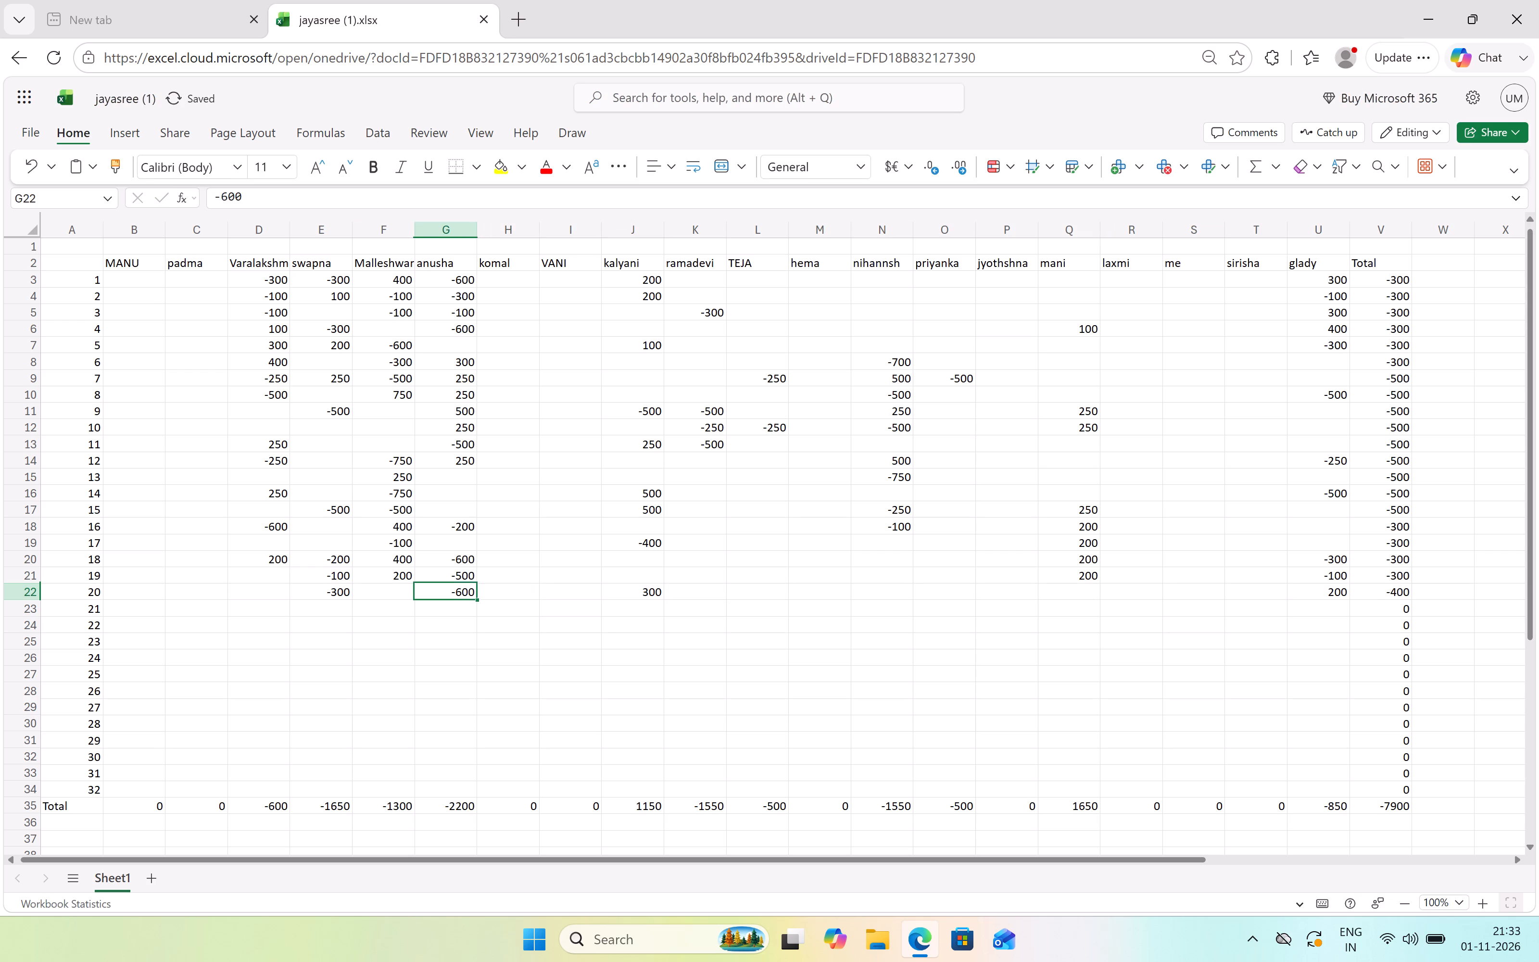
pyautogui.press('Left')
pyautogui.press('Left')
pyautogui.write('-100')
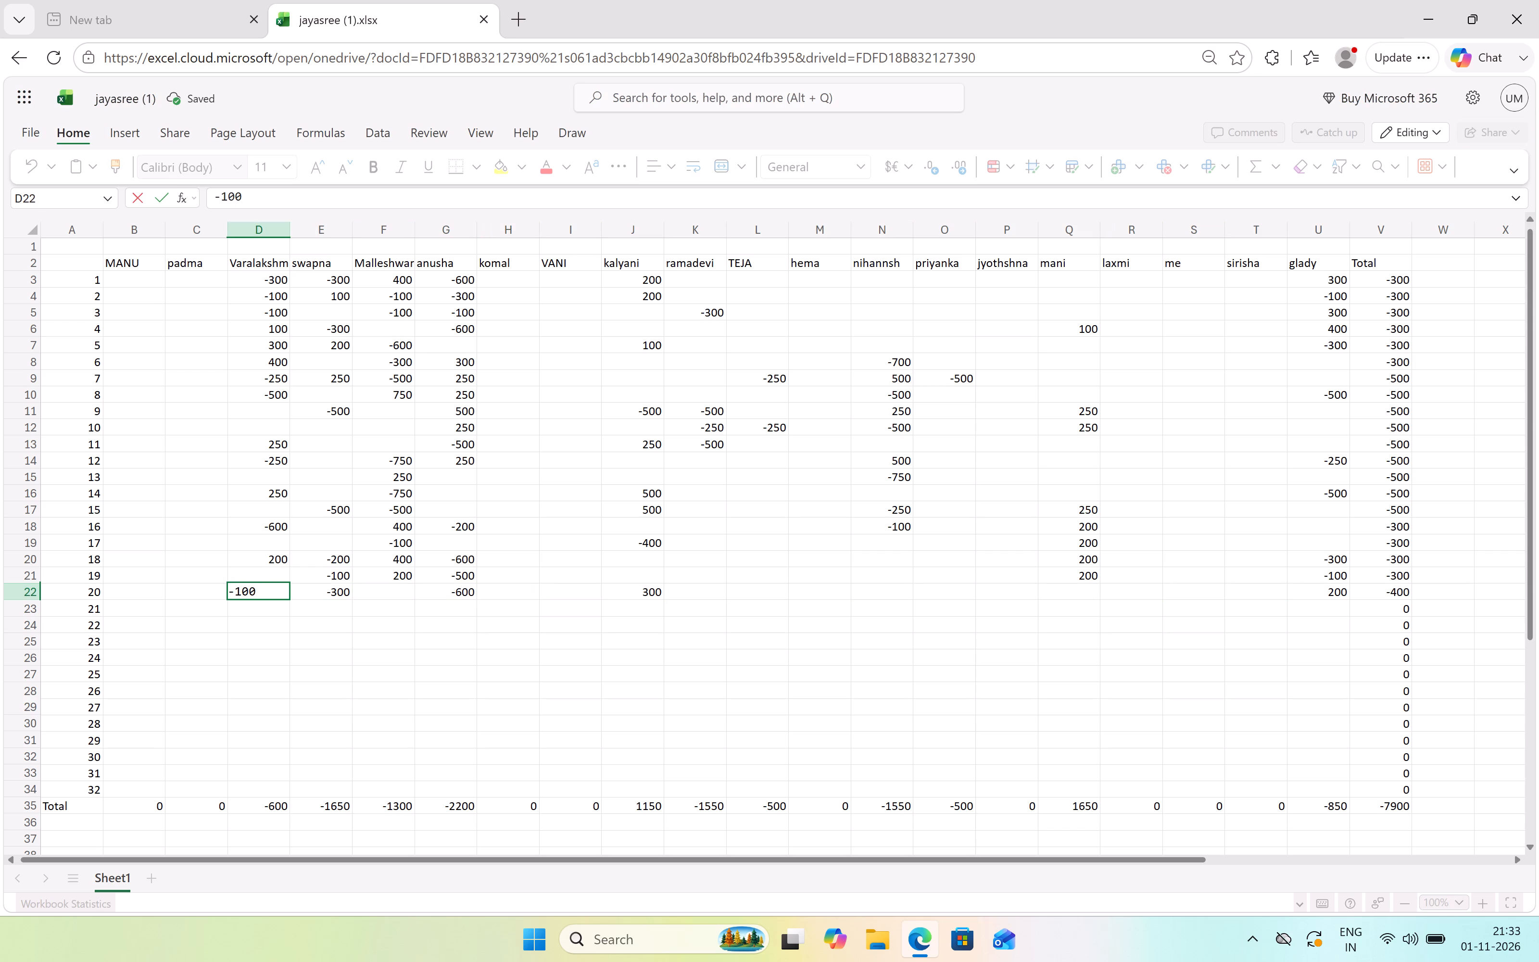
# Enter 200 under mani in the row numbered 20 (Q22).
pyautogui.press('Right')
pyautogui.press('Right')
pyautogui.press('Right')
pyautogui.press('Right')
pyautogui.press('Right')
pyautogui.press('Right')
pyautogui.press('Right')
pyautogui.press('Right')
pyautogui.press('Right')
pyautogui.press('Right')
pyautogui.press('Right')
pyautogui.press('Right')
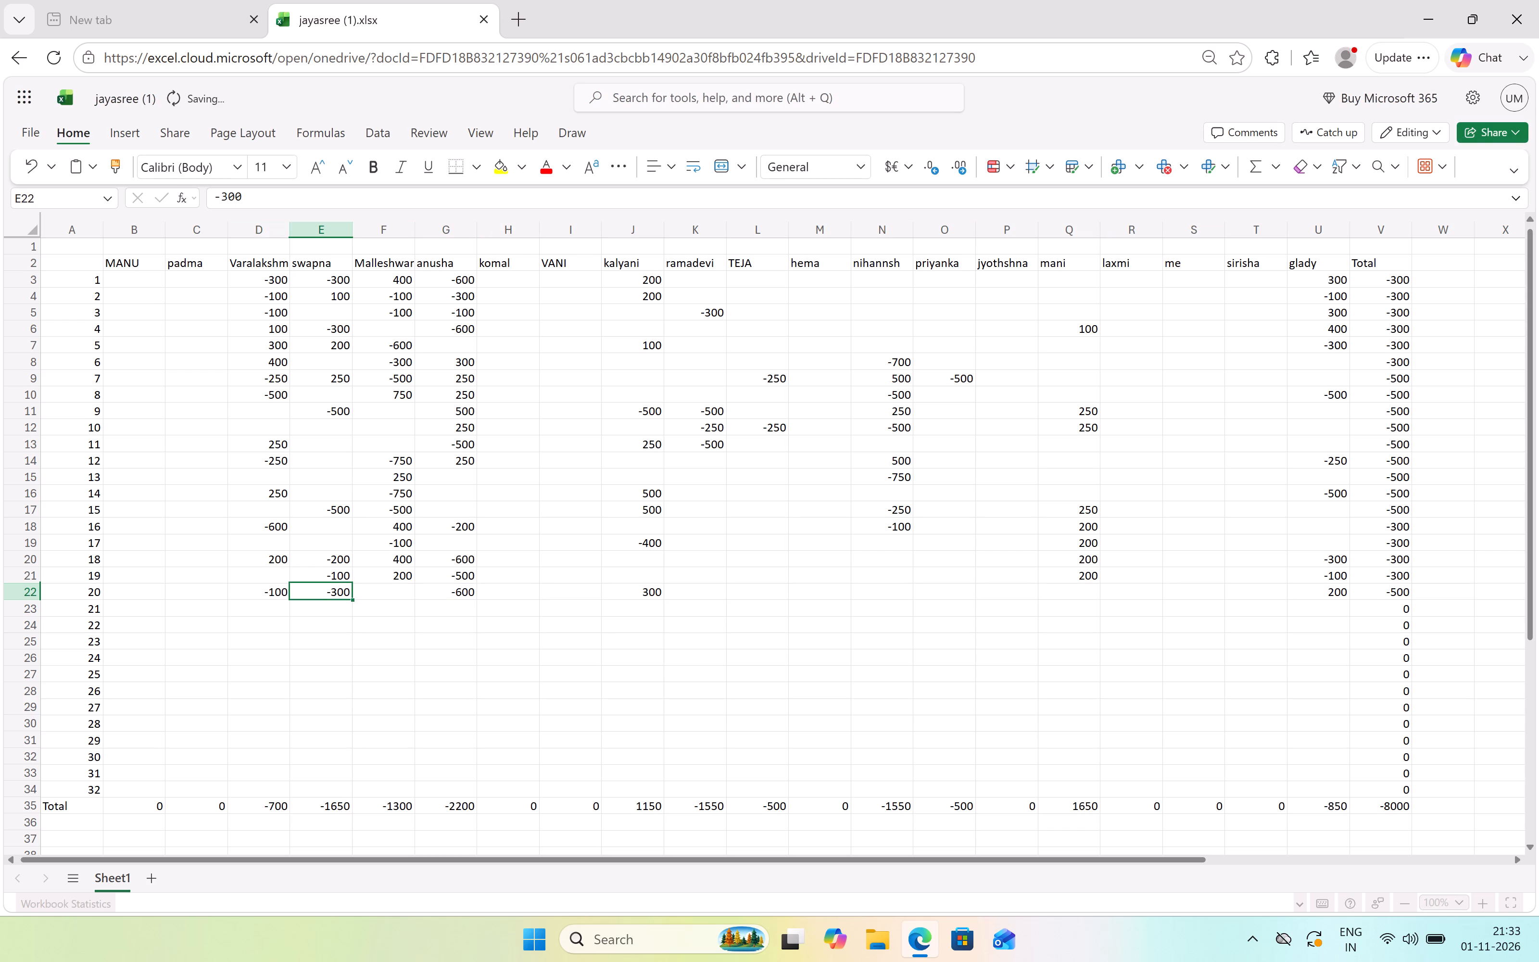
pyautogui.press('Right')
pyautogui.write('200')
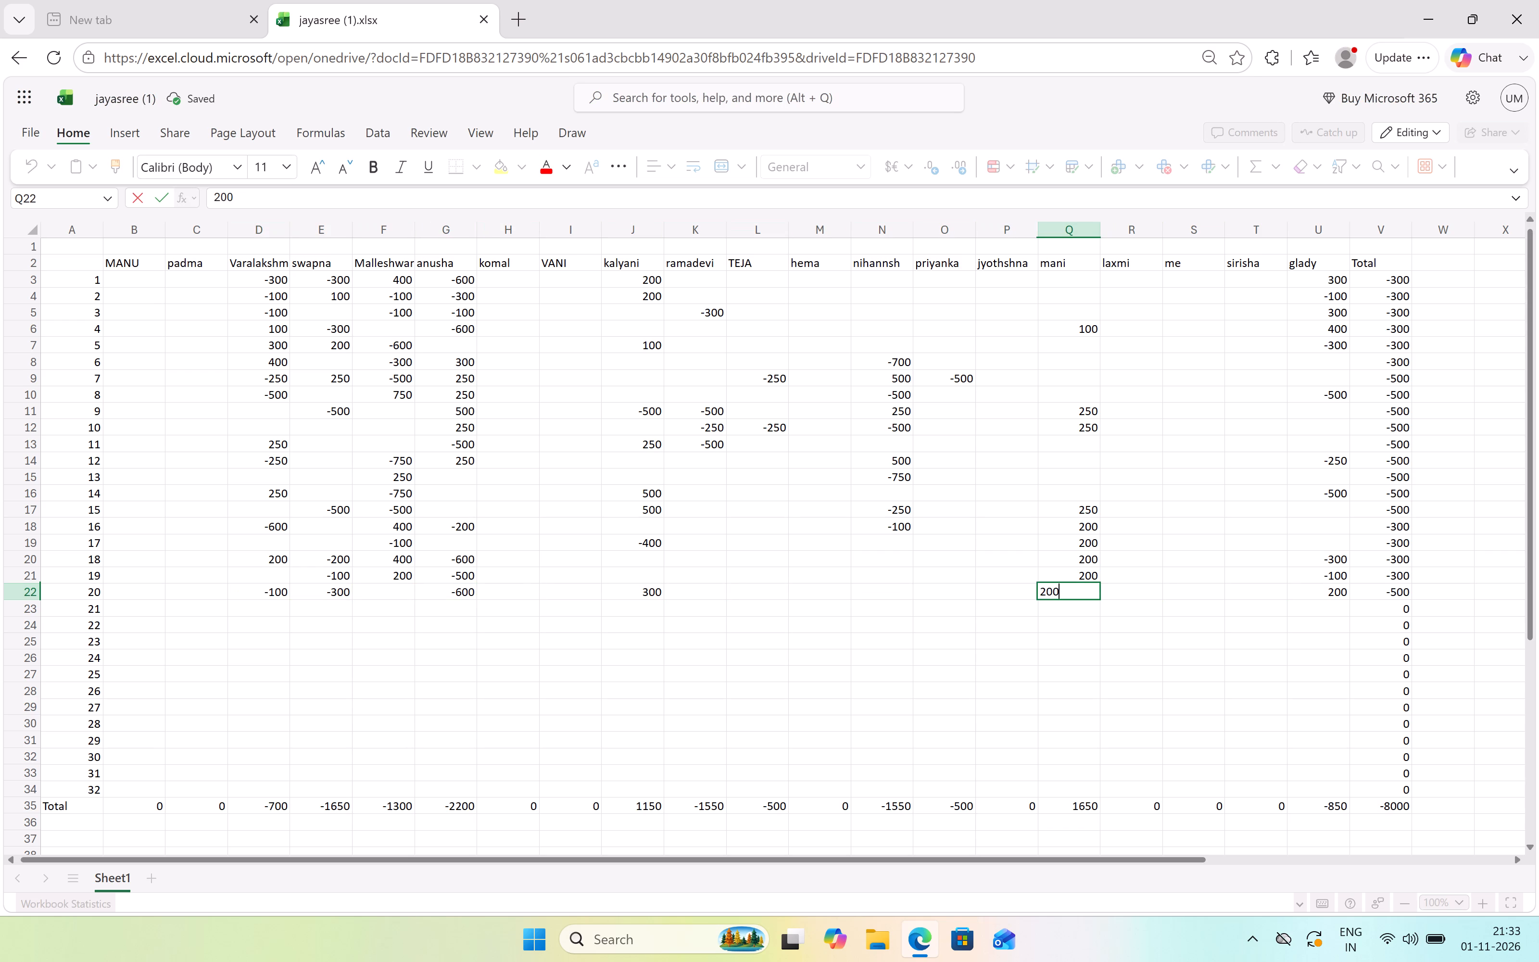
pyautogui.press('Down')
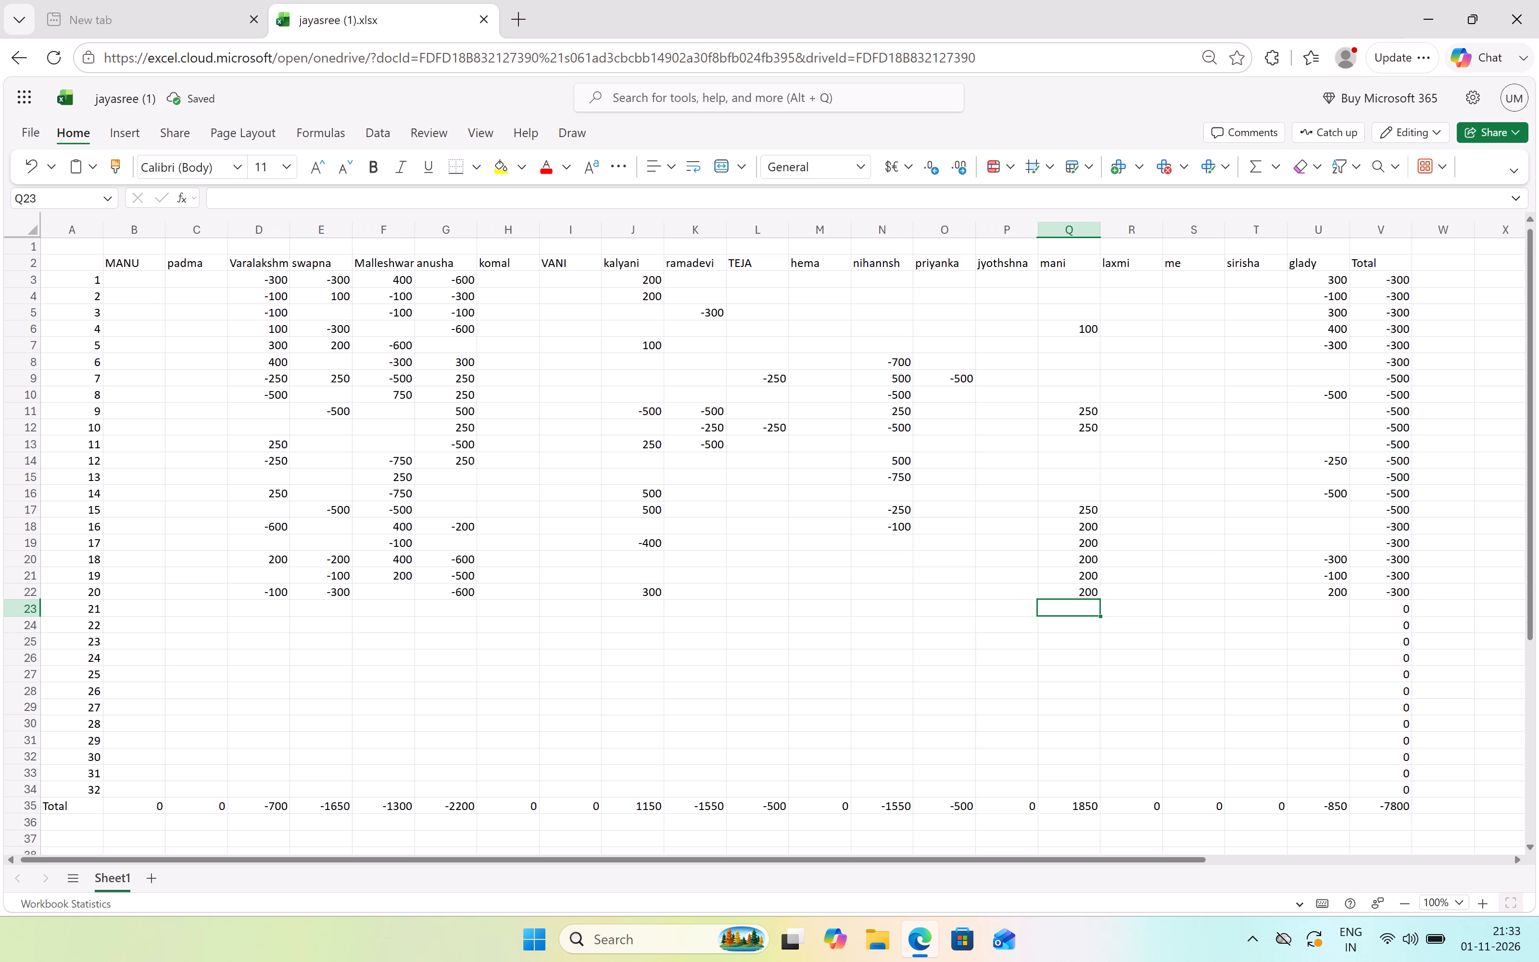